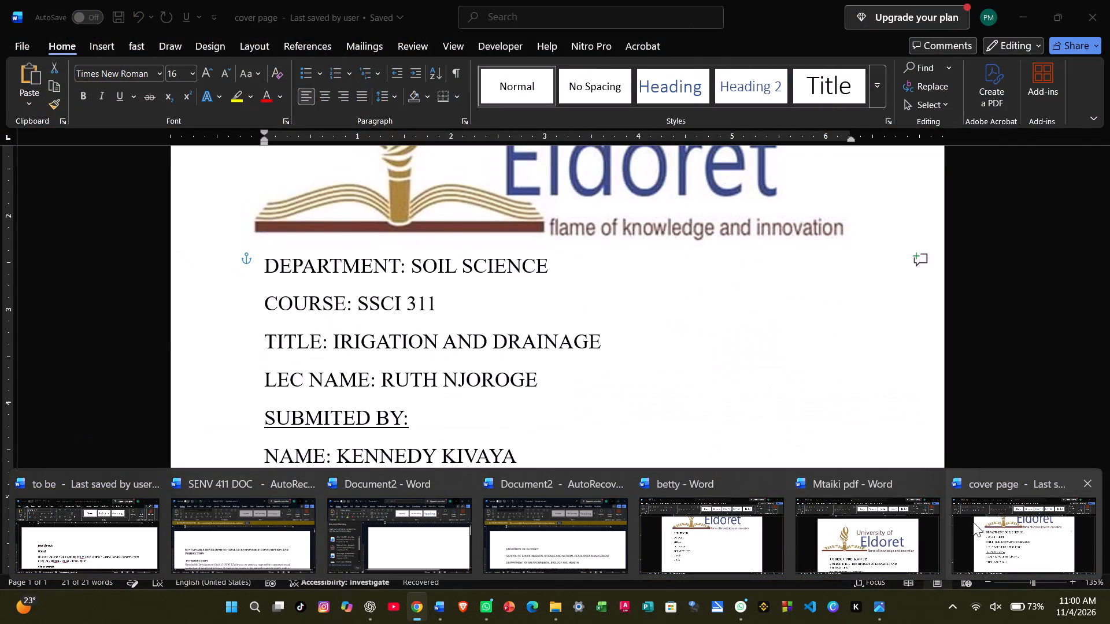
# Switch to the betty document in Word.
pyautogui.click(643, 378)
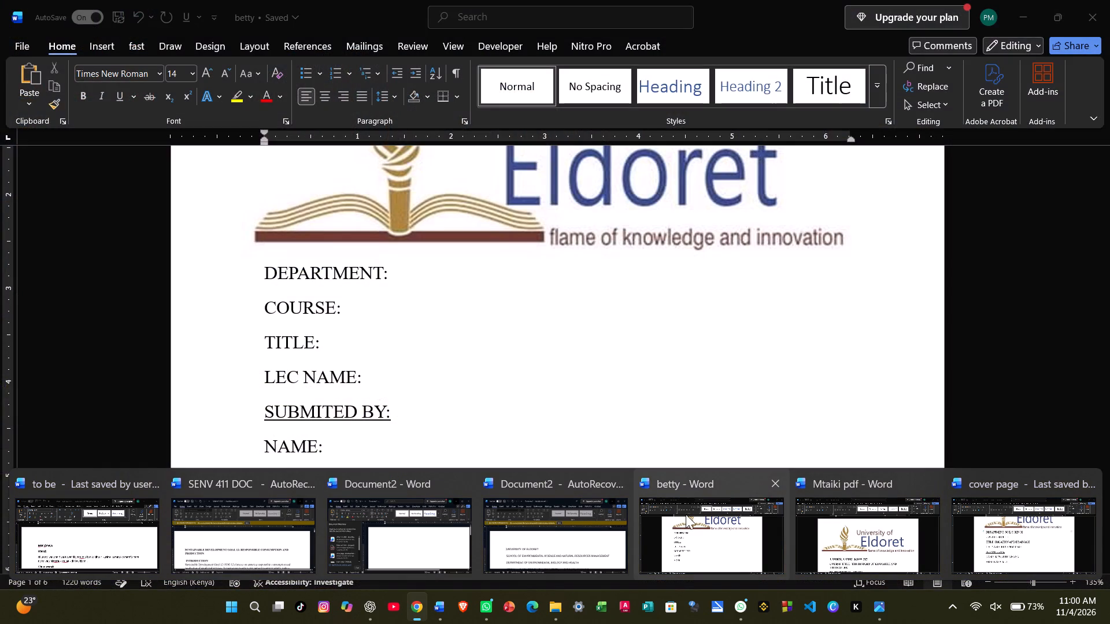
pyautogui.click(686, 514)
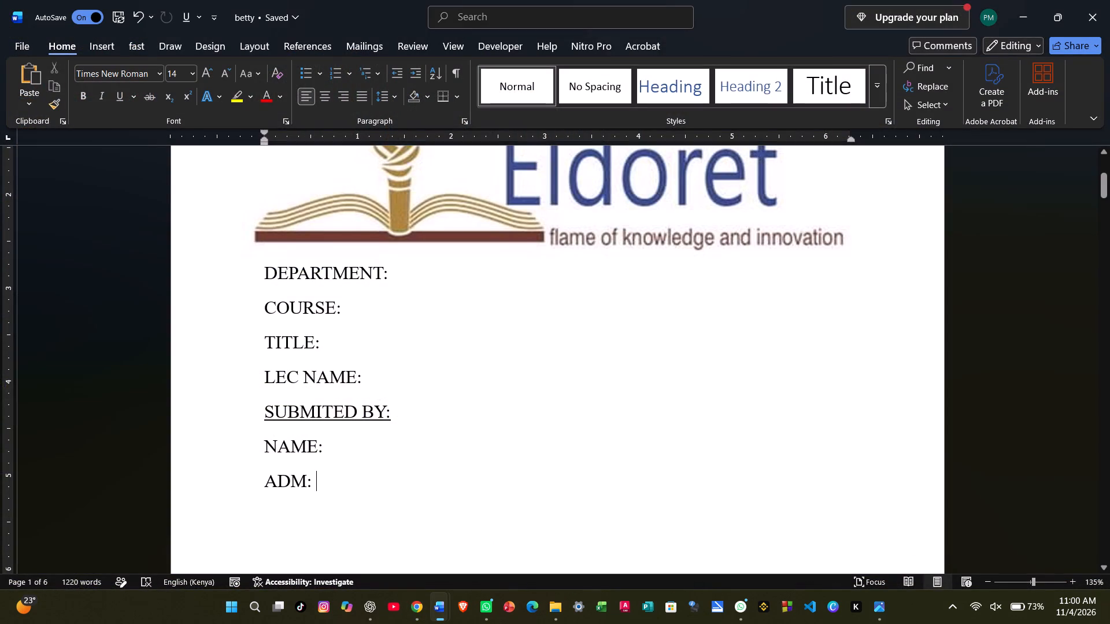
# Run a spelling and grammar check on the betty document.
pyautogui.scroll(-18, 491, 359)
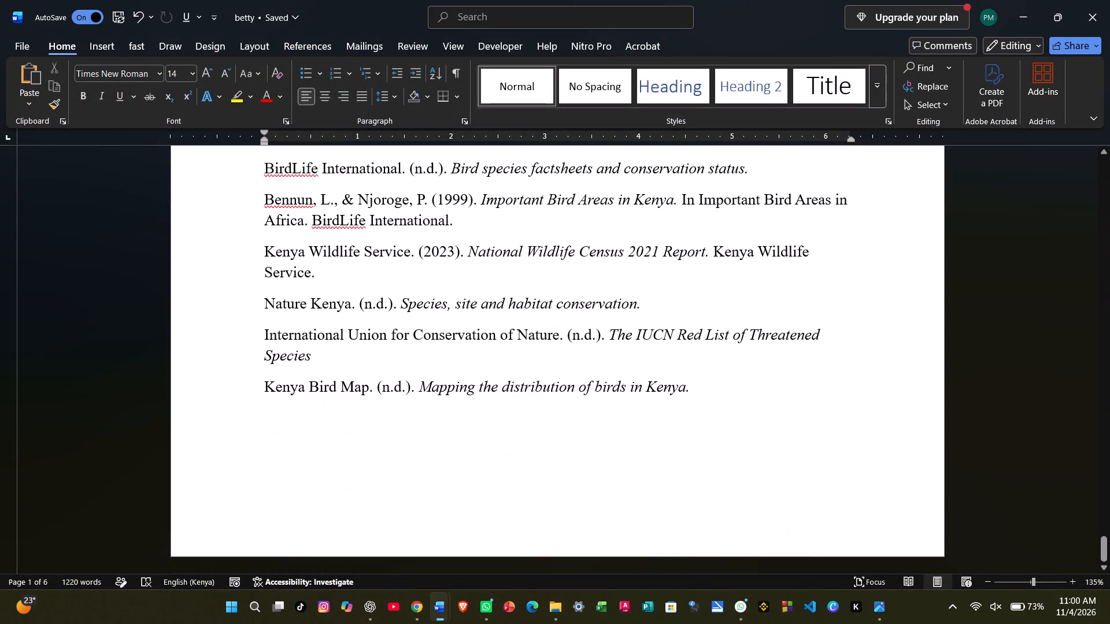
pyautogui.scroll(-3, 491, 359)
pyautogui.scroll(2, 491, 359)
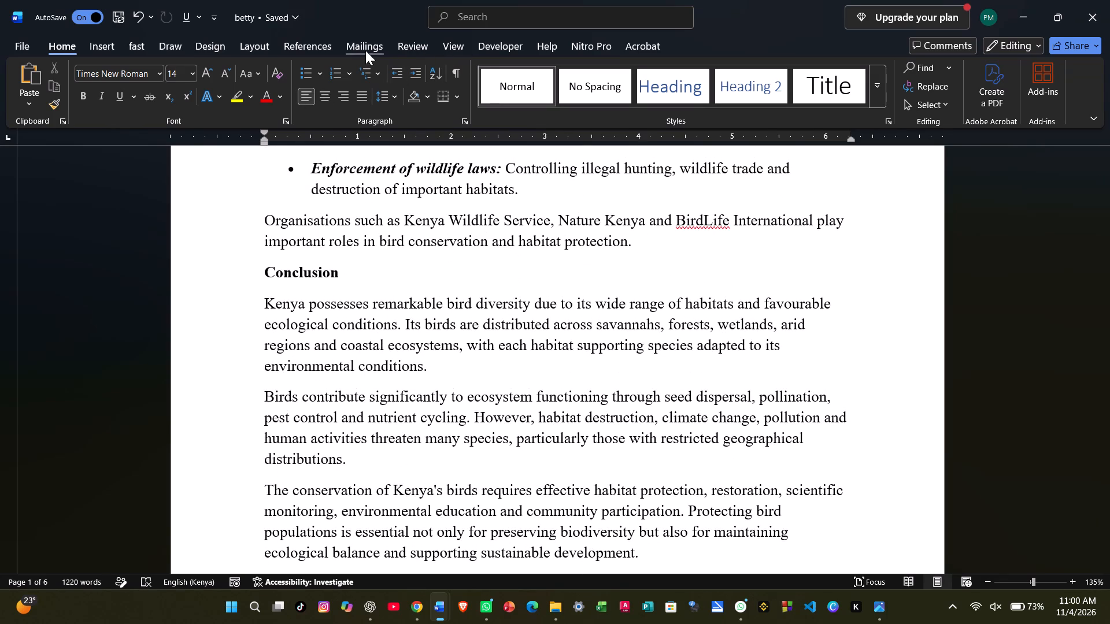
pyautogui.click(396, 50)
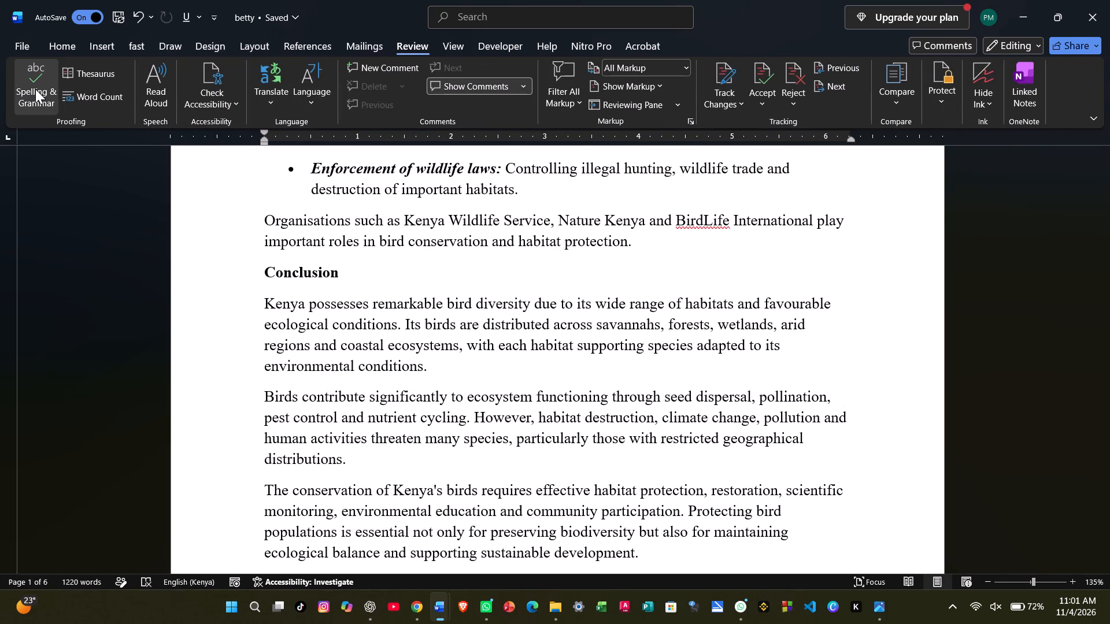
pyautogui.click(35, 89)
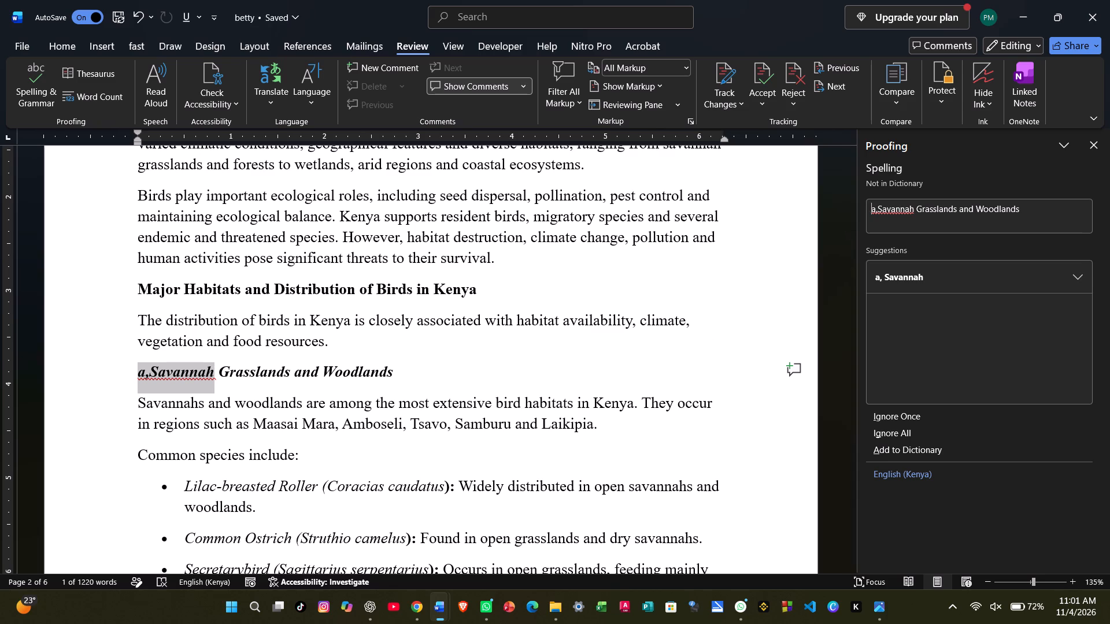
# Look over the bird report from the habitats section to the references, and back up through threats and conservation status to the cover page.
pyautogui.scroll(-1, 544, 298)
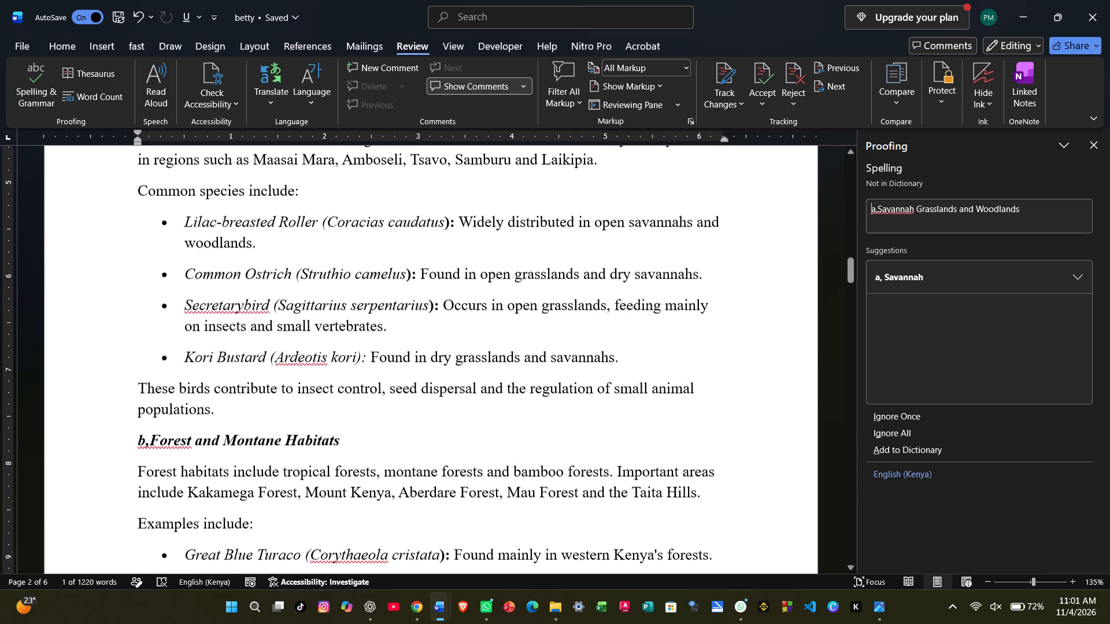
pyautogui.scroll(2, 544, 298)
pyautogui.scroll(-6, 544, 298)
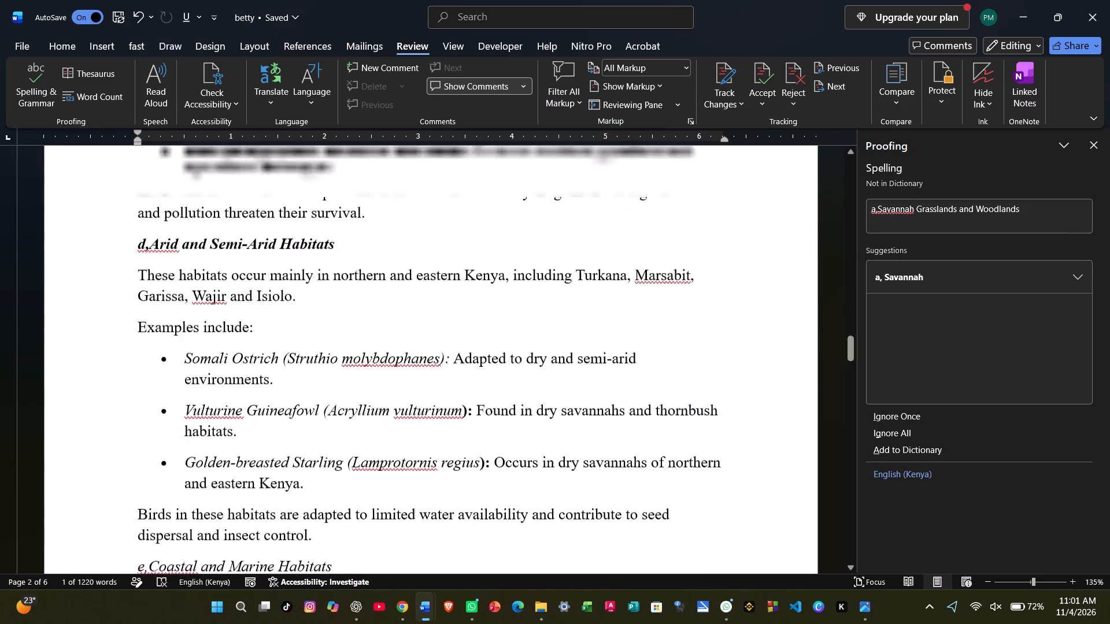
pyautogui.scroll(-17, 544, 298)
pyautogui.scroll(-4, 544, 298)
pyautogui.scroll(1, 544, 298)
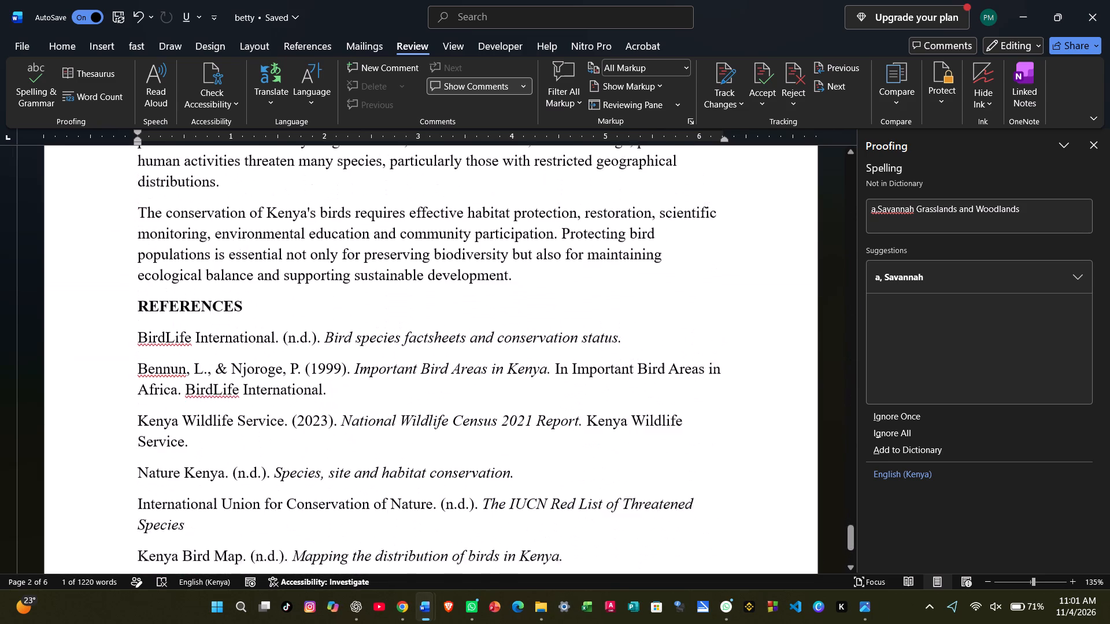
pyautogui.scroll(1, 544, 298)
pyautogui.moveTo(544, 298); pyautogui.dragTo(451, 361)
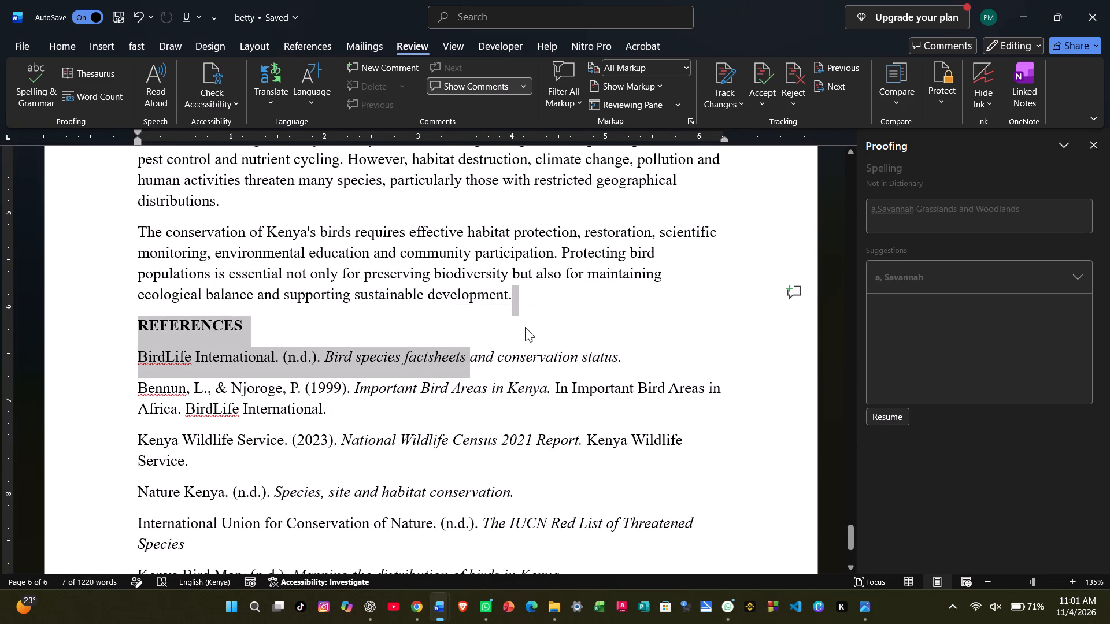
pyautogui.click(549, 317)
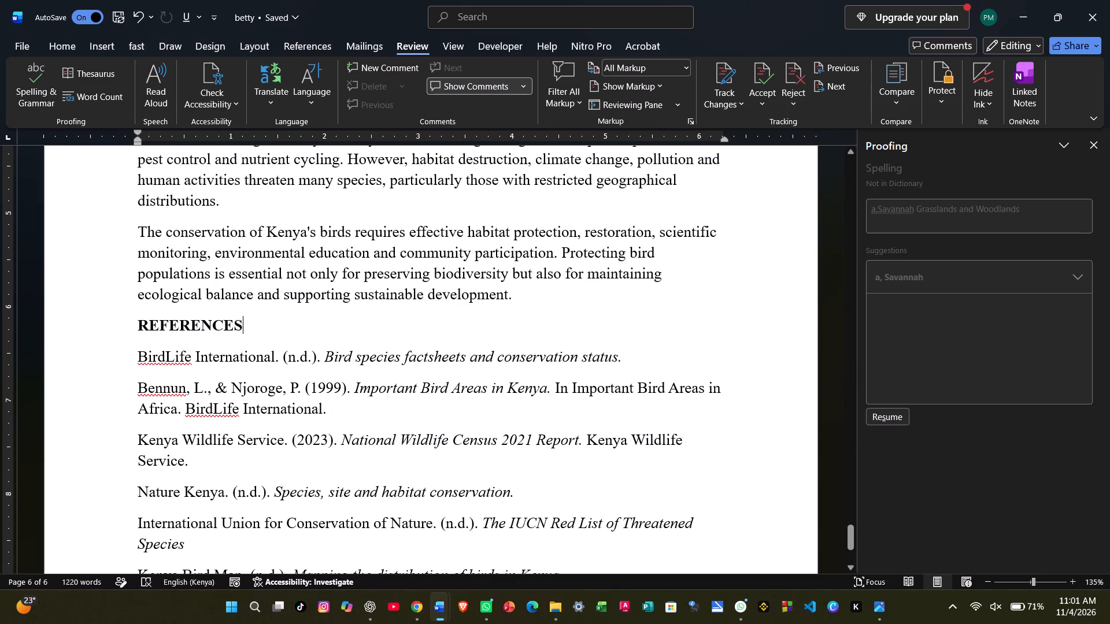
pyautogui.scroll(2, 427, 359)
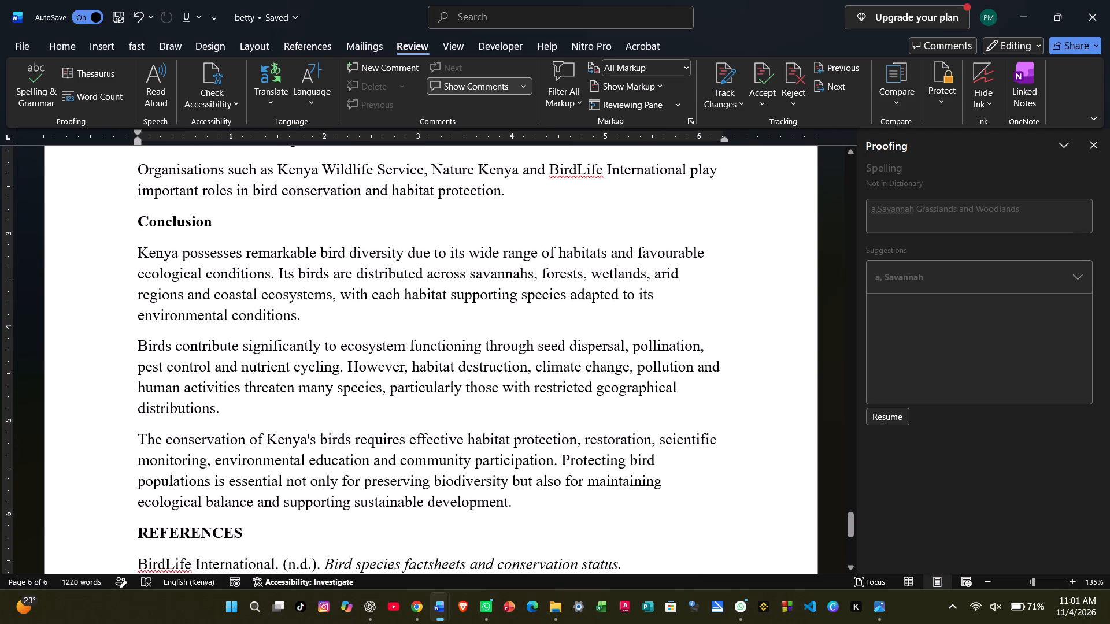
pyautogui.scroll(5, 306, 269)
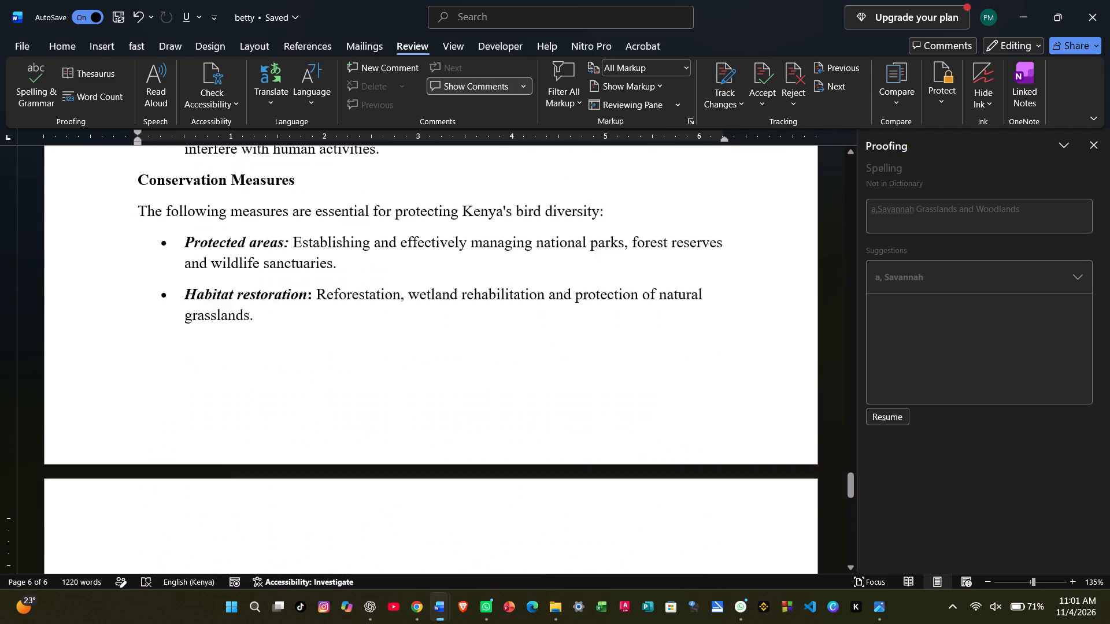
pyautogui.scroll(4, 306, 269)
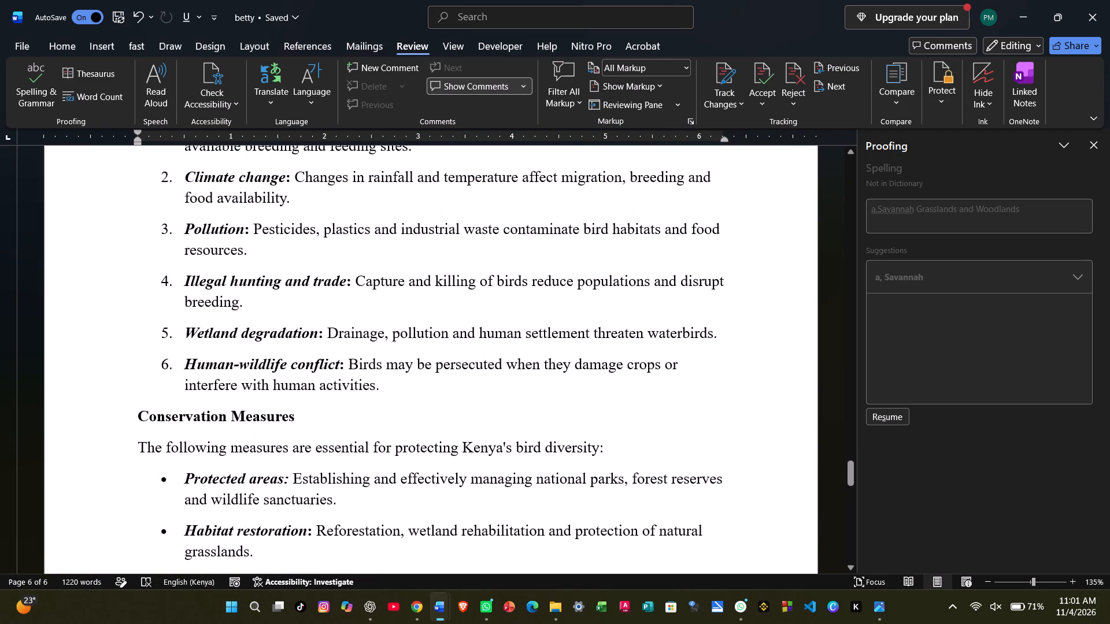
pyautogui.scroll(2, 306, 269)
pyautogui.scroll(-1, 306, 269)
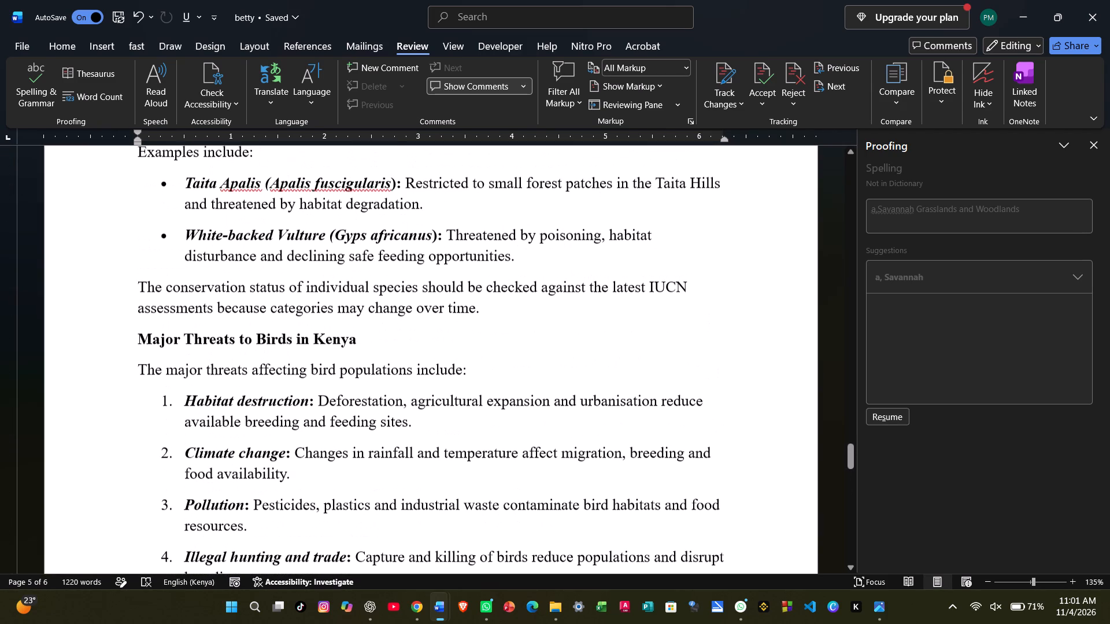
pyautogui.scroll(-1, 306, 269)
pyautogui.scroll(1, 307, 326)
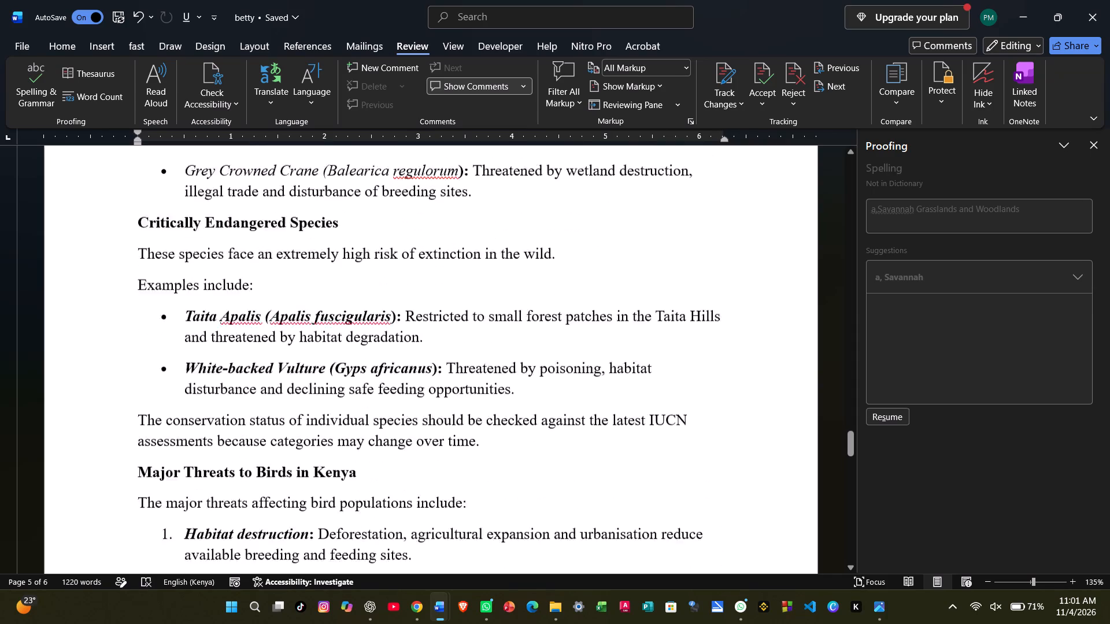
pyautogui.scroll(1, 307, 326)
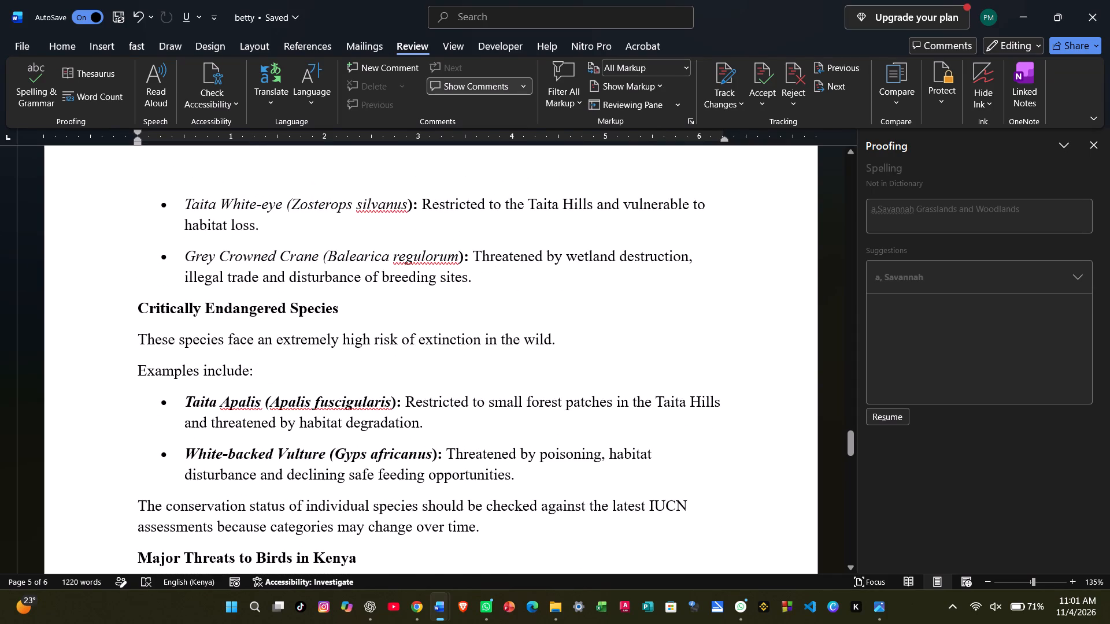
pyautogui.scroll(6, 256, 326)
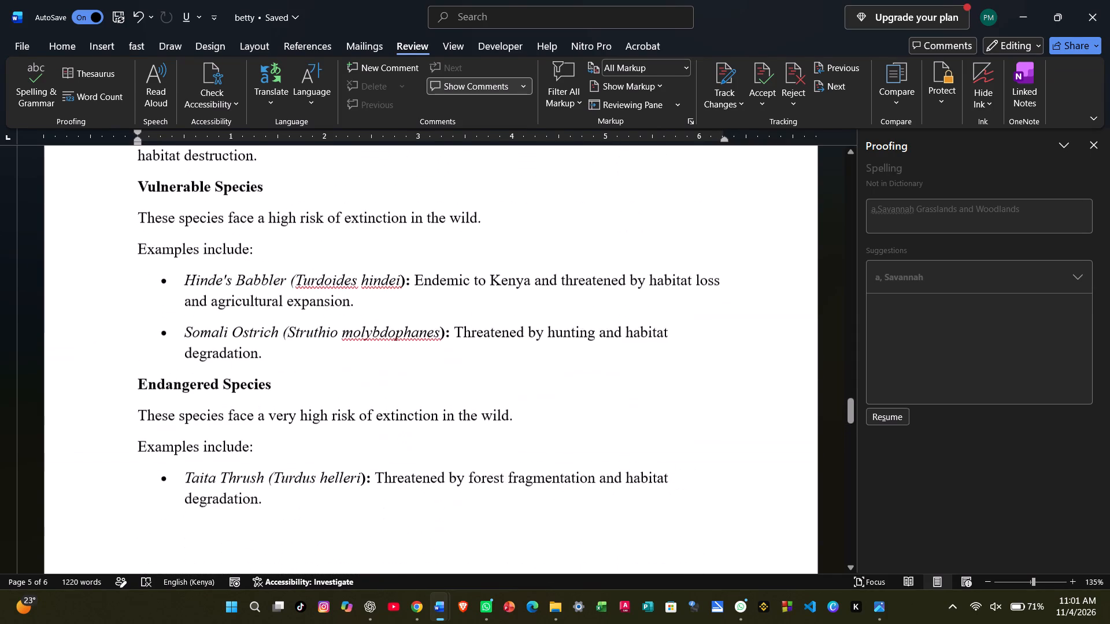
pyautogui.scroll(6, 256, 326)
pyautogui.click(256, 326)
pyautogui.scroll(2, 256, 326)
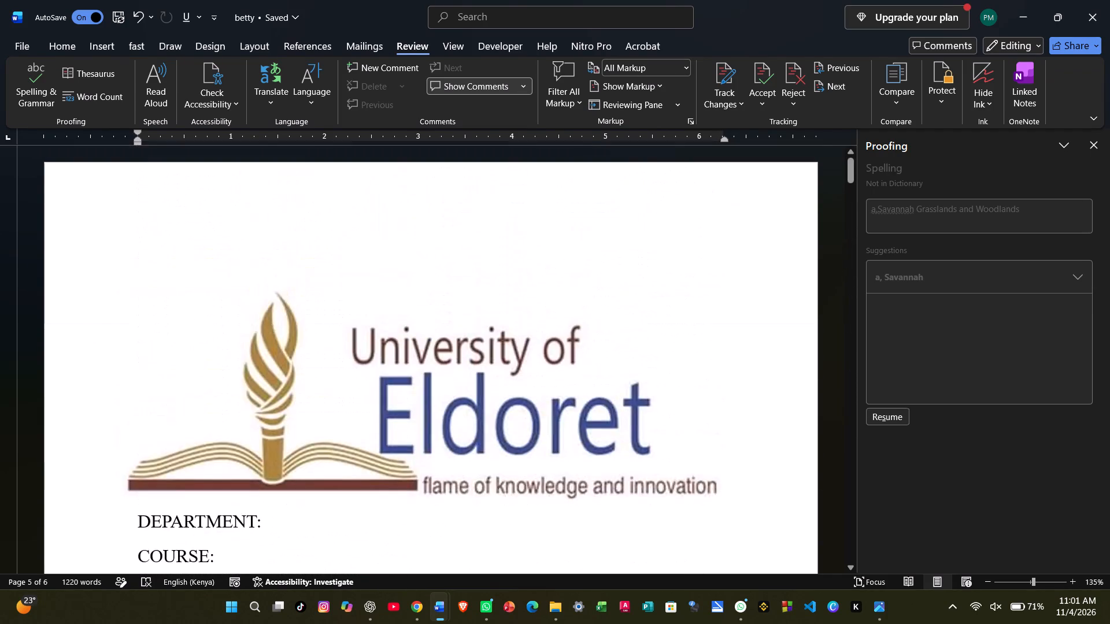
# Read through the report from the title and introduction, past the habitat sections, to the Least Concern Species examples.
pyautogui.scroll(-5, 256, 326)
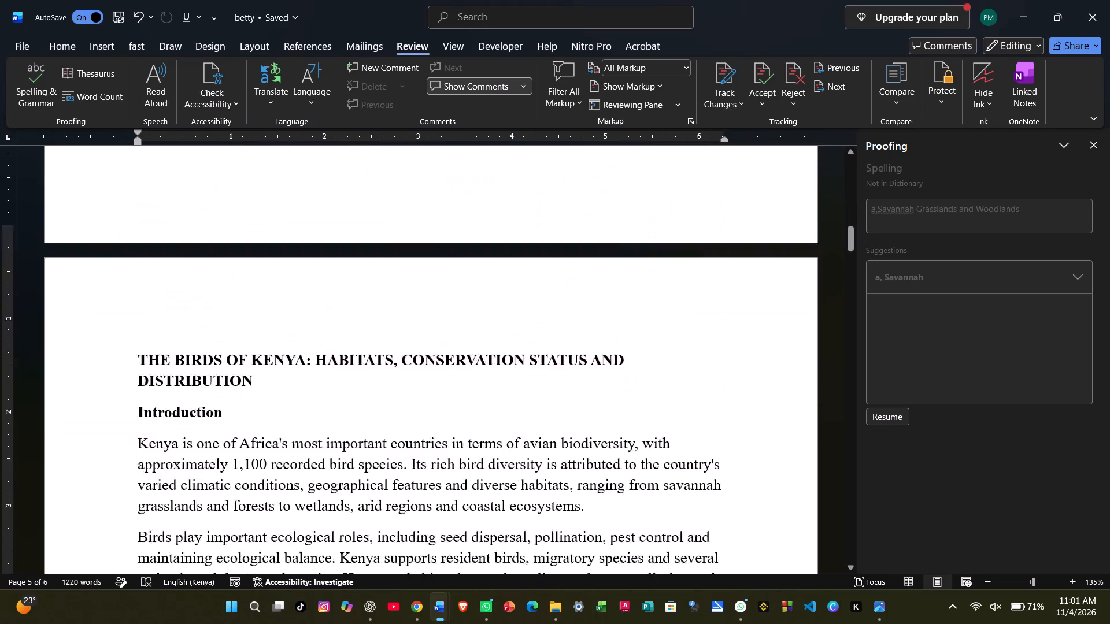
pyautogui.scroll(-2, 256, 326)
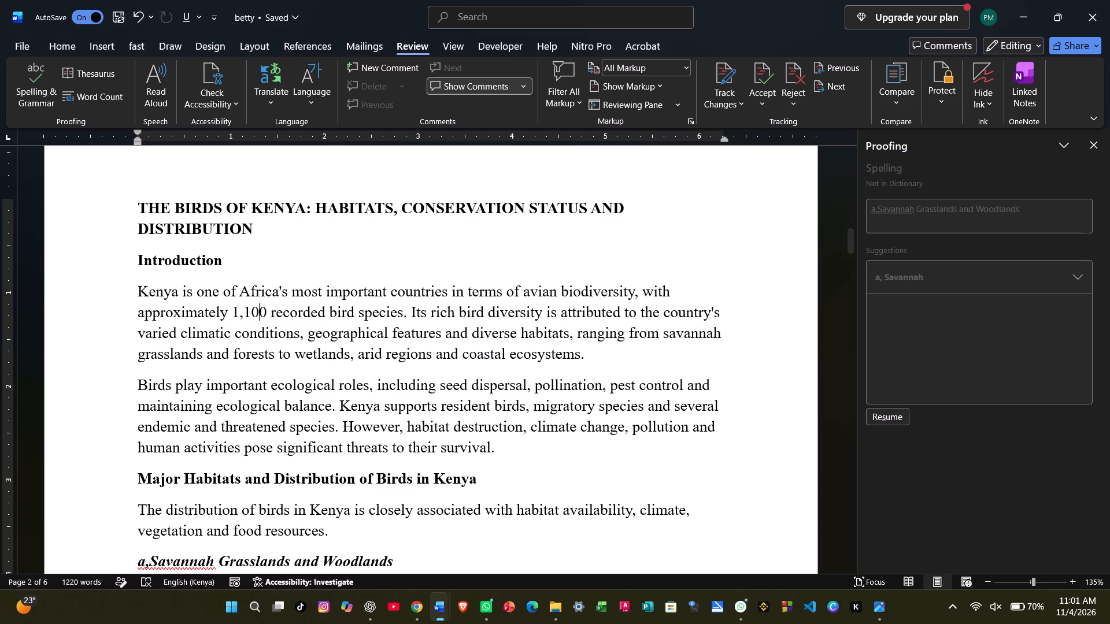
pyautogui.scroll(-1, 314, 414)
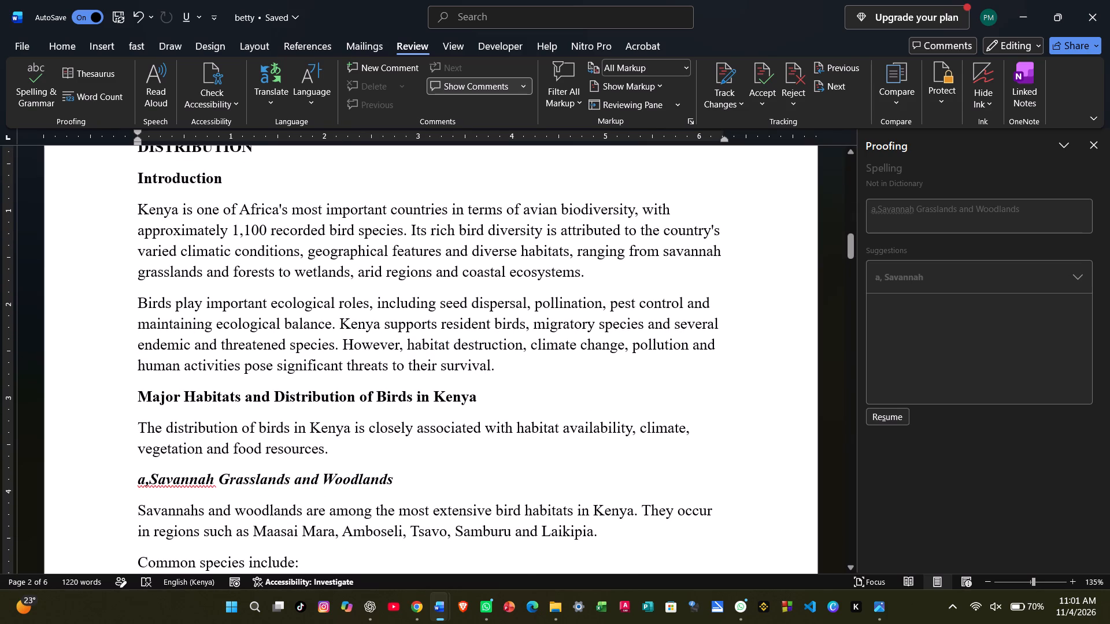
pyautogui.scroll(-2, 357, 439)
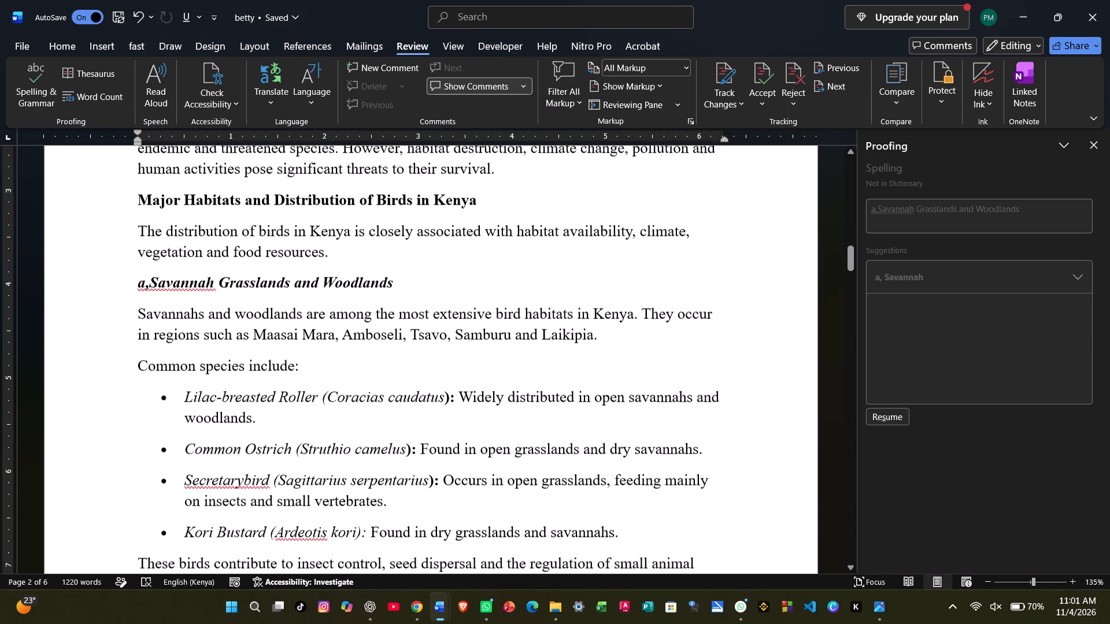
pyautogui.scroll(-1, 357, 439)
pyautogui.scroll(-1, 245, 449)
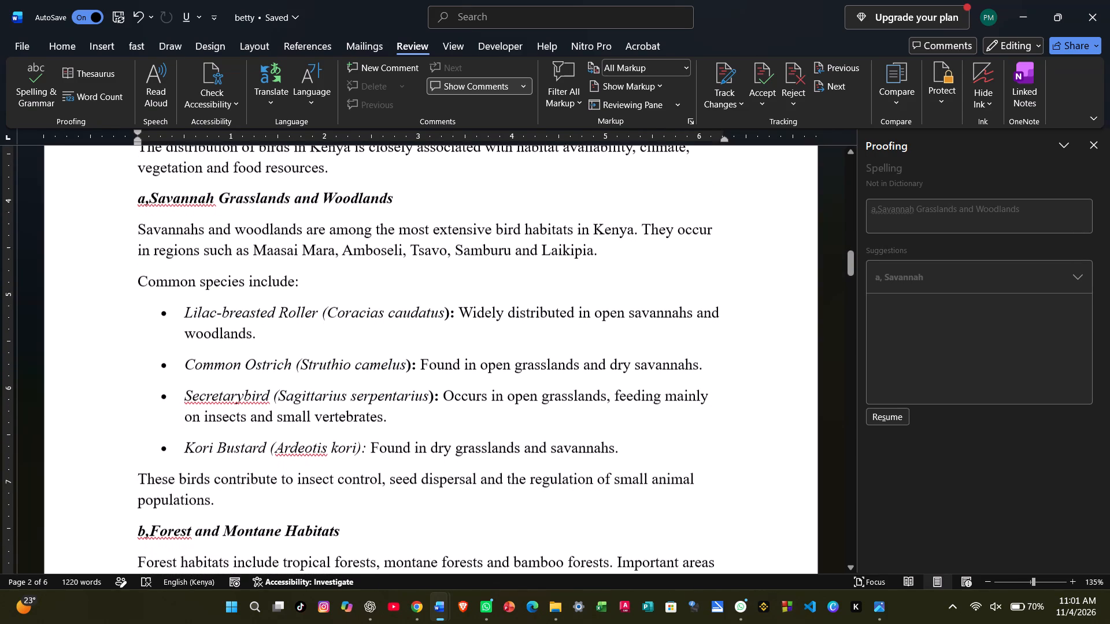
pyautogui.scroll(-3, 245, 449)
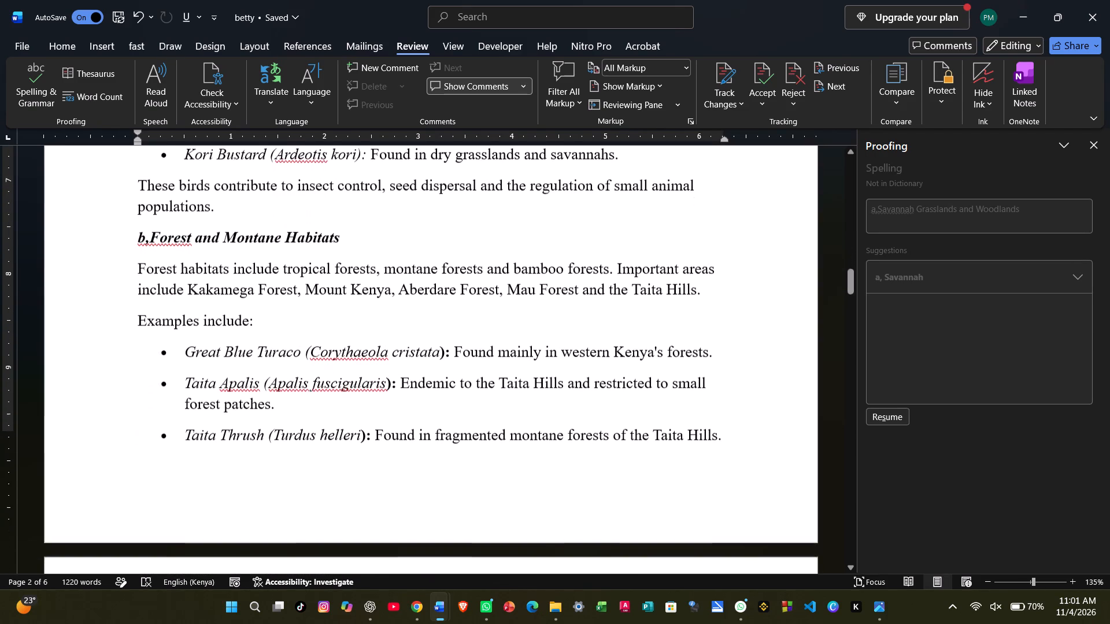
pyautogui.scroll(-4, 231, 449)
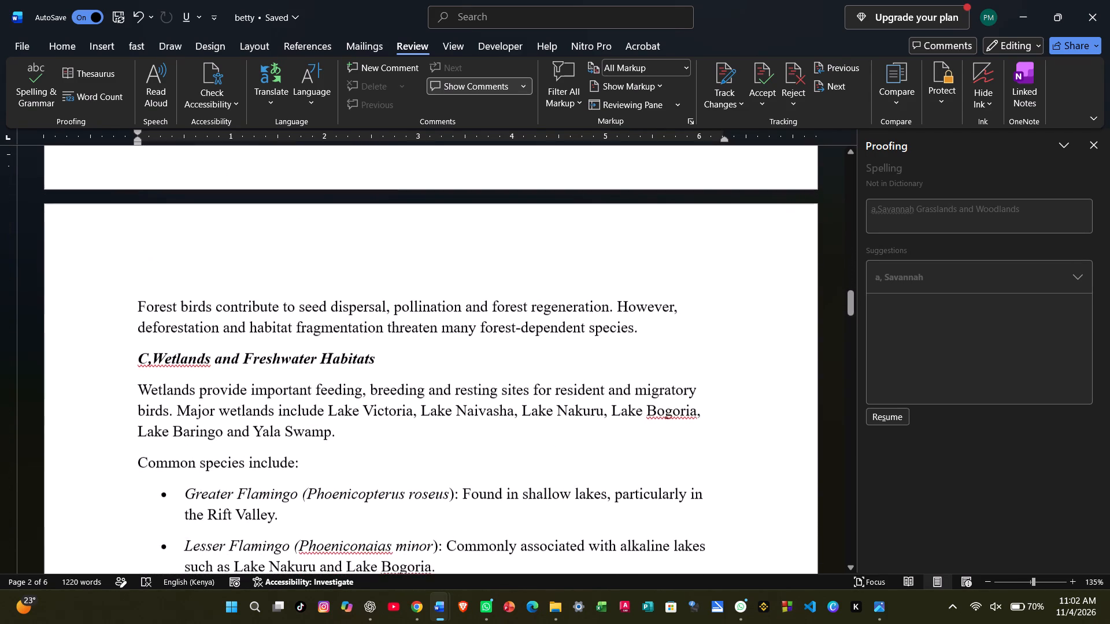
pyautogui.scroll(-4, 231, 449)
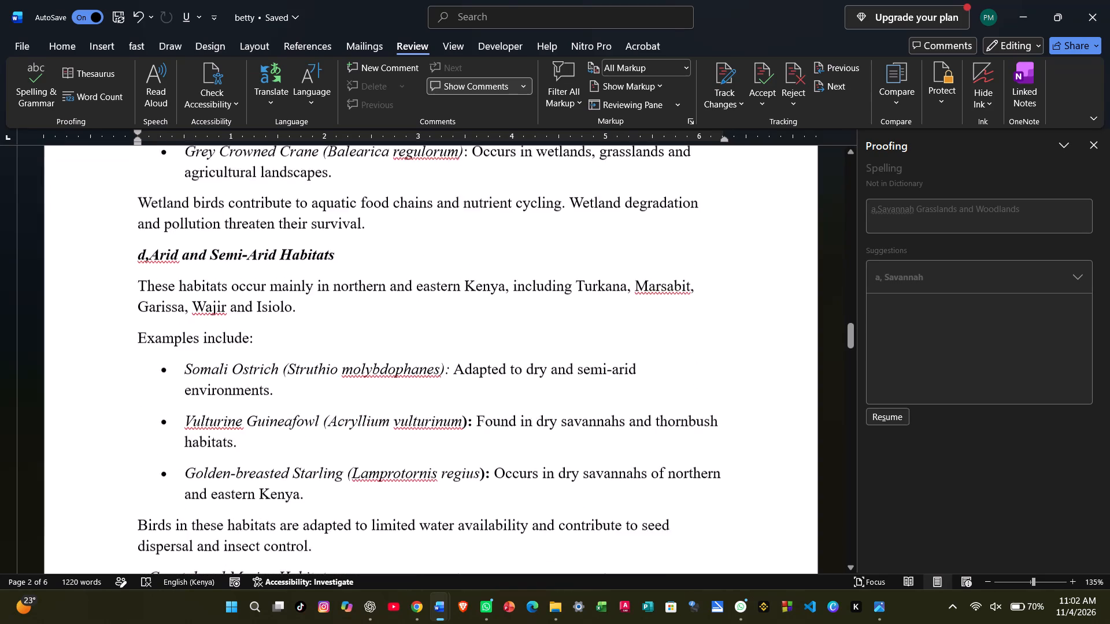
pyautogui.scroll(-4, 231, 449)
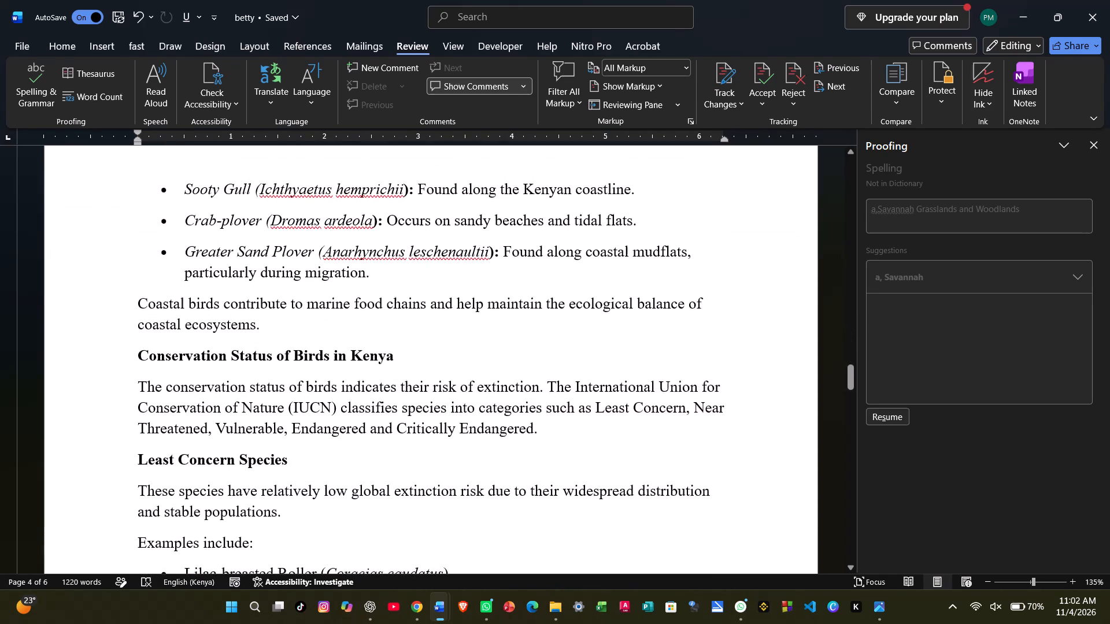
pyautogui.scroll(-3, 231, 449)
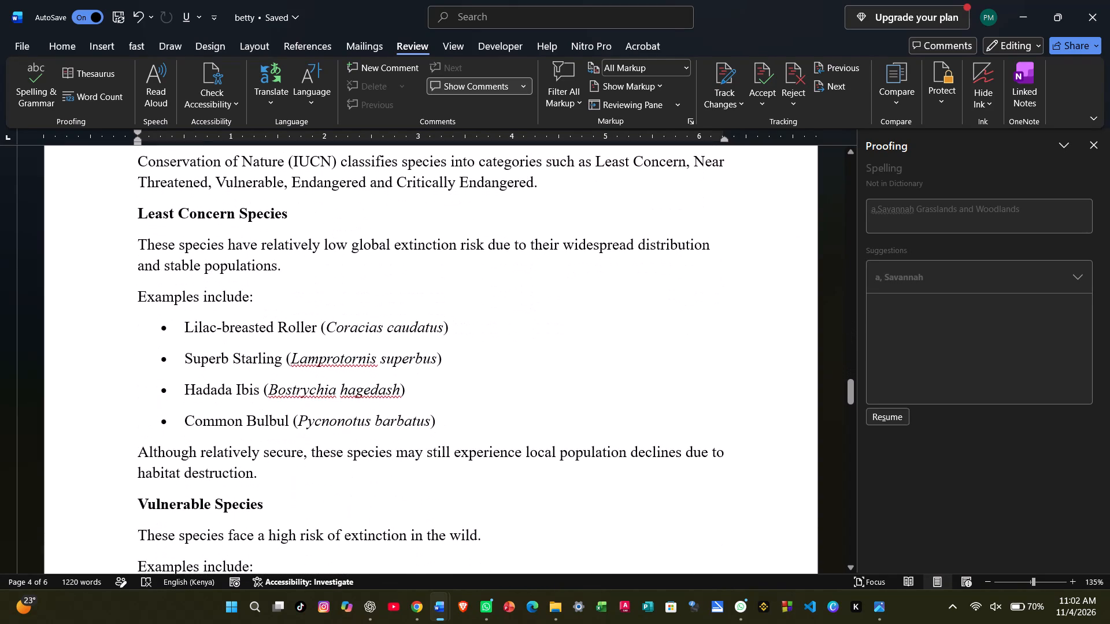
# Delete the bracketed scientific name (Coracias caudatus) after Lilac-breasted Roller in the Least Concern Species list.
pyautogui.moveTo(461, 321); pyautogui.dragTo(351, 321)
pyautogui.press('BackSpace')
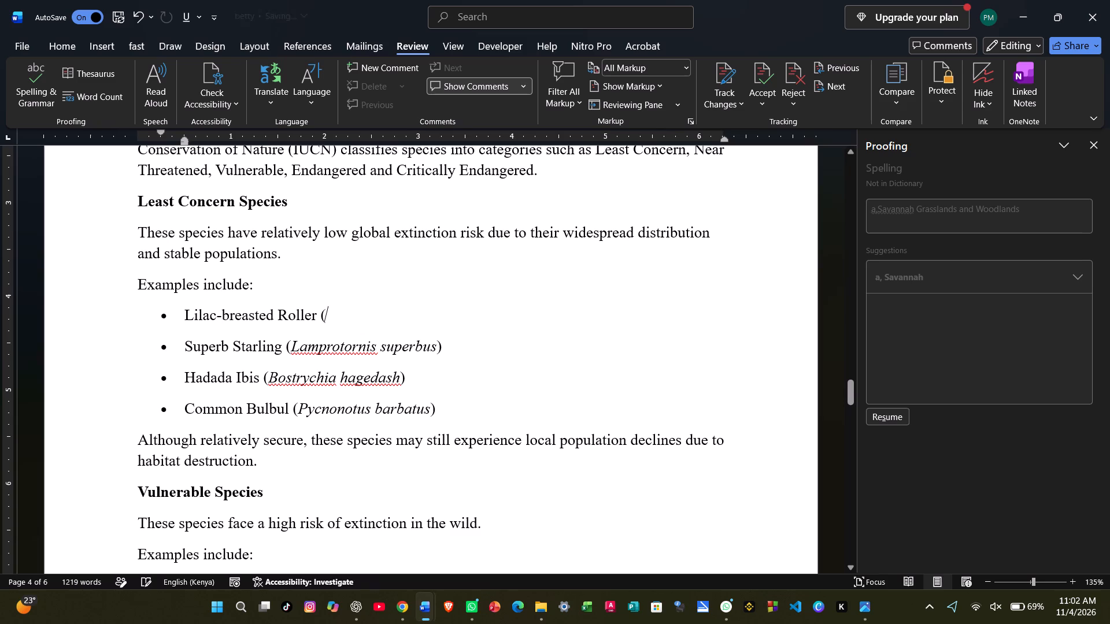
pyautogui.press('BackSpace')
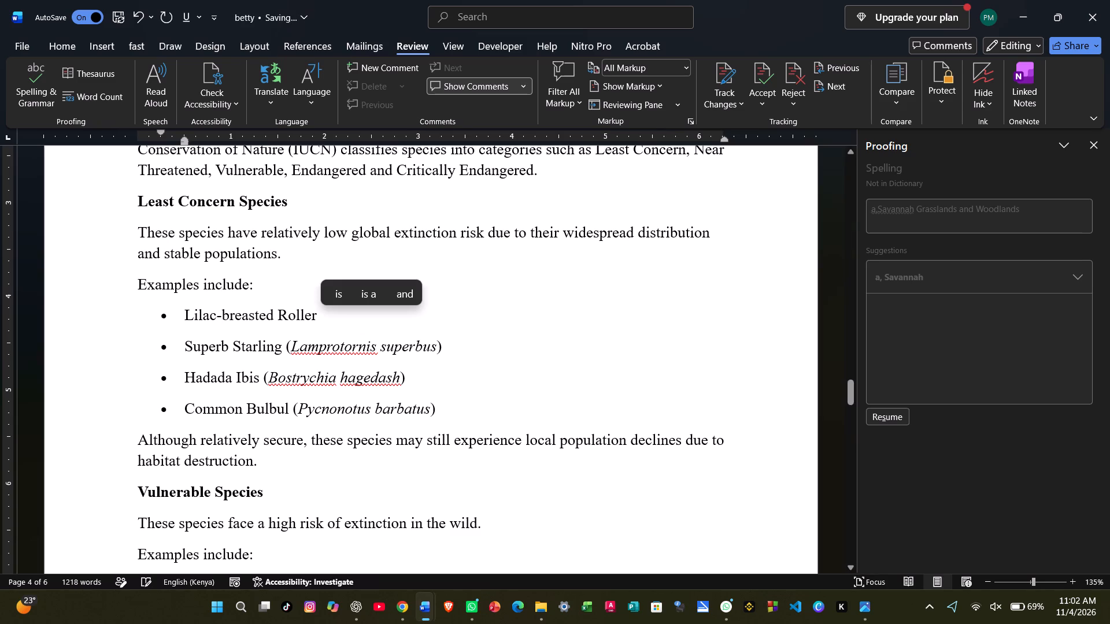
# Delete the bracketed scientific name (Lamprotornis superbus) after Superb Starling in the Least Concern Species list.
pyautogui.click(449, 358)
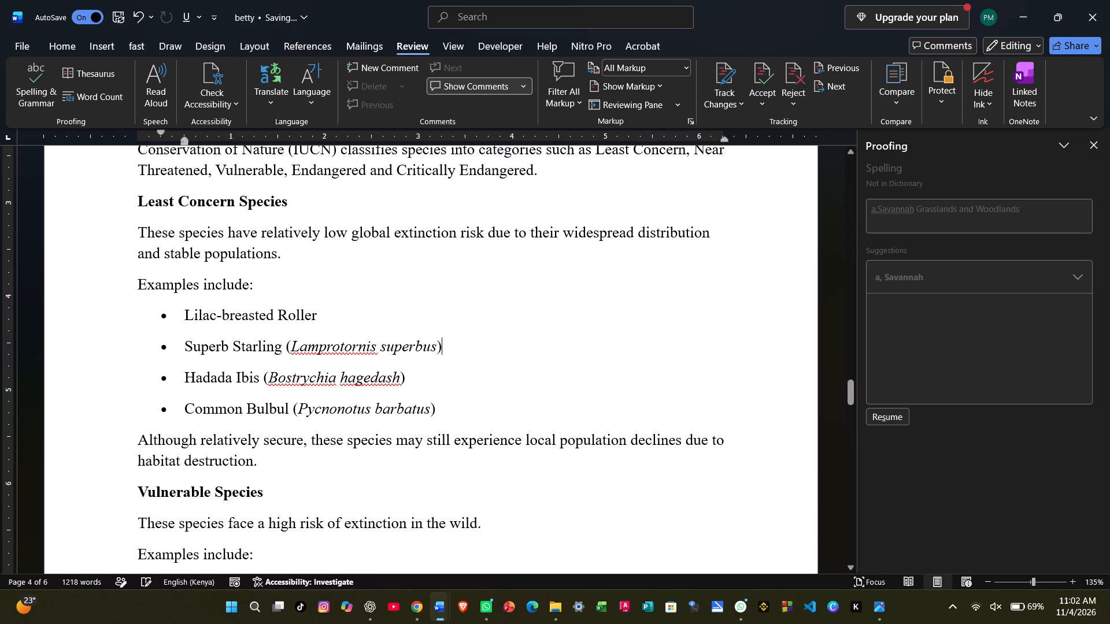
pyautogui.press('BackSpace')
pyautogui.press('BackSpace')
pyautogui.press('BackSpace')
pyautogui.press('BackSpace')
pyautogui.press('BackSpace')
pyautogui.press('BackSpace')
pyautogui.press('BackSpace')
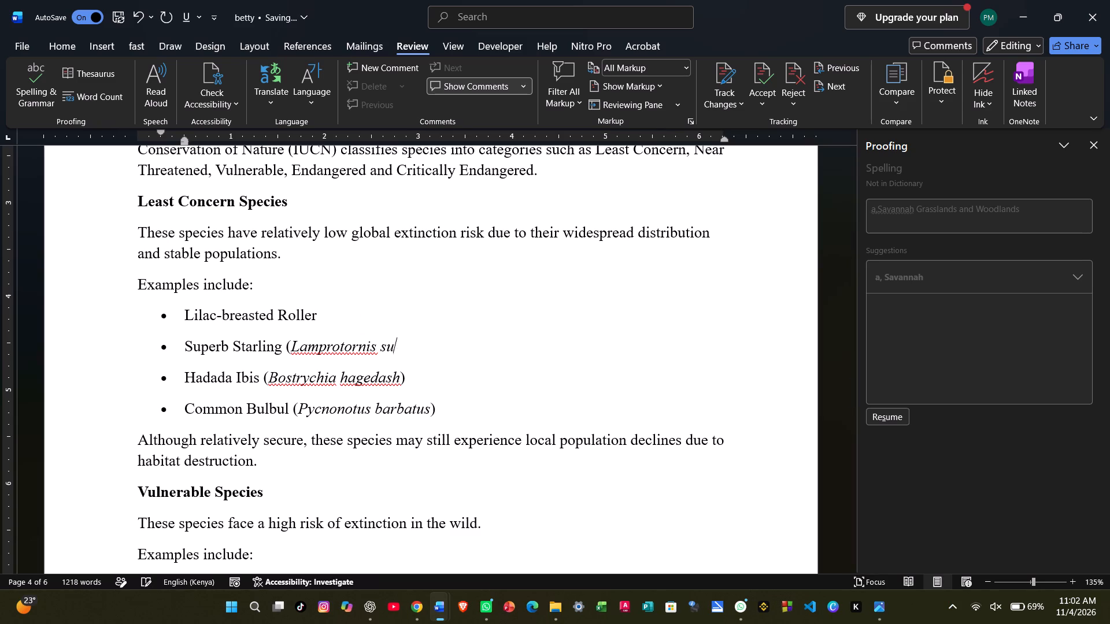
pyautogui.press('BackSpace')
pyautogui.press('BackSpace')
pyautogui.press('BackSpace')
pyautogui.press('BackSpace')
pyautogui.press('BackSpace')
pyautogui.press('BackSpace')
pyautogui.press('BackSpace')
pyautogui.press('BackSpace')
pyautogui.press('BackSpace')
pyautogui.press('BackSpace')
pyautogui.press('BackSpace')
pyautogui.press('BackSpace')
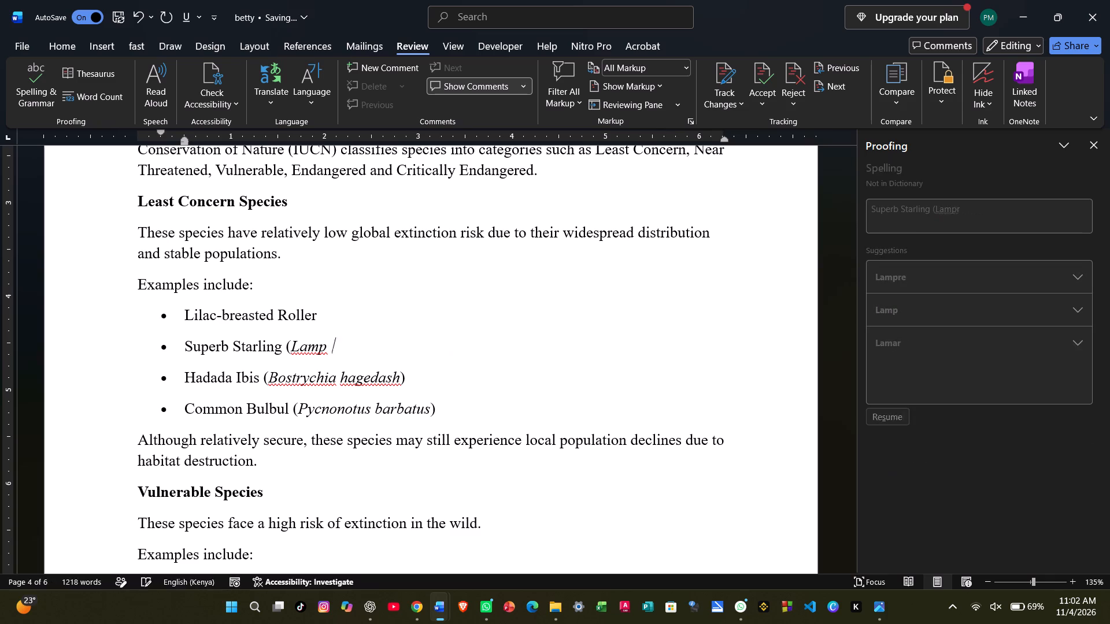
pyautogui.press('BackSpace')
pyautogui.press('BackSpace')
pyautogui.press('BackSpace')
pyautogui.press('BackSpace')
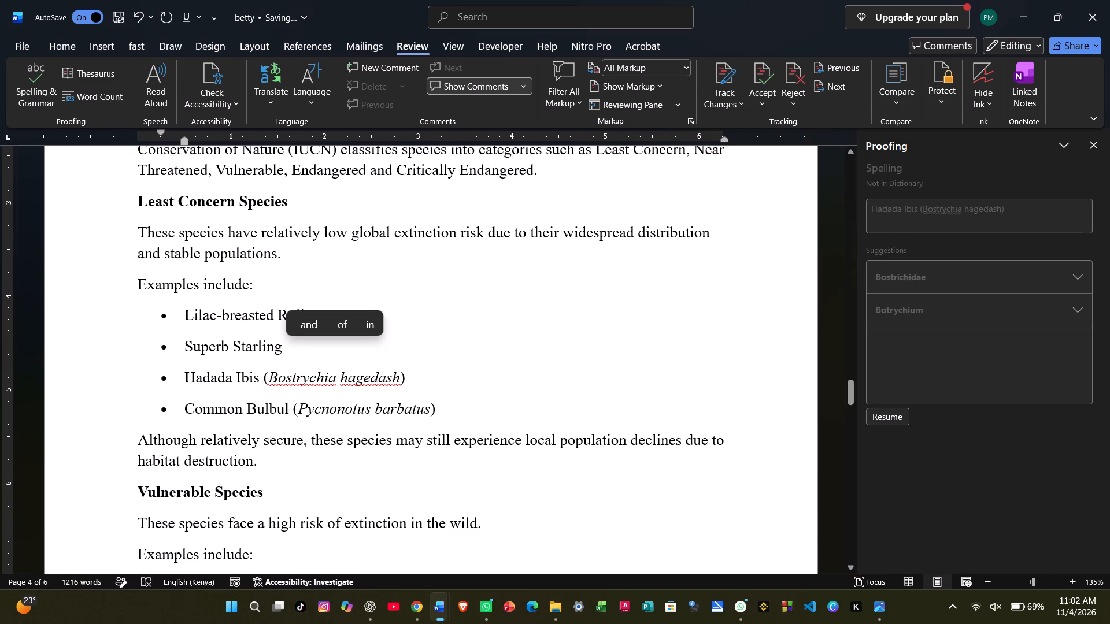
# Delete the bracketed scientific name (Bostrychia hagedash) after Hadada Ibis in the Least Concern Species list.
pyautogui.moveTo(263, 377); pyautogui.dragTo(419, 411)
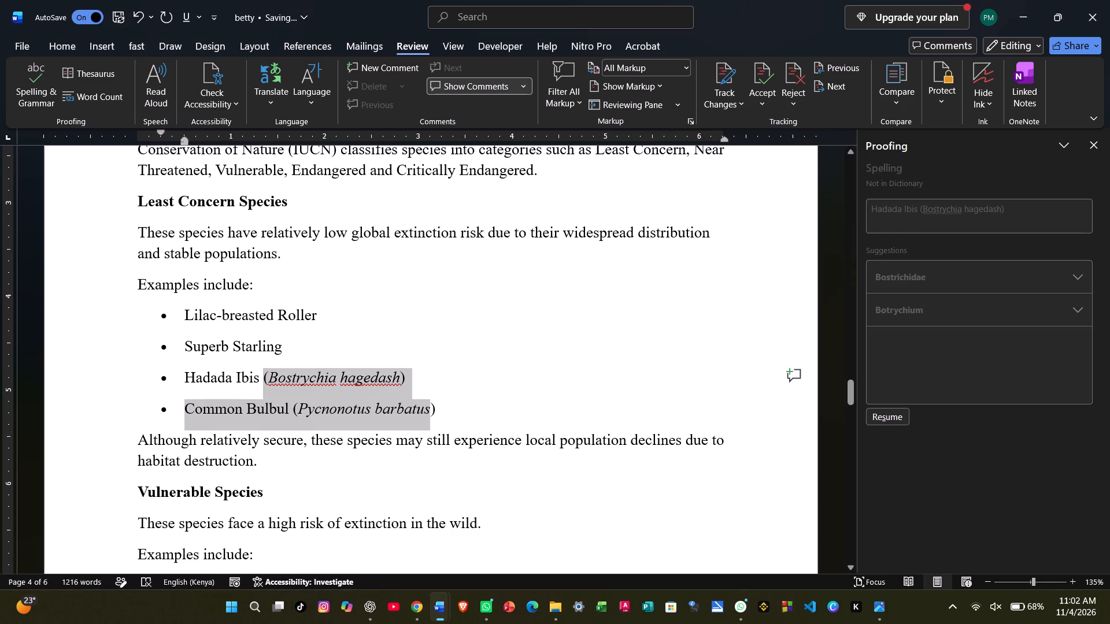
pyautogui.moveTo(419, 411); pyautogui.dragTo(439, 369)
pyautogui.press('BackSpace')
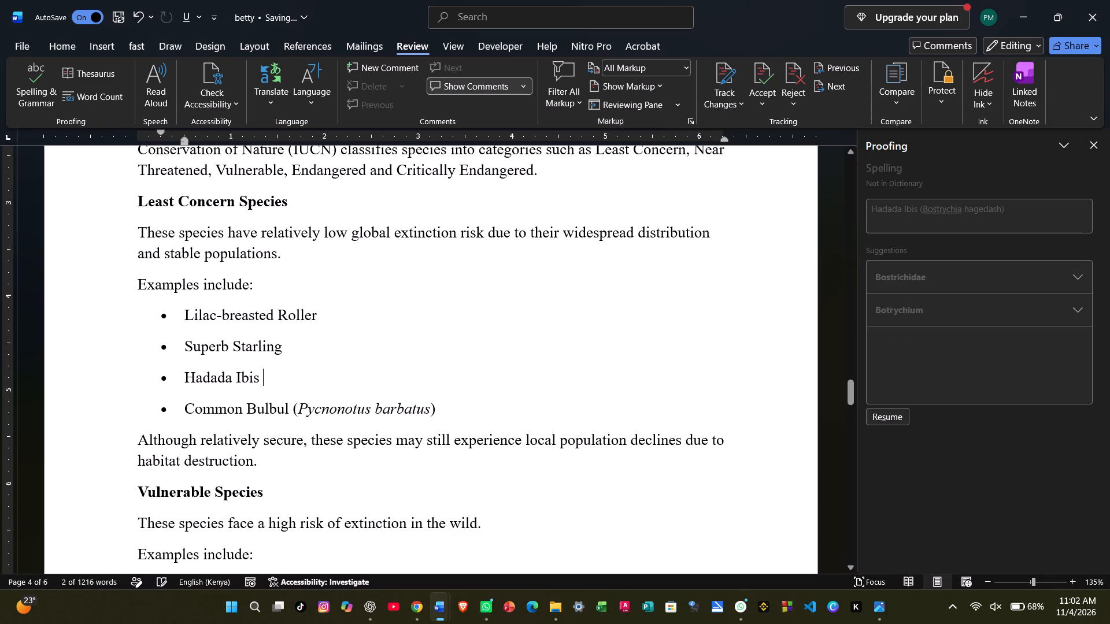
# Delete the bracketed scientific name (Pycnonotus barbatus) after Common Bulbul in the Least Concern Species list.
pyautogui.click(452, 413)
pyautogui.press('BackSpace')
pyautogui.press('BackSpace')
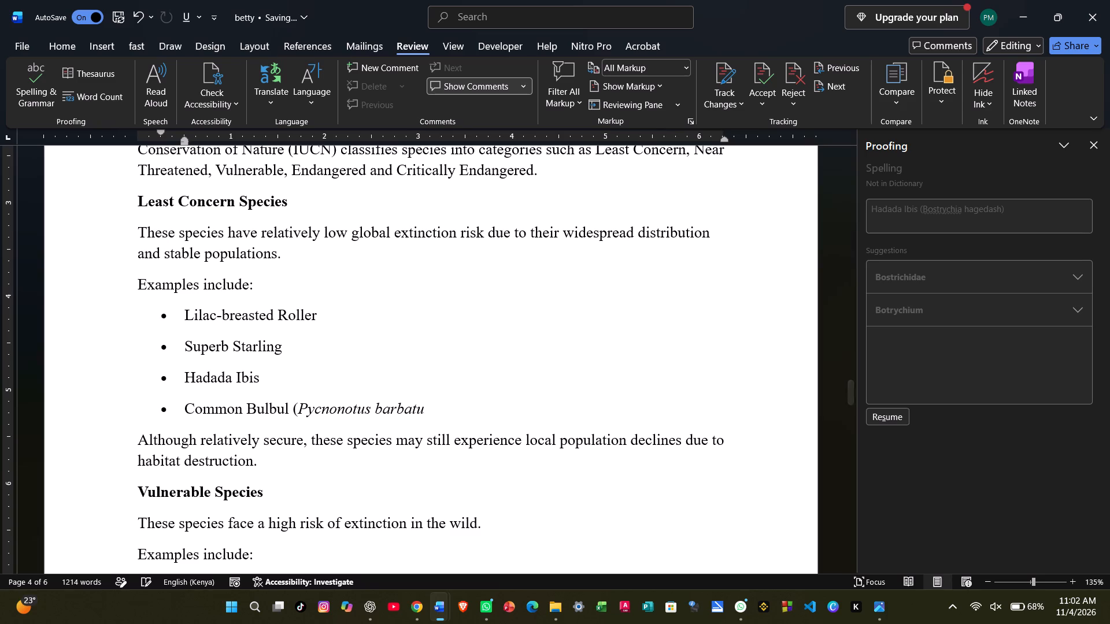
pyautogui.press('BackSpace')
pyautogui.press('BackSpace')
pyautogui.press('BackSpace')
pyautogui.press('BackSpace')
pyautogui.press('BackSpace')
pyautogui.press('BackSpace')
pyautogui.press('BackSpace')
pyautogui.press('BackSpace')
pyautogui.press('BackSpace')
pyautogui.press('BackSpace')
pyautogui.press('BackSpace')
pyautogui.press('BackSpace')
pyautogui.press('BackSpace')
pyautogui.press('BackSpace')
pyautogui.press('BackSpace')
pyautogui.press('BackSpace')
pyautogui.press('BackSpace')
pyautogui.press('BackSpace')
pyautogui.press('BackSpace')
pyautogui.press('BackSpace')
pyautogui.press('BackSpace')
pyautogui.press('BackSpace')
pyautogui.press('BackSpace')
pyautogui.press('BackSpace')
pyautogui.press('BackSpace')
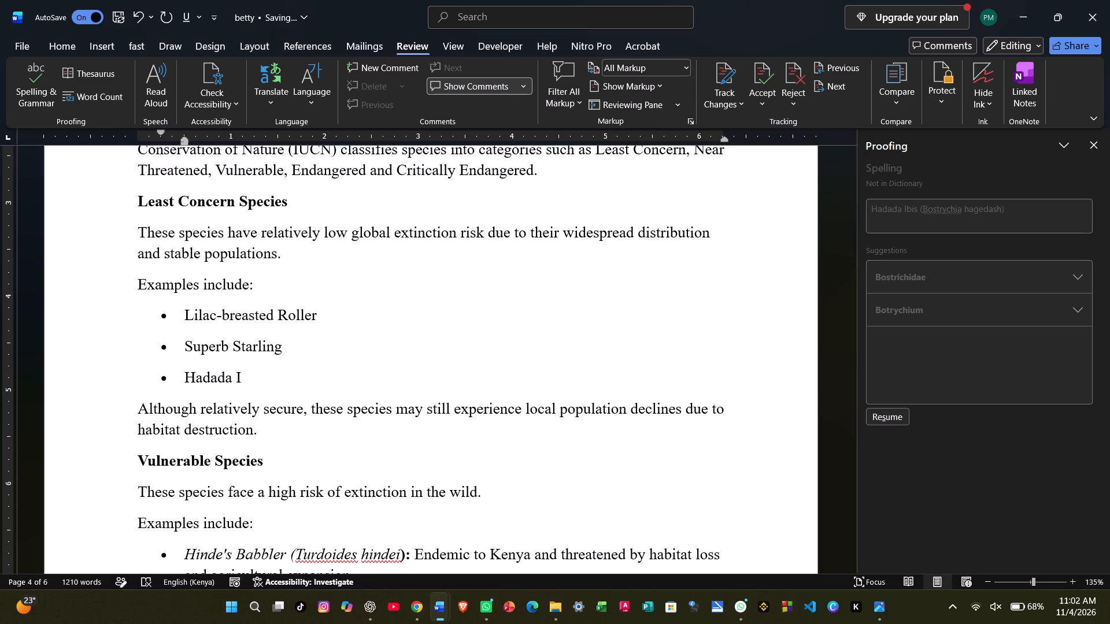
# Undo the excess deletions in the Least Concern Species list back to the text "Common Bulbul (P".
pyautogui.click(136, 20)
pyautogui.doubleClick(136, 20)
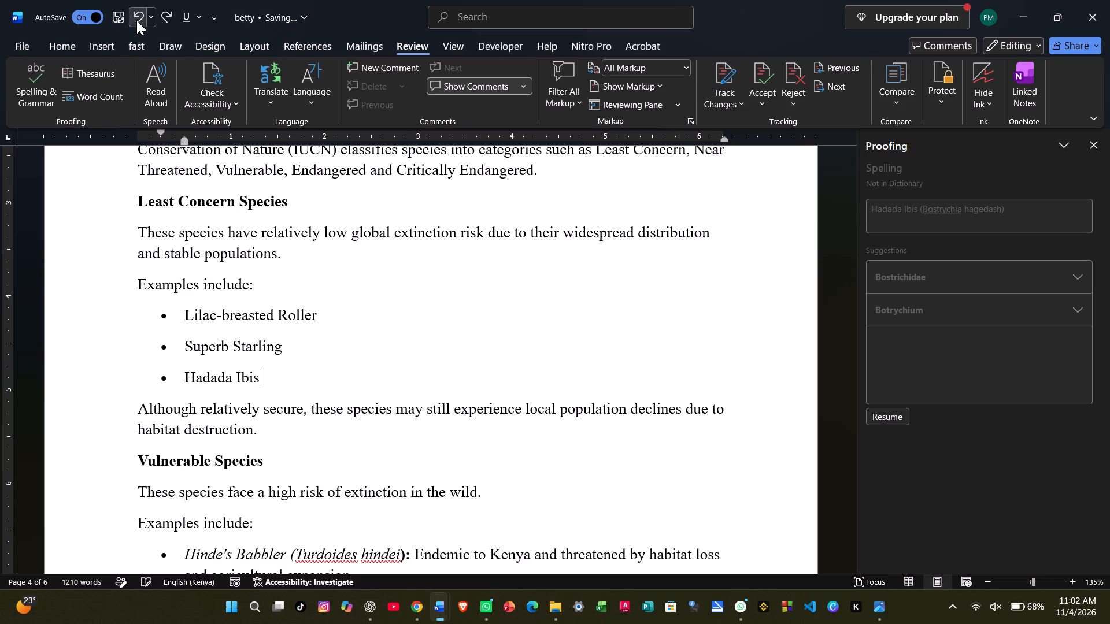
pyautogui.tripleClick(136, 20)
pyautogui.click(136, 20)
pyautogui.tripleClick(136, 20)
pyautogui.tripleClick(136, 20)
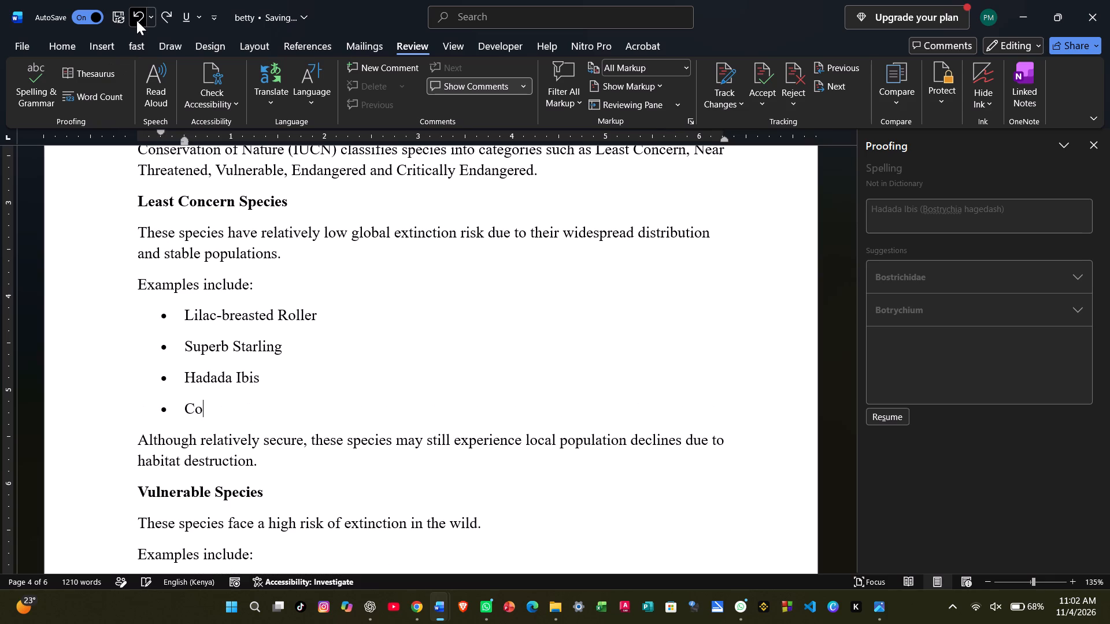
pyautogui.tripleClick(136, 20)
pyautogui.doubleClick(136, 20)
pyautogui.tripleClick(136, 20)
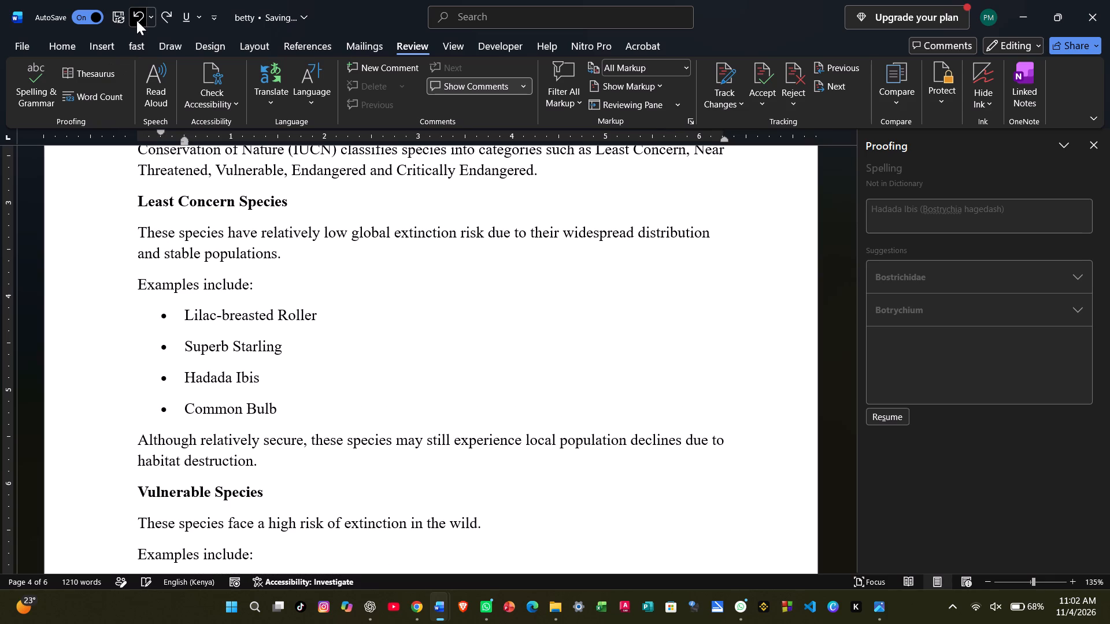
pyautogui.click(136, 20)
pyautogui.doubleClick(136, 20)
pyautogui.click(136, 20)
# Delete the leftover "(P" after Common Bulbul in the Least Concern Species list.
pyautogui.press('BackSpace')
pyautogui.press('BackSpace')
pyautogui.press('BackSpace')
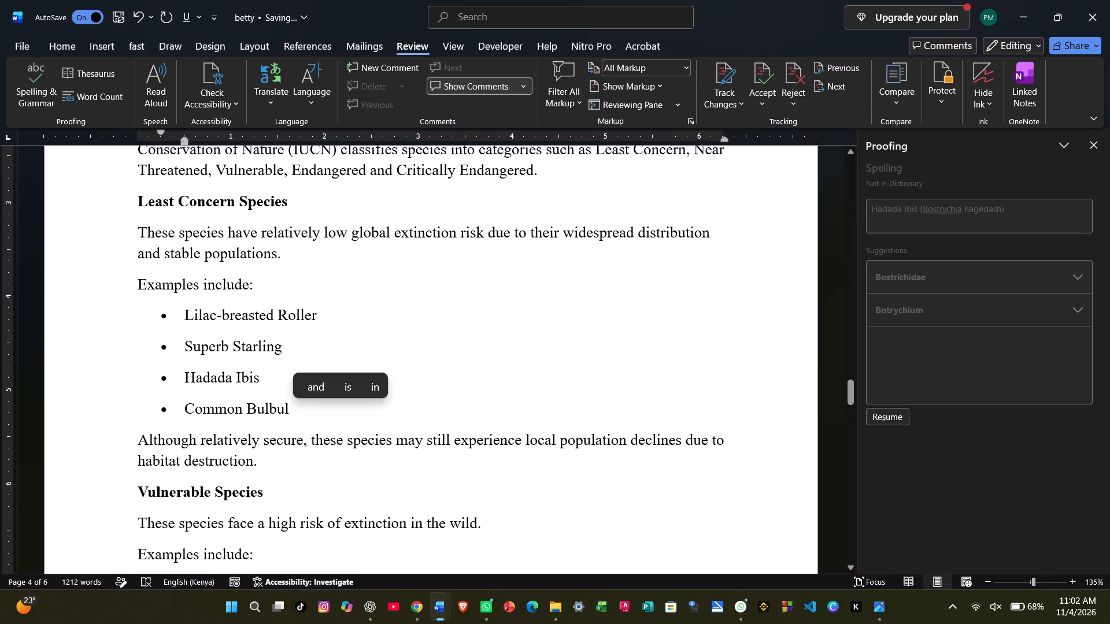
# Lay out the four Least Concern Species bullets, from Lilac-breasted Roller to Common Bulbul, in two columns.
pyautogui.moveTo(158, 316); pyautogui.dragTo(290, 408)
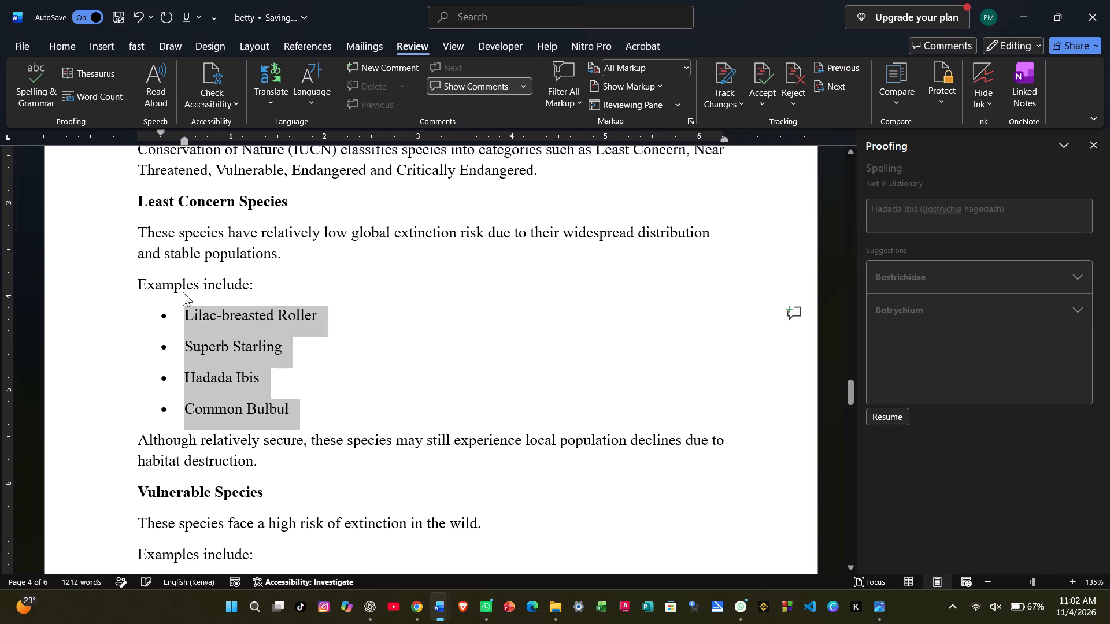
pyautogui.click(271, 47)
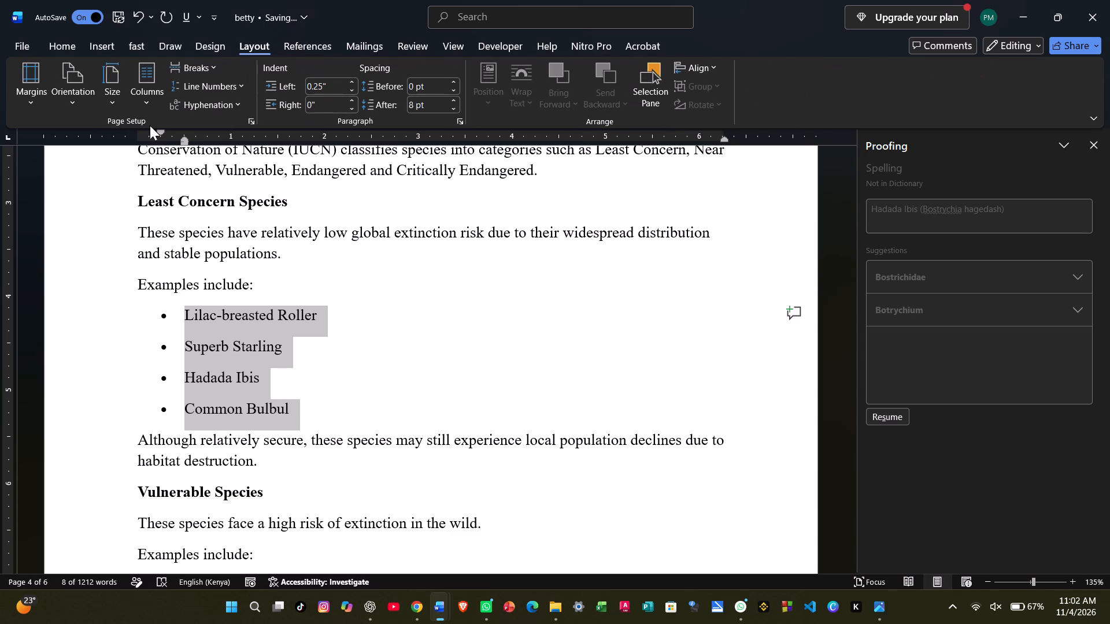
pyautogui.click(149, 101)
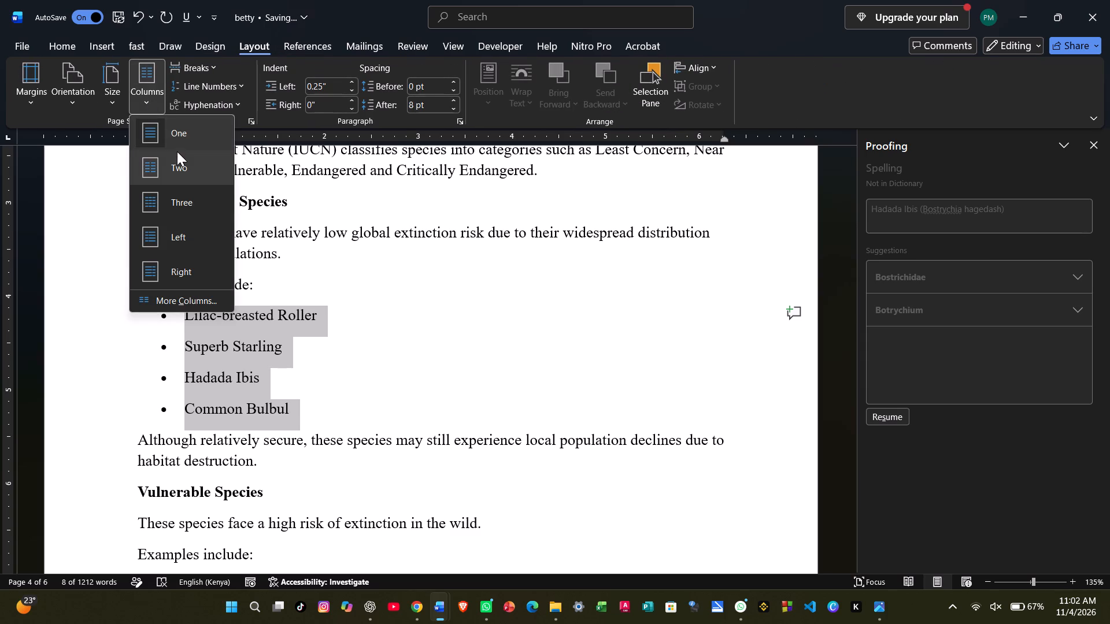
pyautogui.click(177, 151)
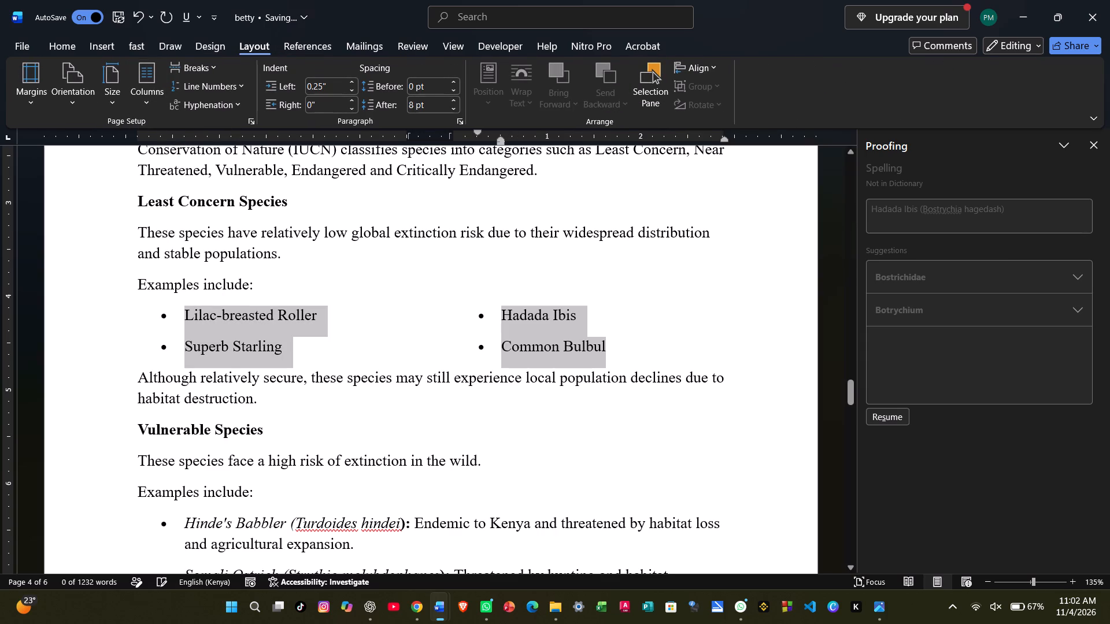
pyautogui.click(328, 295)
# Read through the report from the Vulnerable Species section to the major threats and conservation measures.
pyautogui.scroll(-2, 305, 412)
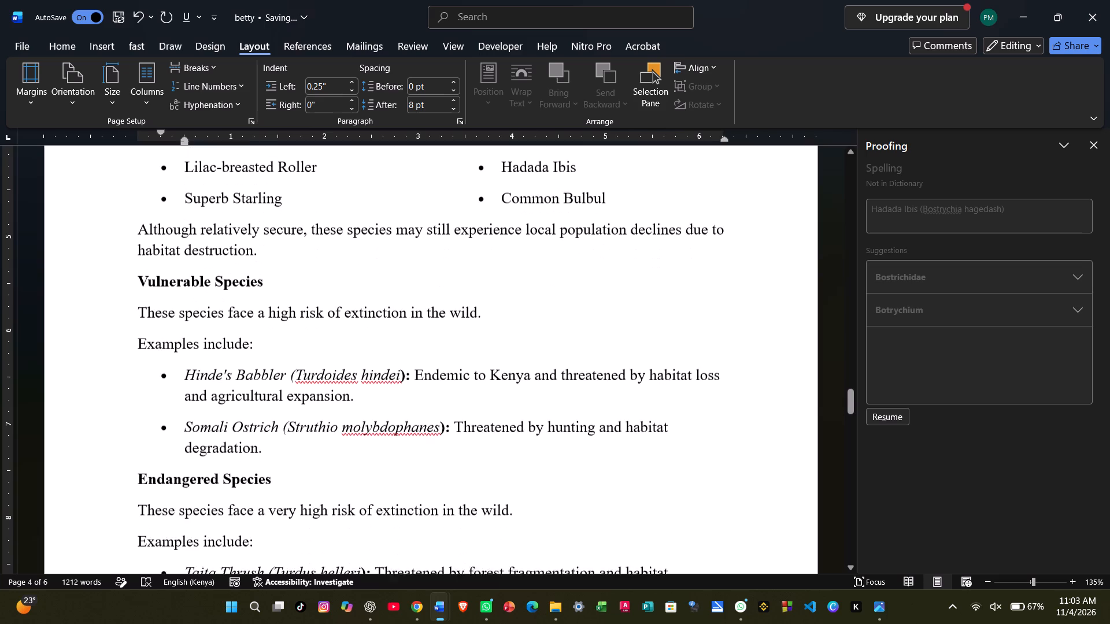
pyautogui.scroll(-1, 305, 412)
pyautogui.scroll(1, 305, 412)
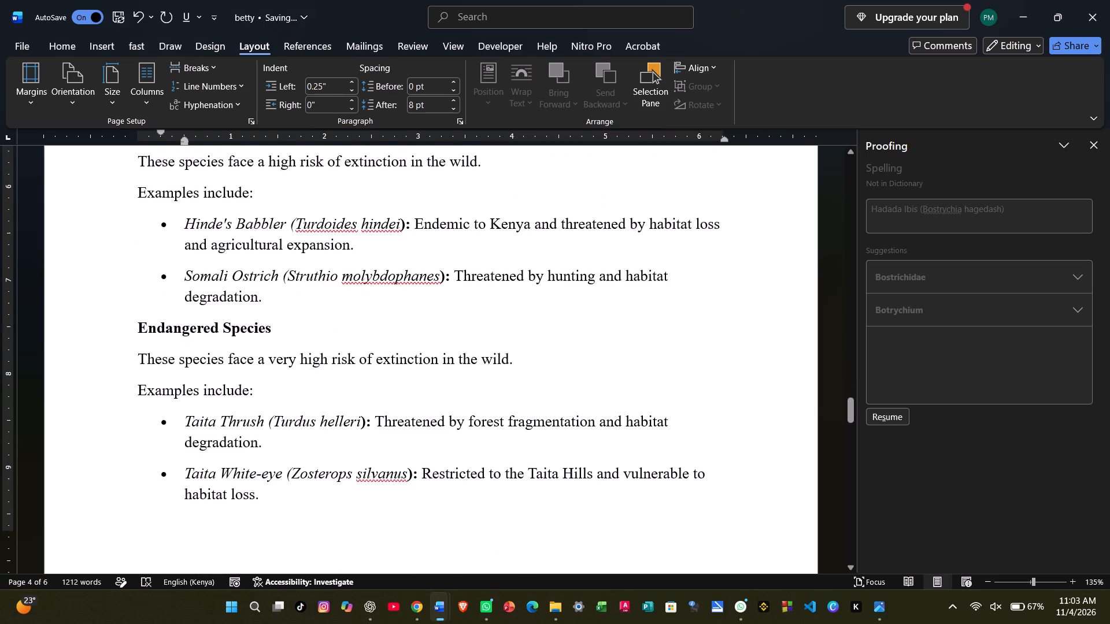
pyautogui.scroll(1, 305, 412)
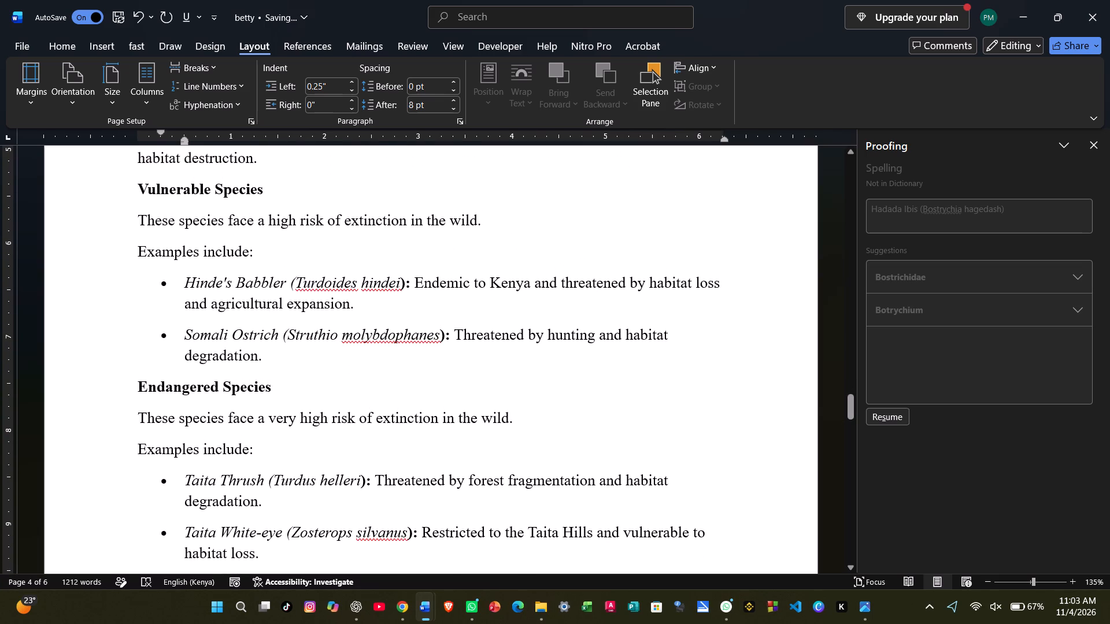
pyautogui.scroll(-2, 286, 415)
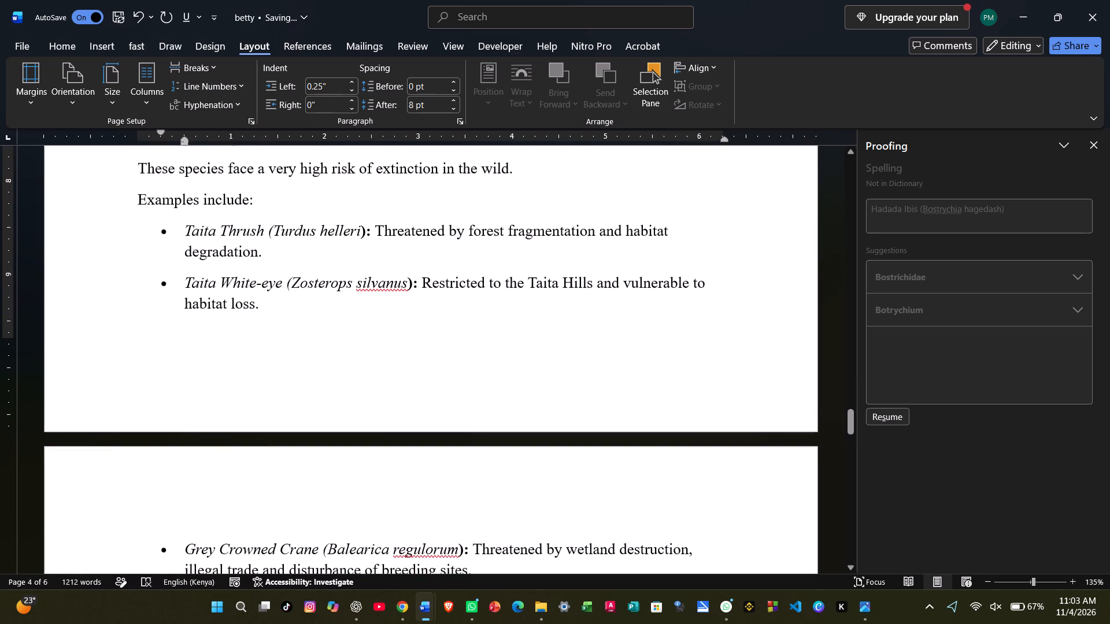
pyautogui.scroll(-1, 286, 415)
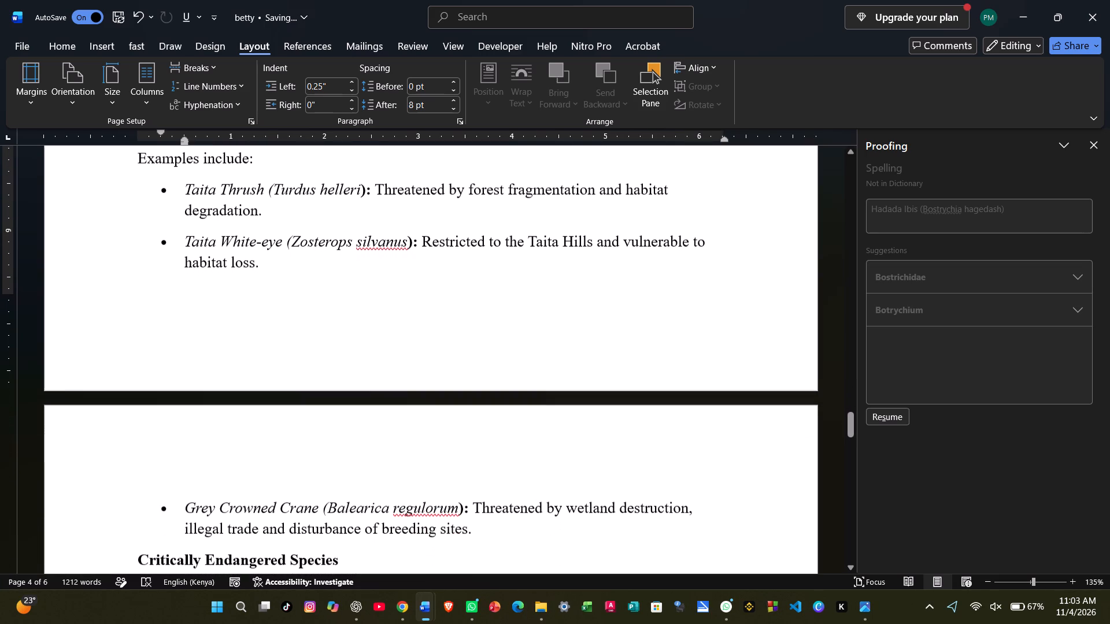
pyautogui.scroll(-3, 286, 415)
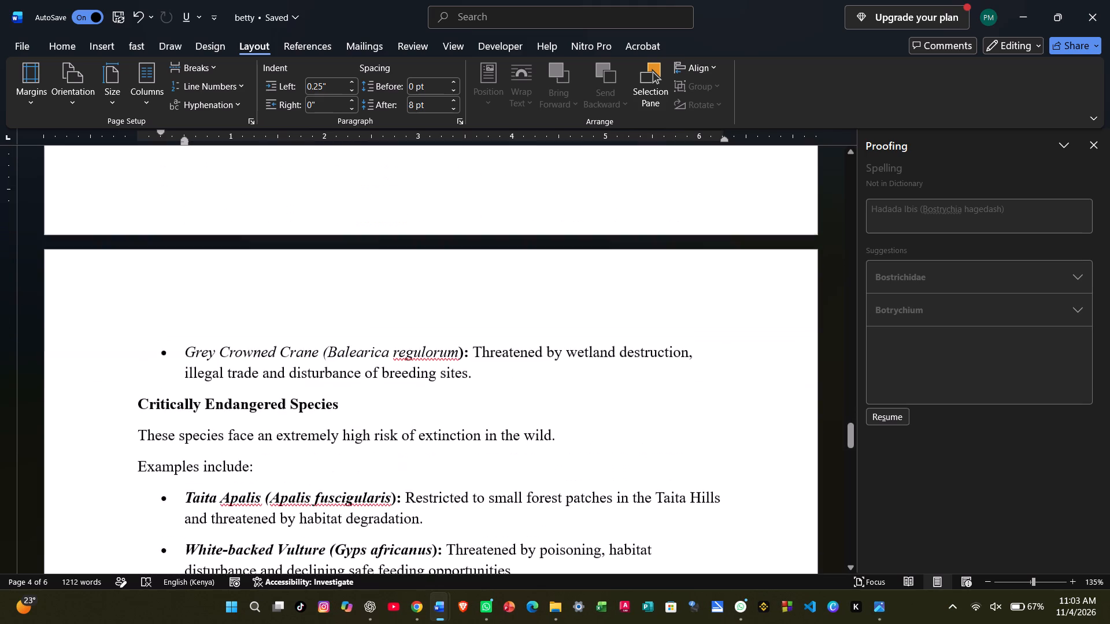
pyautogui.scroll(-1, 286, 415)
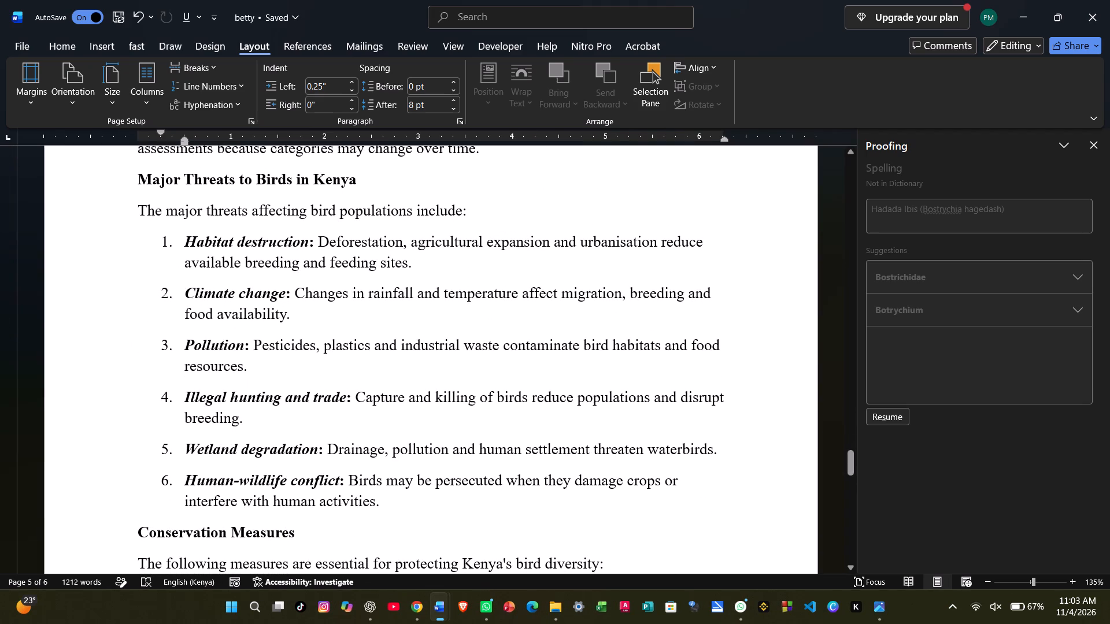
pyautogui.scroll(-1, 228, 432)
# Delete item 6, Human-wildlife conflict, from the Major Threats to Birds in Kenya list.
pyautogui.scroll(1, 228, 432)
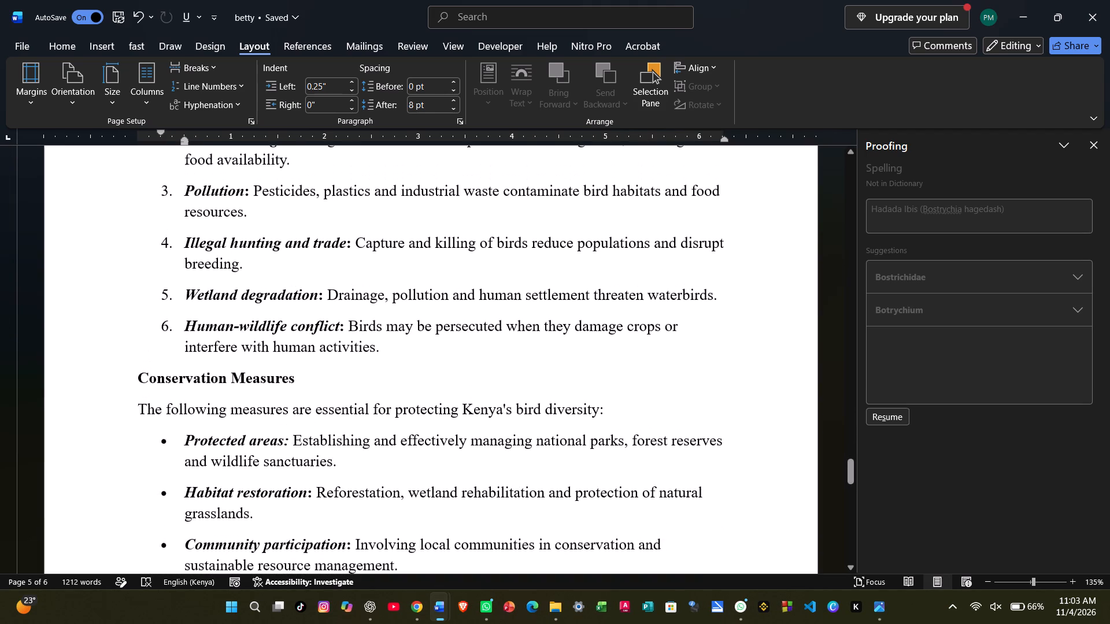
pyautogui.scroll(1, 228, 432)
pyautogui.moveTo(161, 348); pyautogui.dragTo(308, 370)
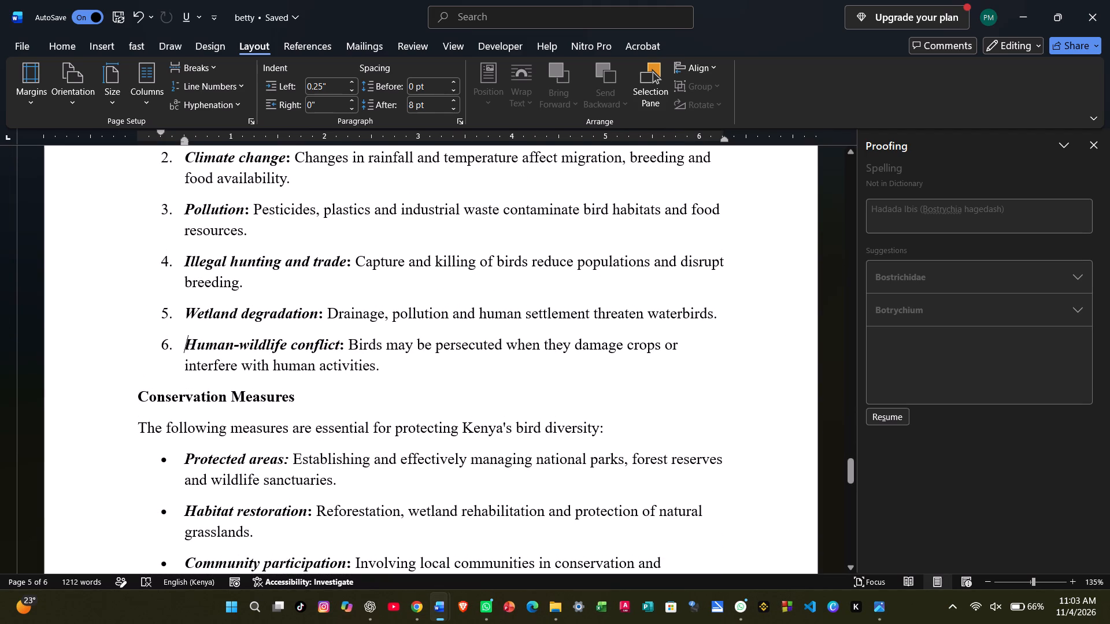
pyautogui.moveTo(308, 370); pyautogui.dragTo(428, 378)
pyautogui.press('BackSpace')
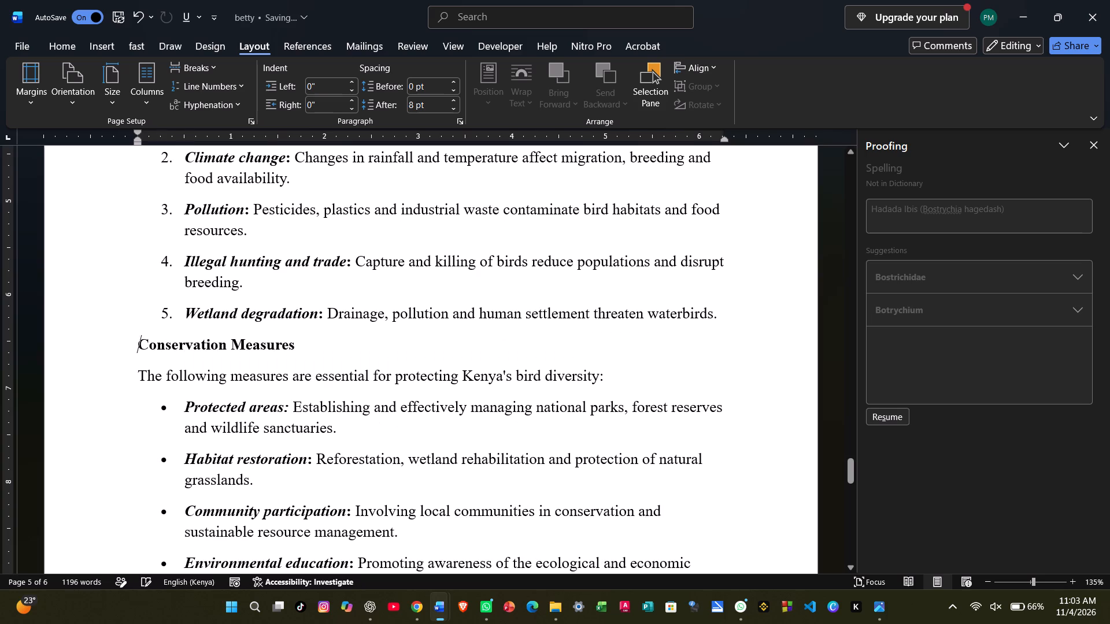
# Delete the Research and monitoring and Enforcement of wildlife laws bullets from the Conservation Measures list.
pyautogui.scroll(-3, 446, 395)
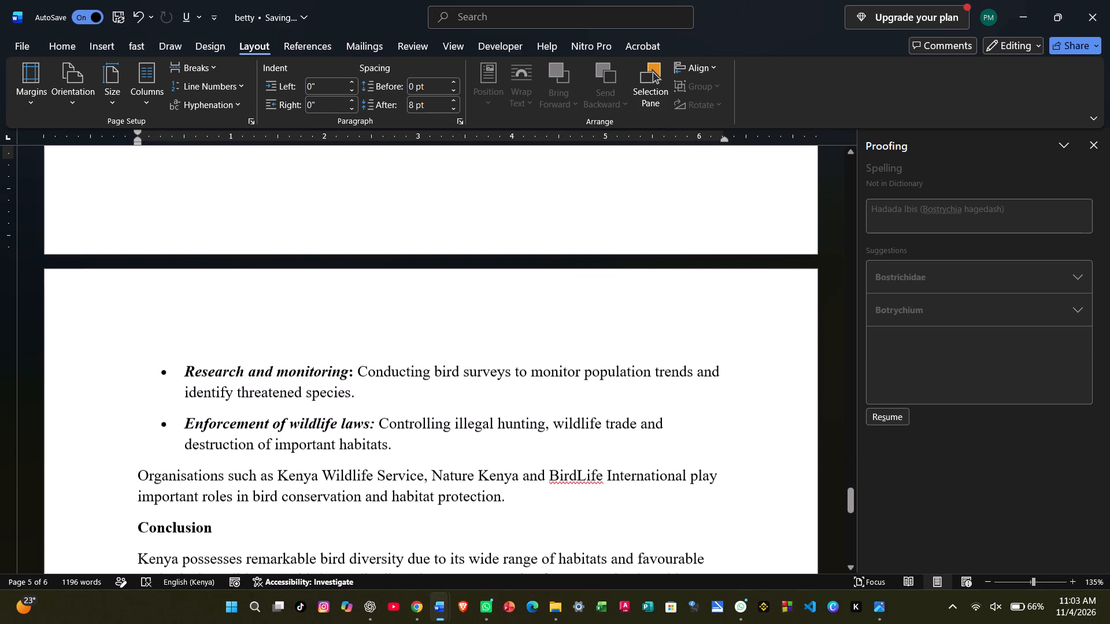
pyautogui.moveTo(160, 373); pyautogui.dragTo(490, 444)
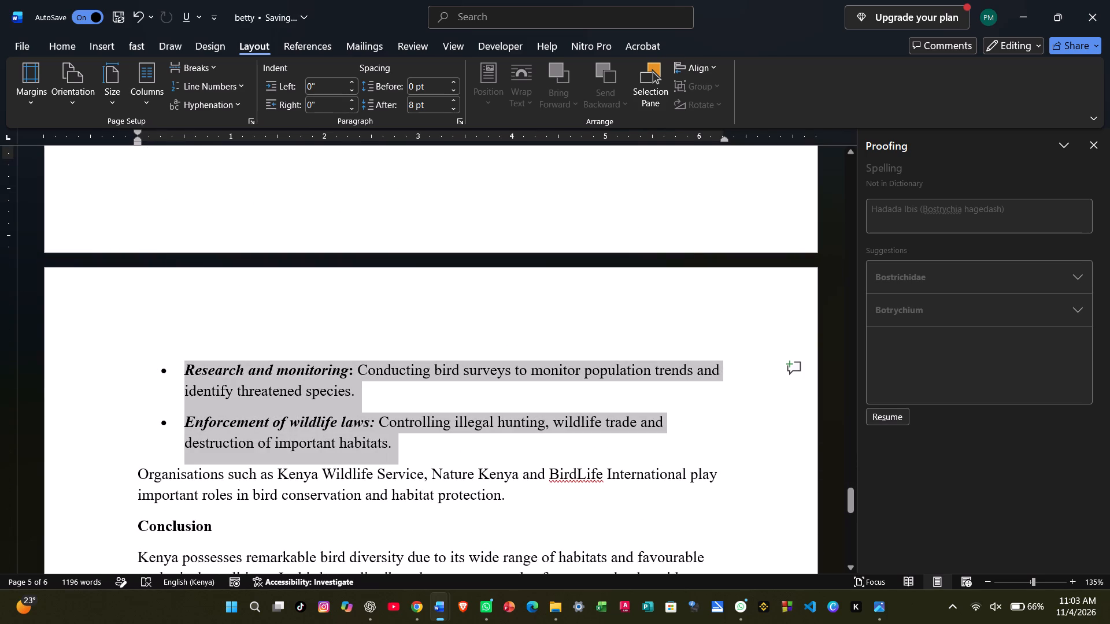
pyautogui.moveTo(490, 444); pyautogui.dragTo(613, 442)
pyautogui.press('BackSpace')
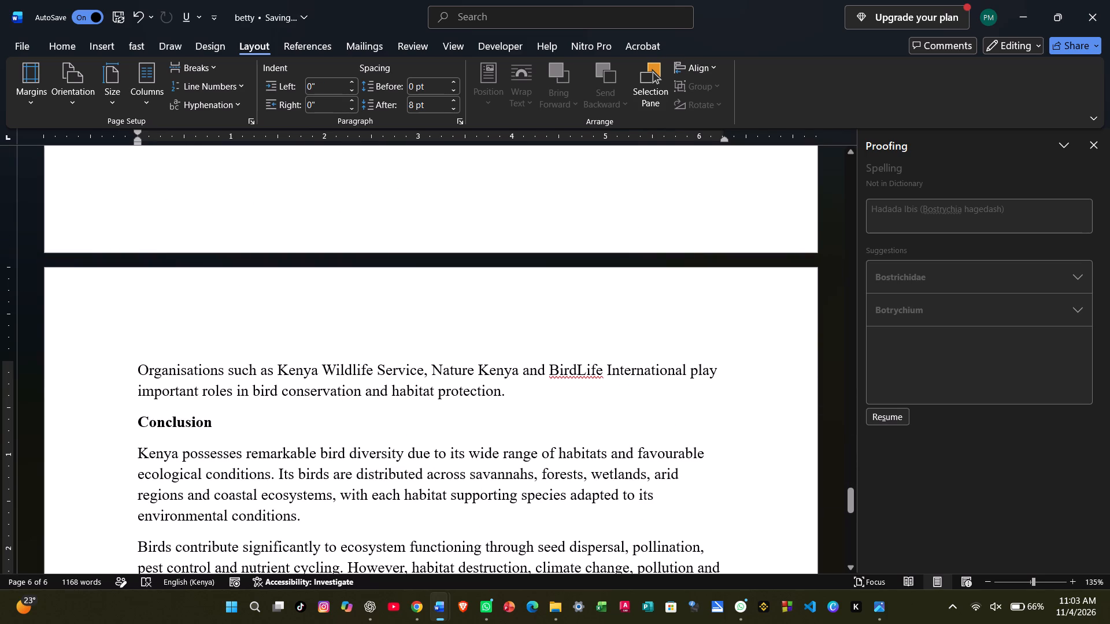
# Delete the last Conclusion paragraph, beginning "The conservation of Kenya's birds requires effective habitat protection".
pyautogui.scroll(-2, 653, 489)
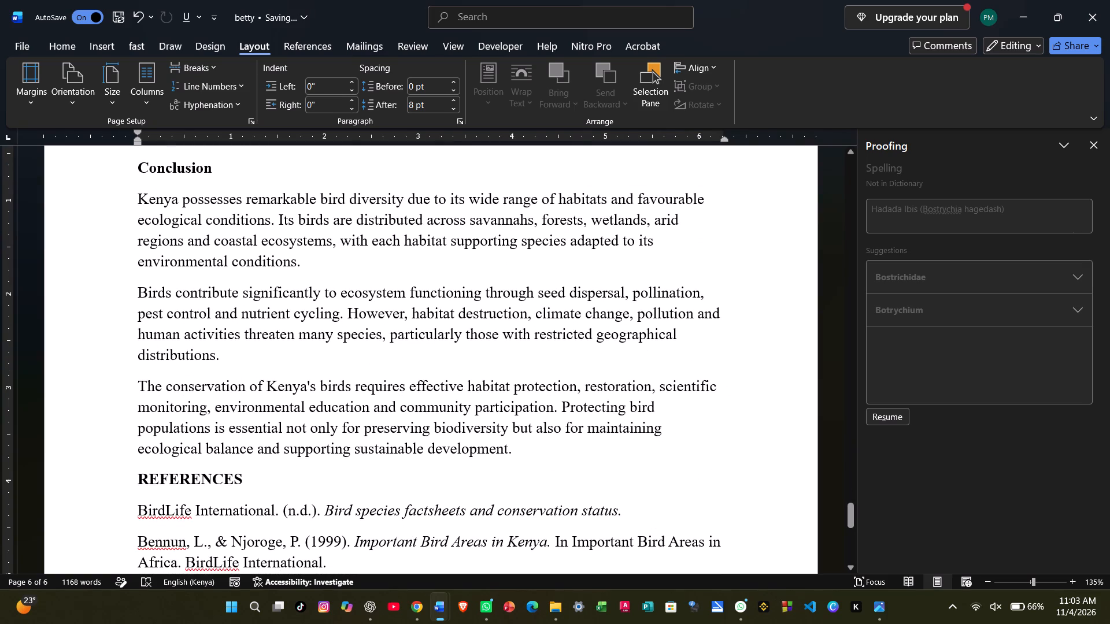
pyautogui.moveTo(131, 387); pyautogui.dragTo(559, 452)
pyautogui.press('BackSpace')
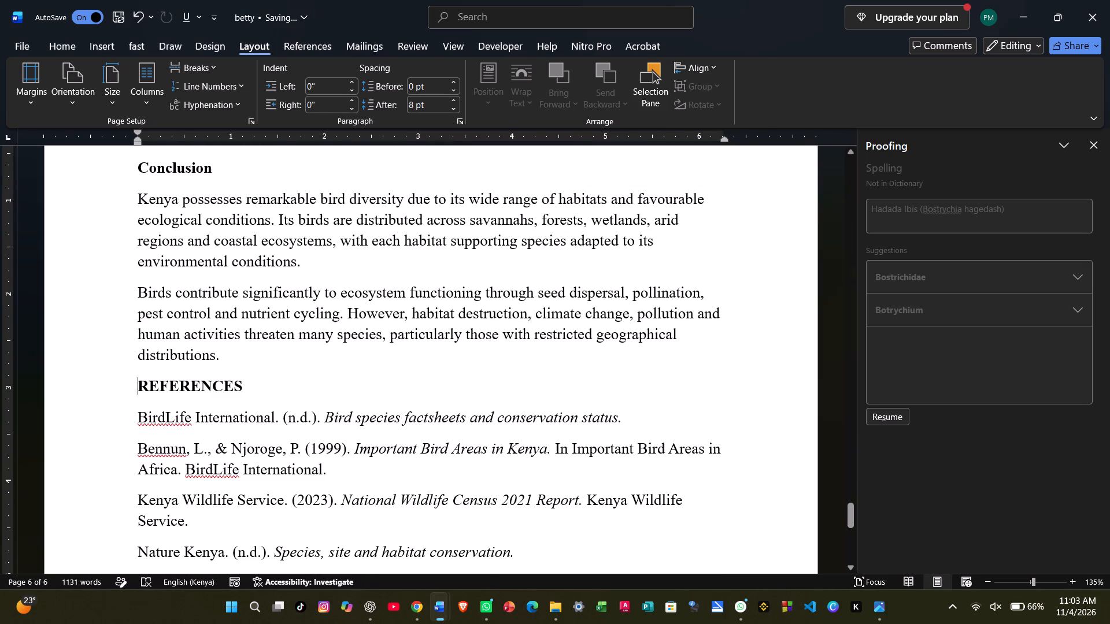
# Delete the Nature Kenya, International Union for Conservation of Nature and Kenya Bird Map entries from the end of the references.
pyautogui.scroll(-1, 308, 486)
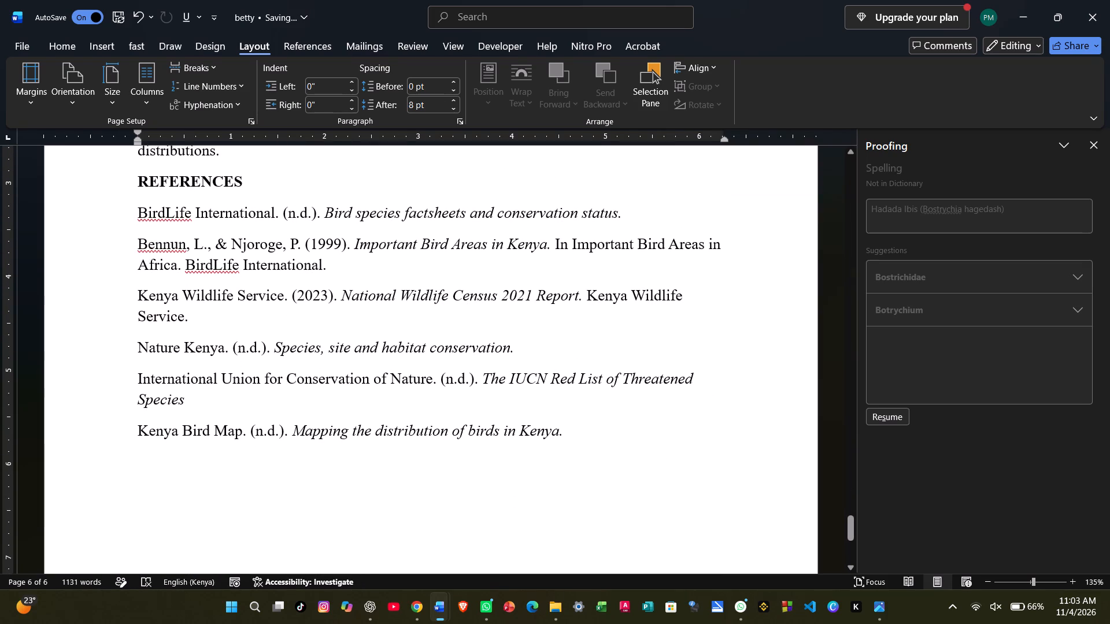
pyautogui.moveTo(132, 353); pyautogui.dragTo(517, 460)
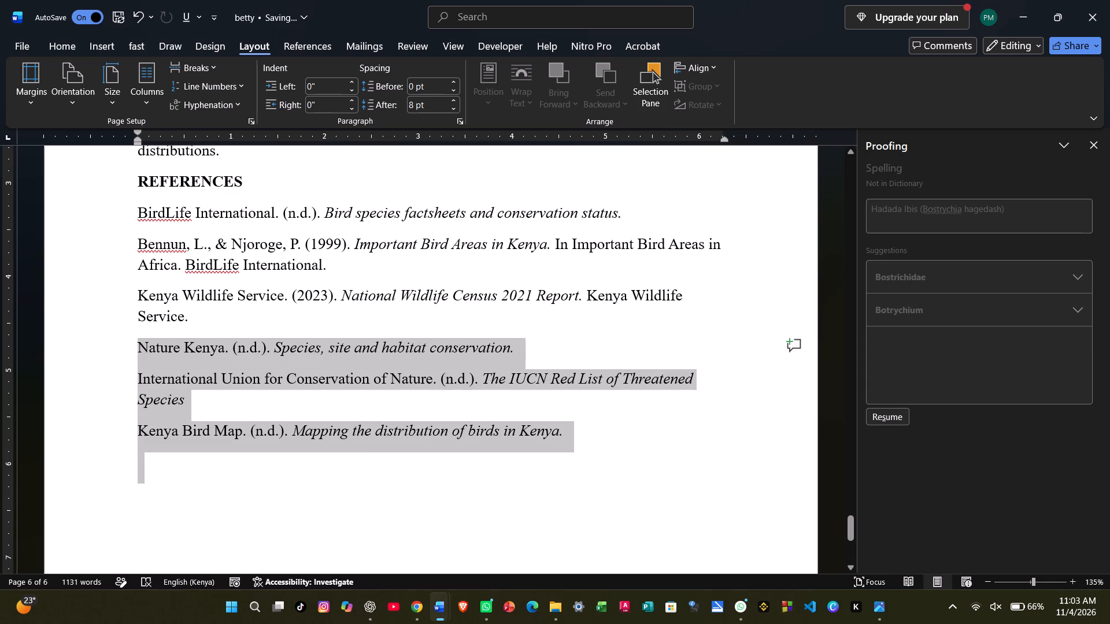
pyautogui.moveTo(517, 460); pyautogui.dragTo(520, 460)
pyautogui.press('BackSpace')
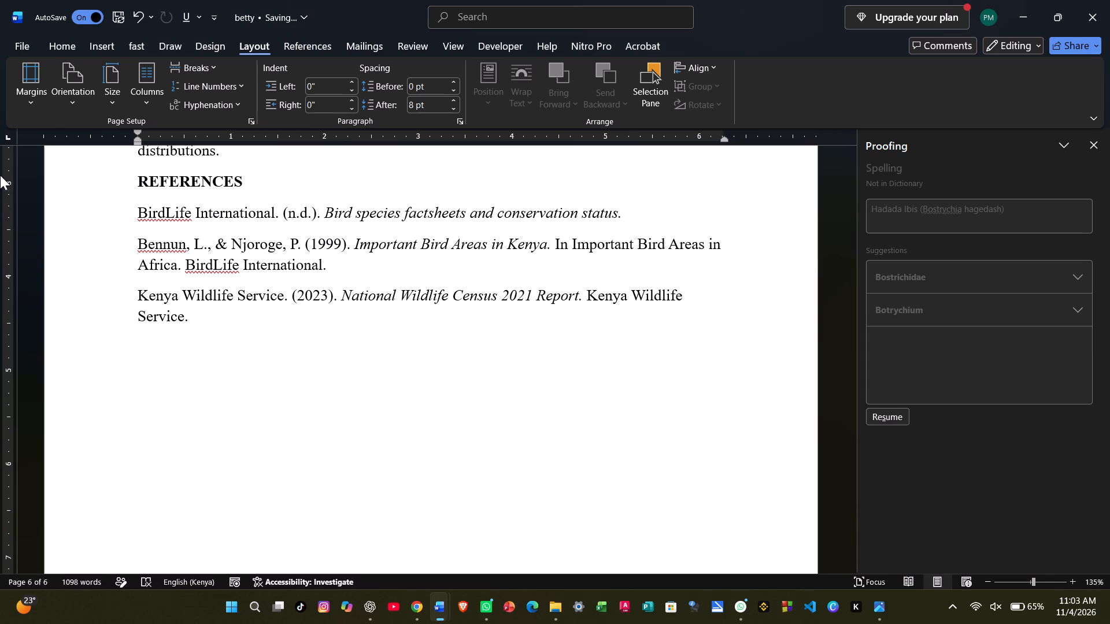
# Look over the shortened Conservation Measures and Conclusion sections around the last page break.
pyautogui.click(186, 276)
pyautogui.scroll(3, 309, 344)
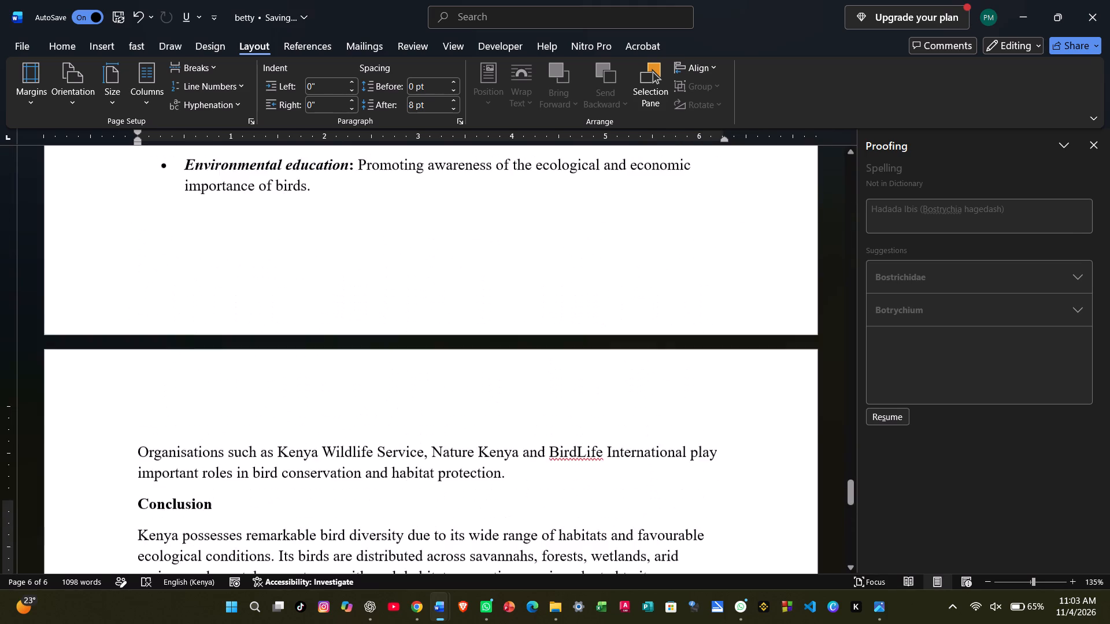
pyautogui.scroll(1, 309, 344)
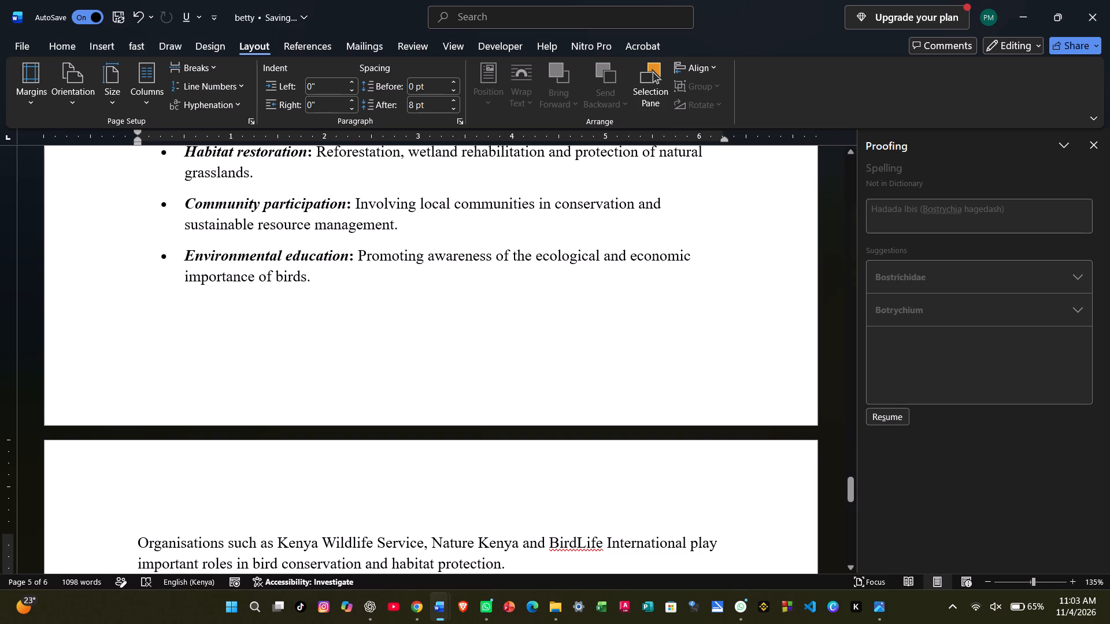
pyautogui.scroll(-1, 69, 514)
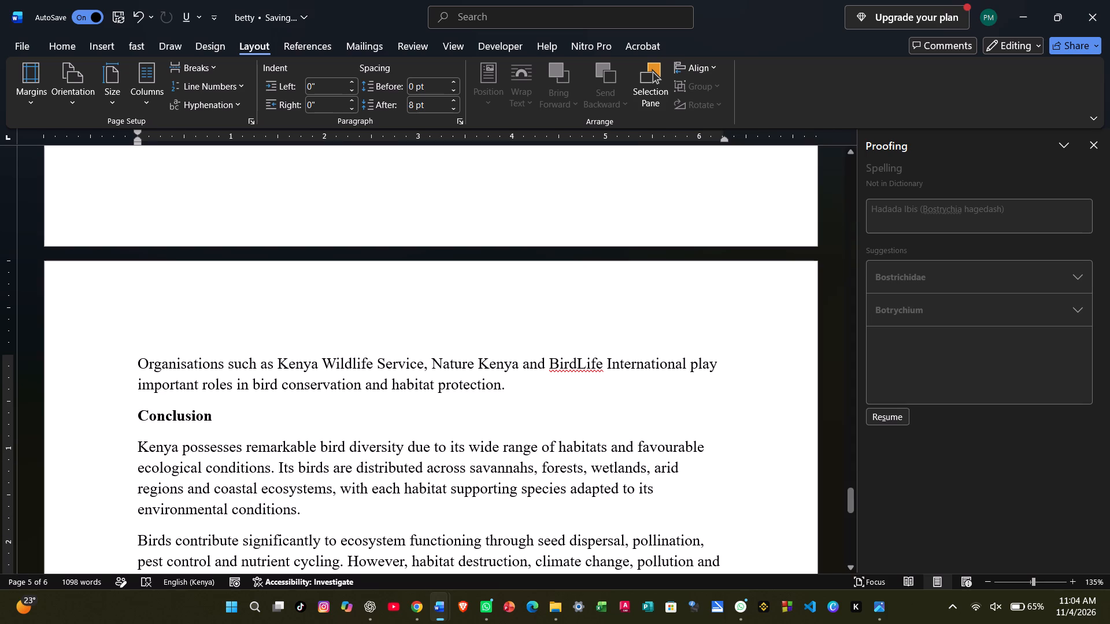
# Increase the bottom page margin of the report's final section, which holds the references, to about 2.31".
pyautogui.scroll(-1, 77, 506)
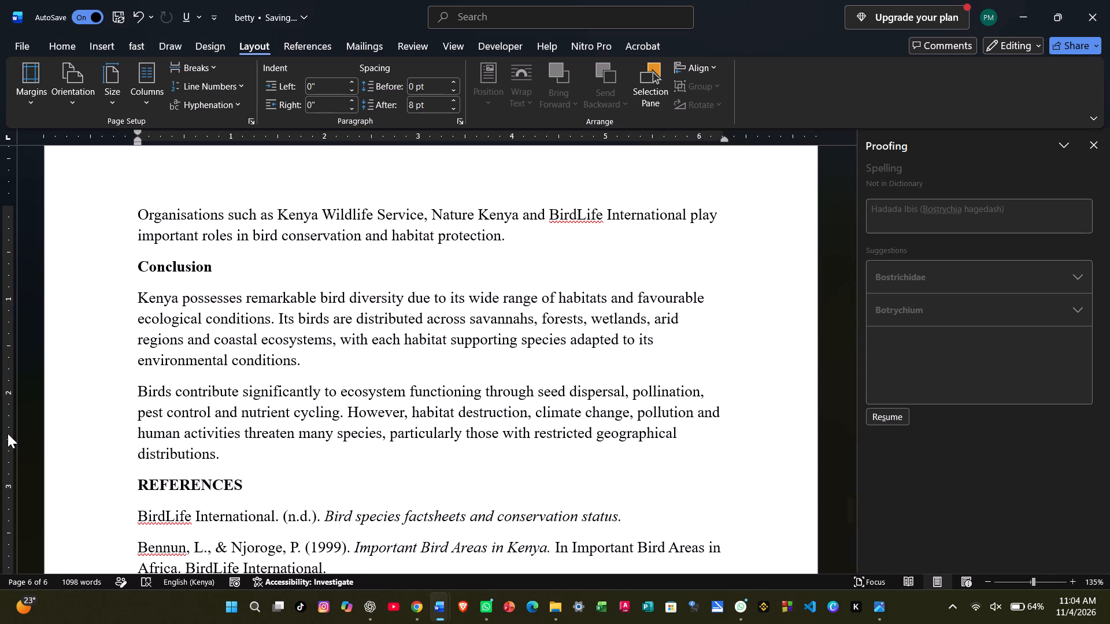
pyautogui.scroll(-2, 172, 469)
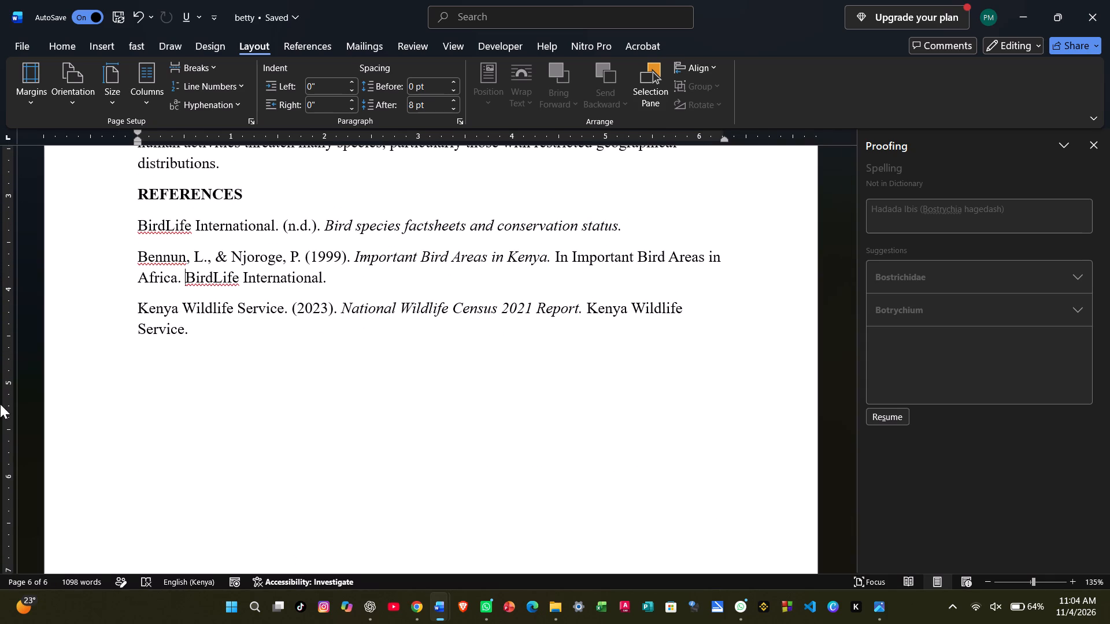
pyautogui.scroll(-2, 107, 499)
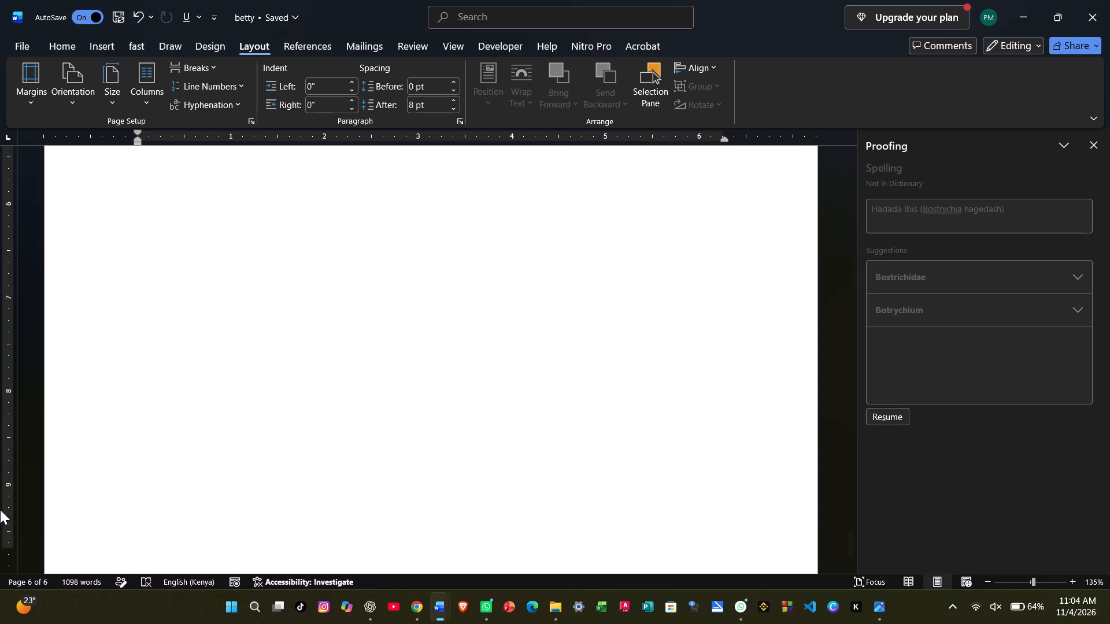
pyautogui.scroll(-1, 2, 555)
pyautogui.moveTo(2, 555); pyautogui.dragTo(0, 511)
pyautogui.moveTo(0, 511); pyautogui.dragTo(0, 205)
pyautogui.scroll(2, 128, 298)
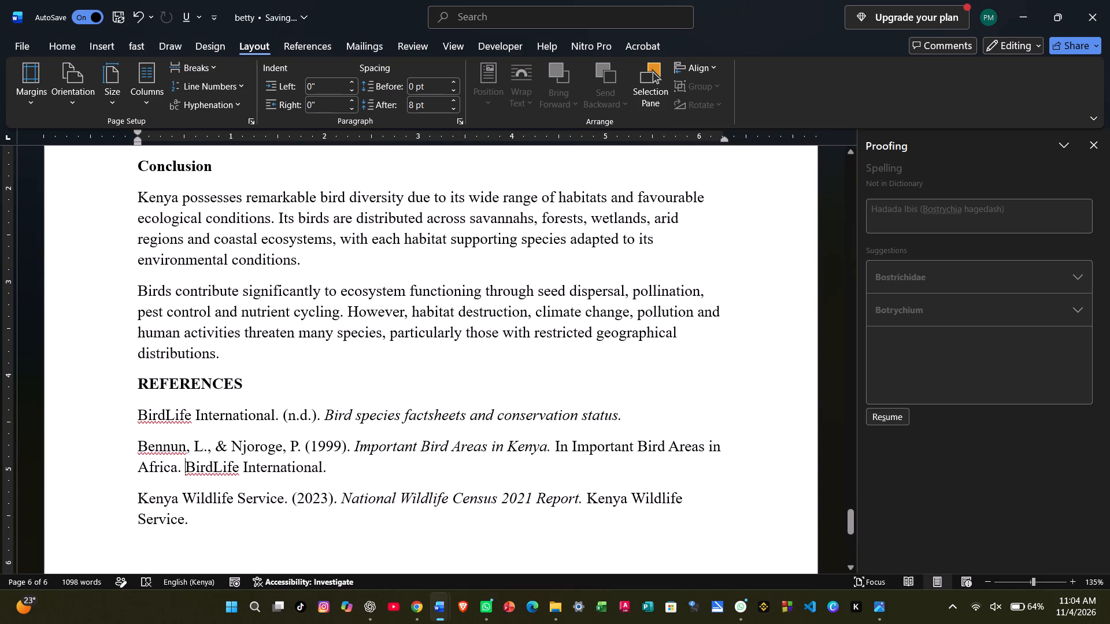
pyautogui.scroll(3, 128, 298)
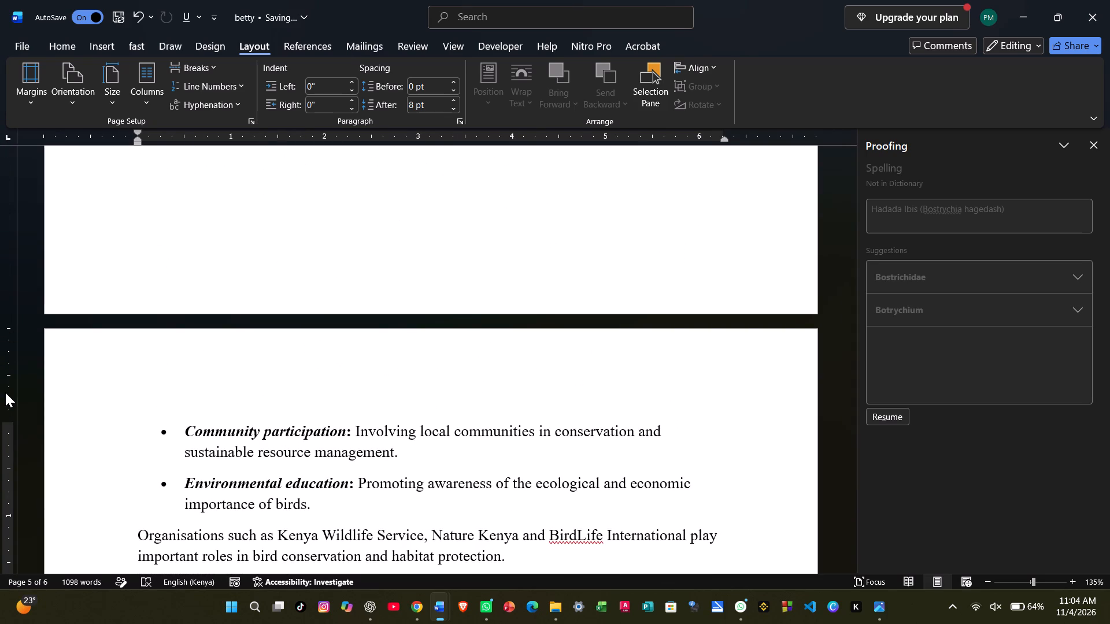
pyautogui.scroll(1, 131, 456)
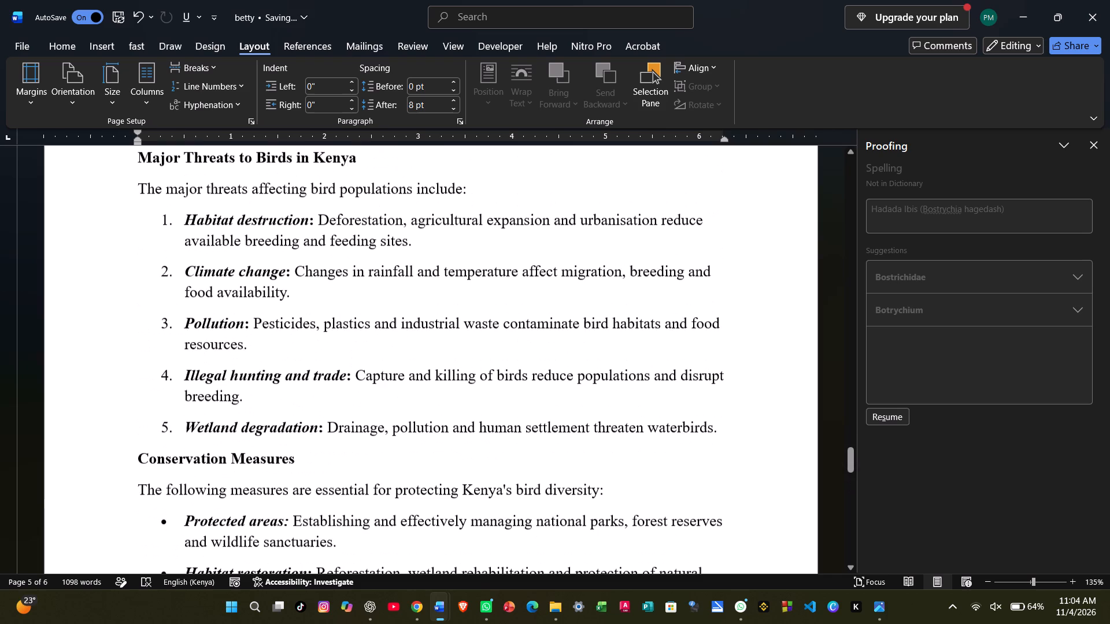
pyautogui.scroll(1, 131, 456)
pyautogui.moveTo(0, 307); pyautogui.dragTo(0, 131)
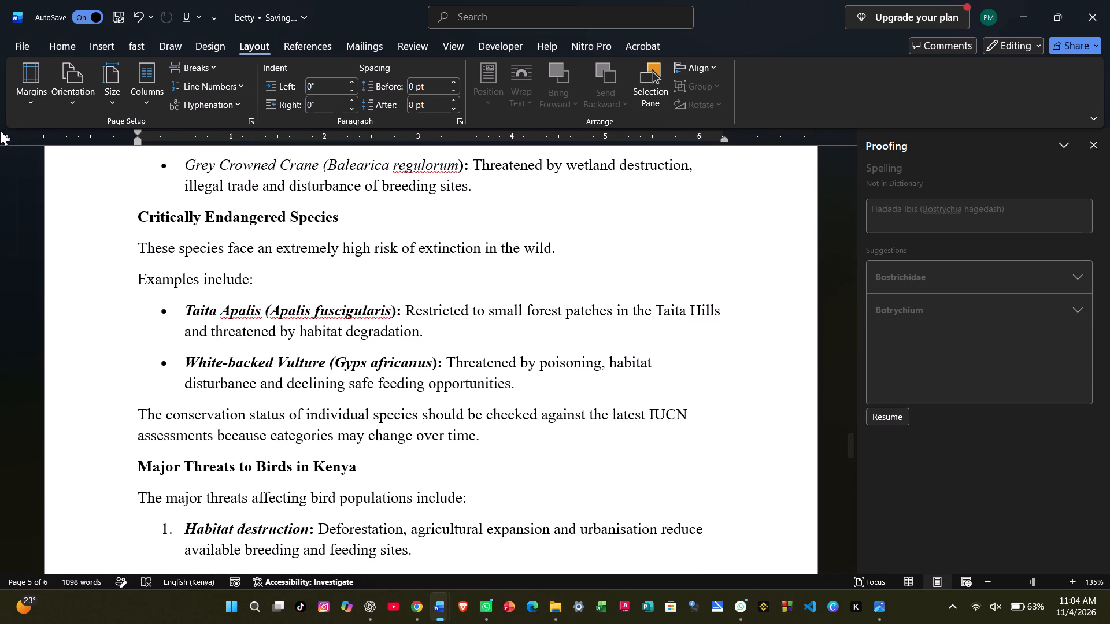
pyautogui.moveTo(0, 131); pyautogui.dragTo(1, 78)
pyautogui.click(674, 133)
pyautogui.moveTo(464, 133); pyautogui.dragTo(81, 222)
# Reduce the top page margin of the final section, above the Community participation bullet, to 0".
pyautogui.scroll(-2, 3, 410)
pyautogui.scroll(1, 3, 410)
pyautogui.scroll(-3, 82, 411)
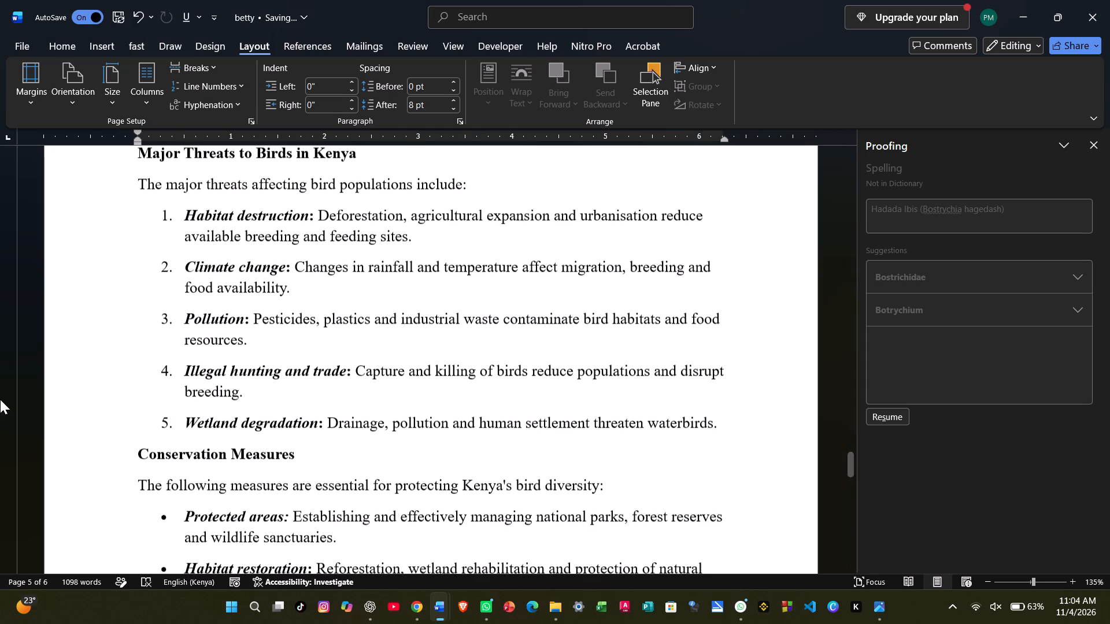
pyautogui.scroll(-3, 81, 473)
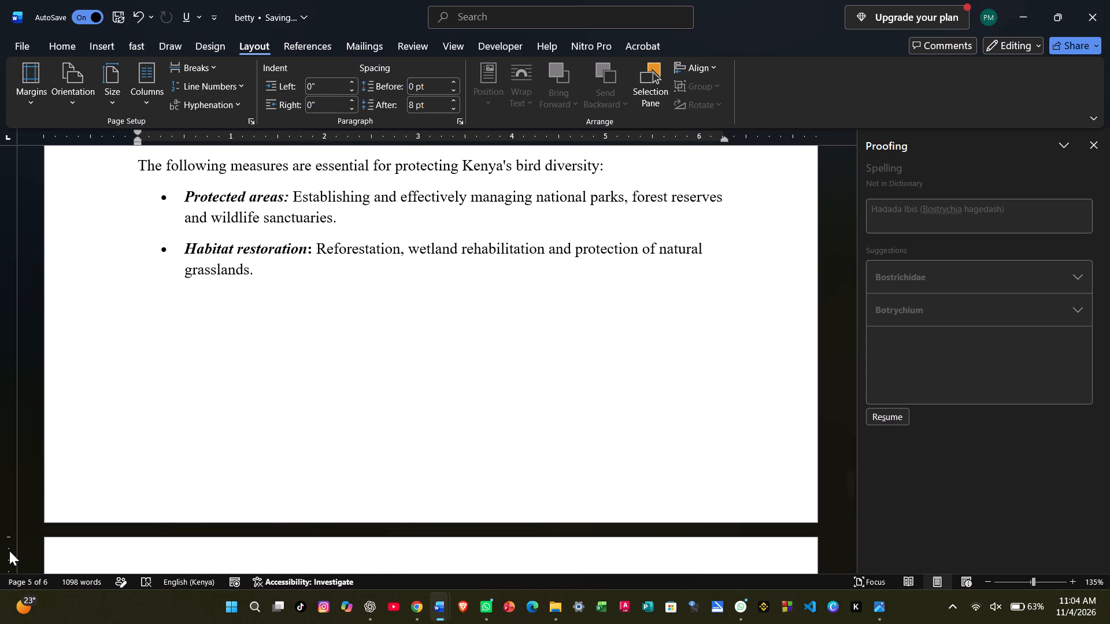
pyautogui.scroll(-1, 134, 474)
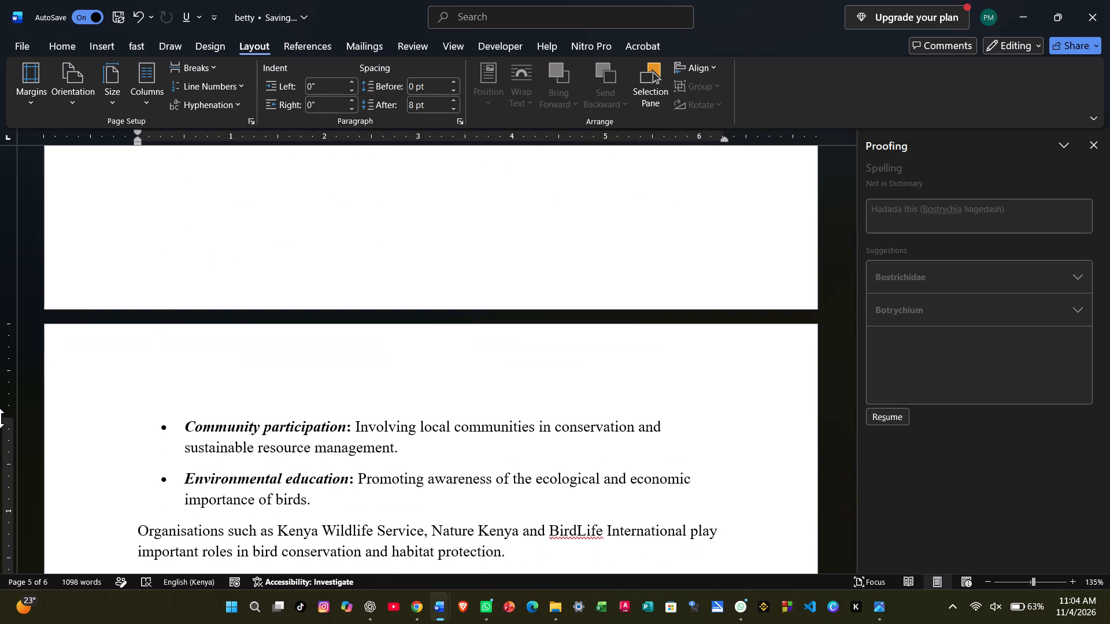
pyautogui.moveTo(0, 418); pyautogui.dragTo(0, 366)
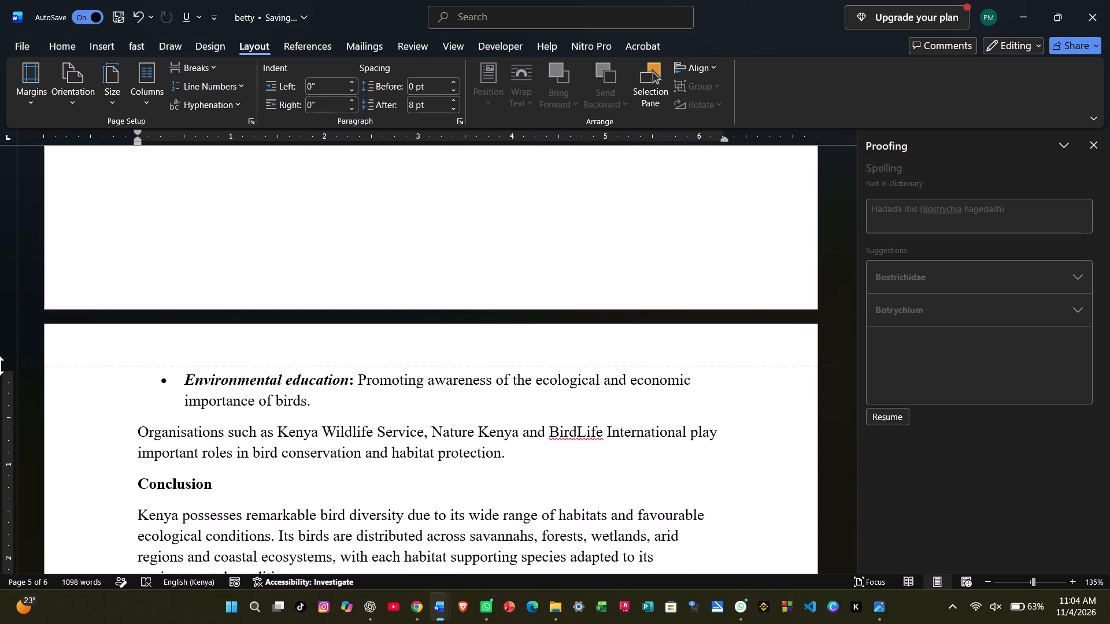
pyautogui.moveTo(0, 366); pyautogui.dragTo(0, 336)
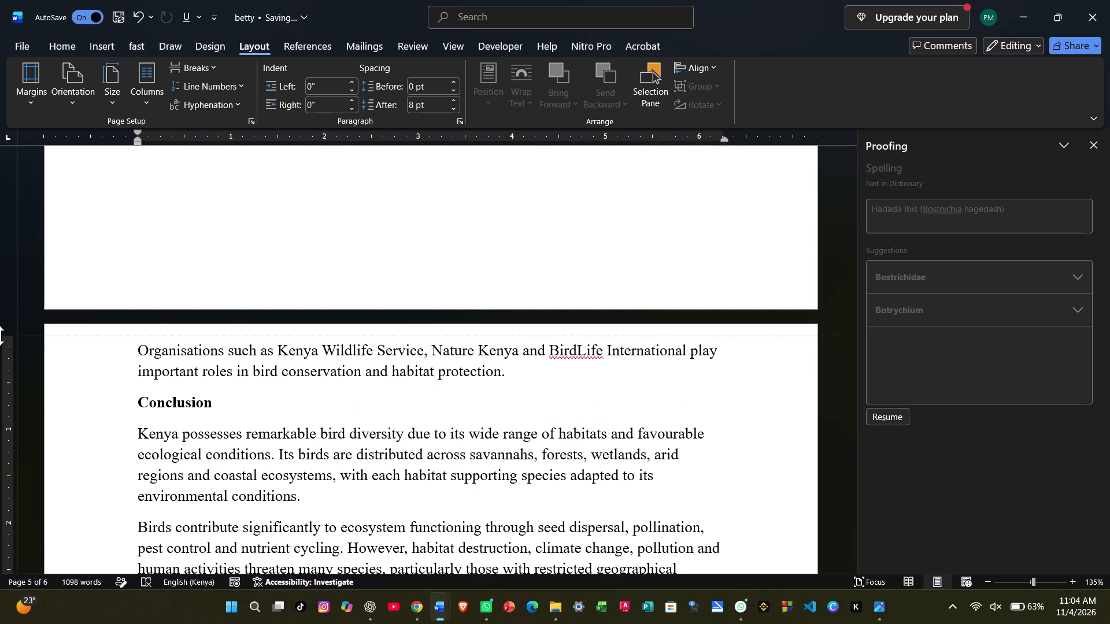
pyautogui.moveTo(0, 336); pyautogui.dragTo(0, 328)
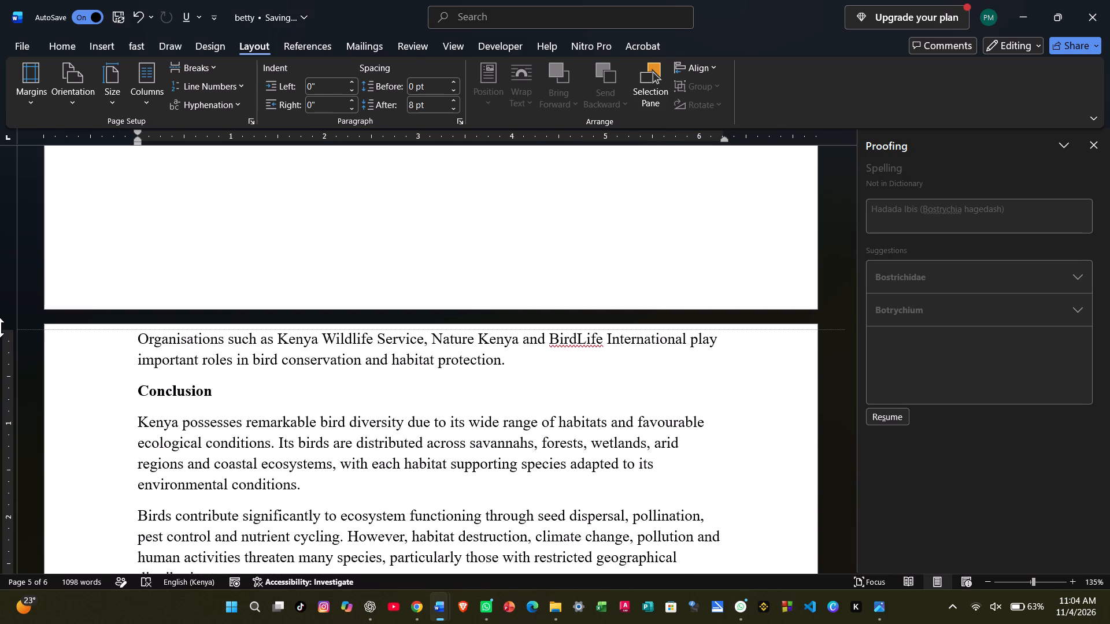
pyautogui.moveTo(0, 328); pyautogui.dragTo(0, 326)
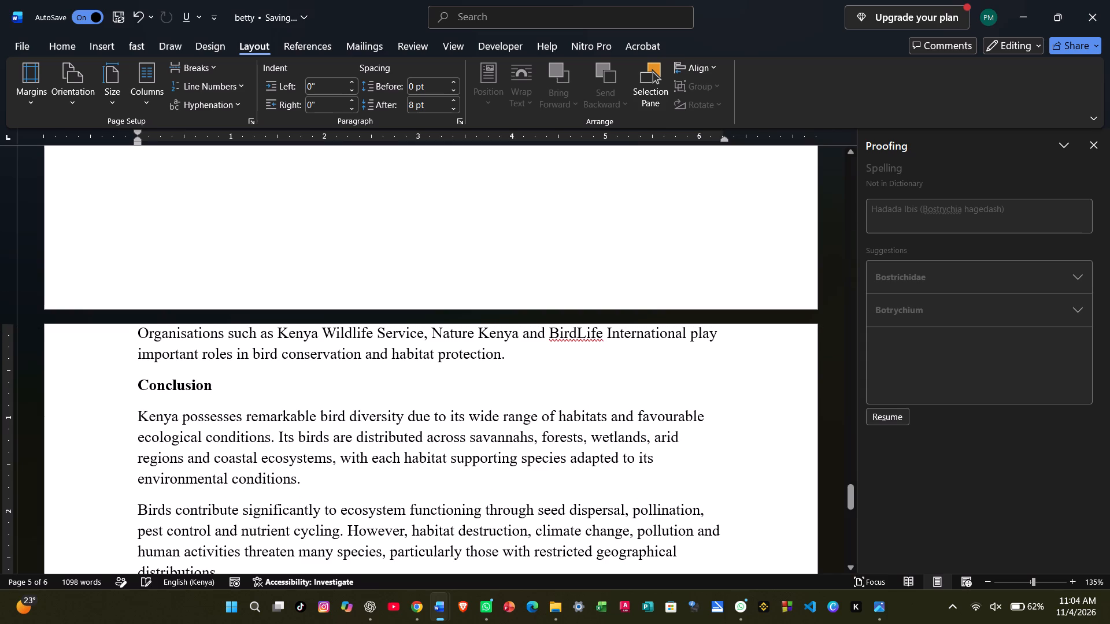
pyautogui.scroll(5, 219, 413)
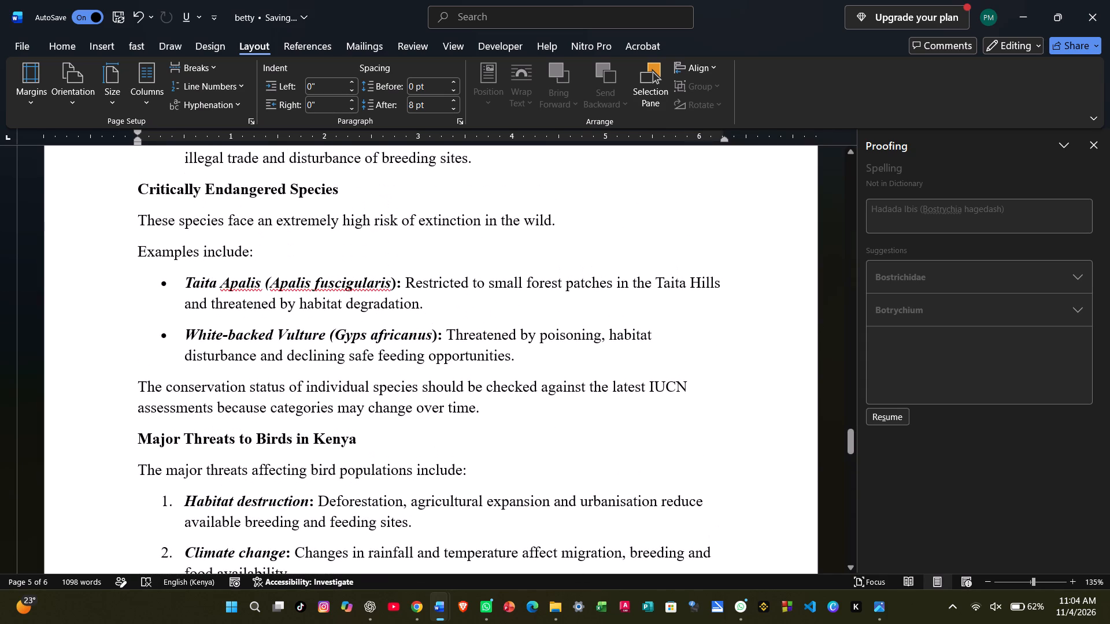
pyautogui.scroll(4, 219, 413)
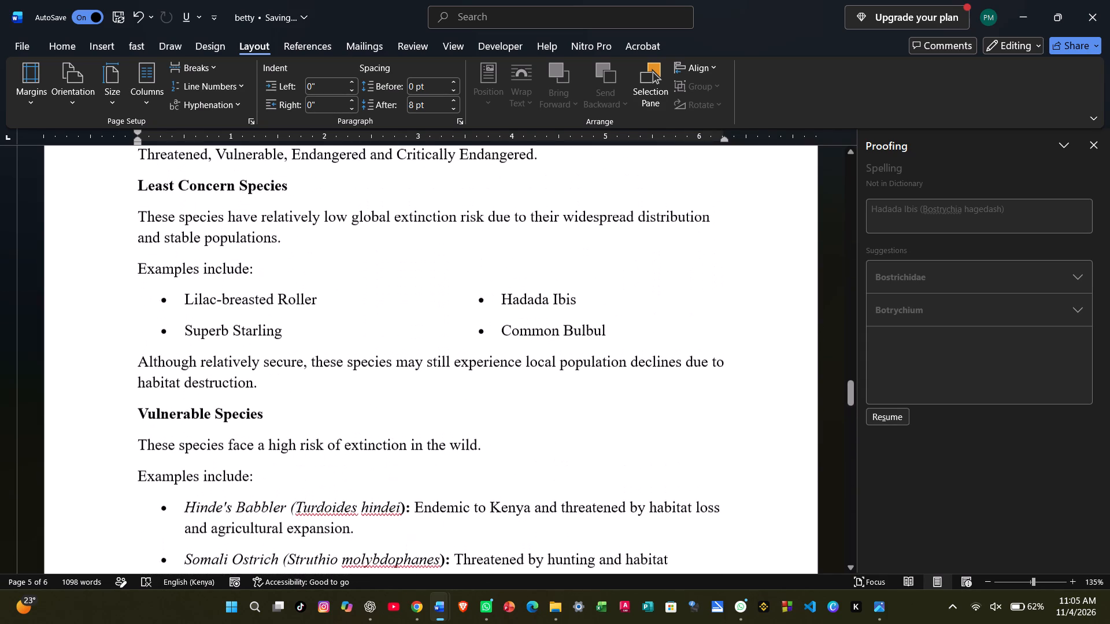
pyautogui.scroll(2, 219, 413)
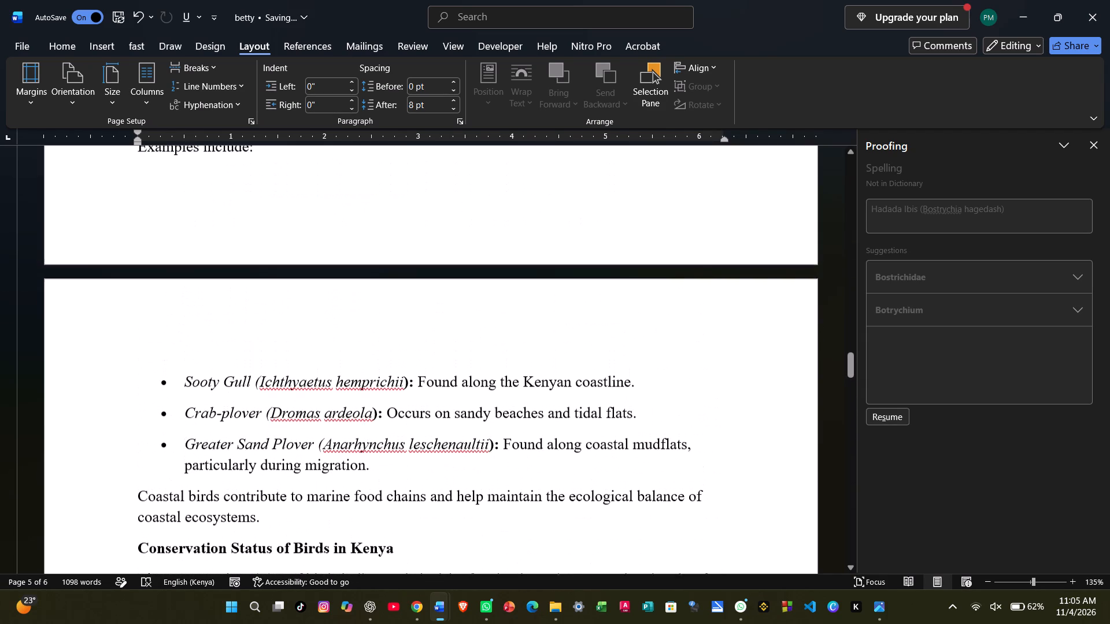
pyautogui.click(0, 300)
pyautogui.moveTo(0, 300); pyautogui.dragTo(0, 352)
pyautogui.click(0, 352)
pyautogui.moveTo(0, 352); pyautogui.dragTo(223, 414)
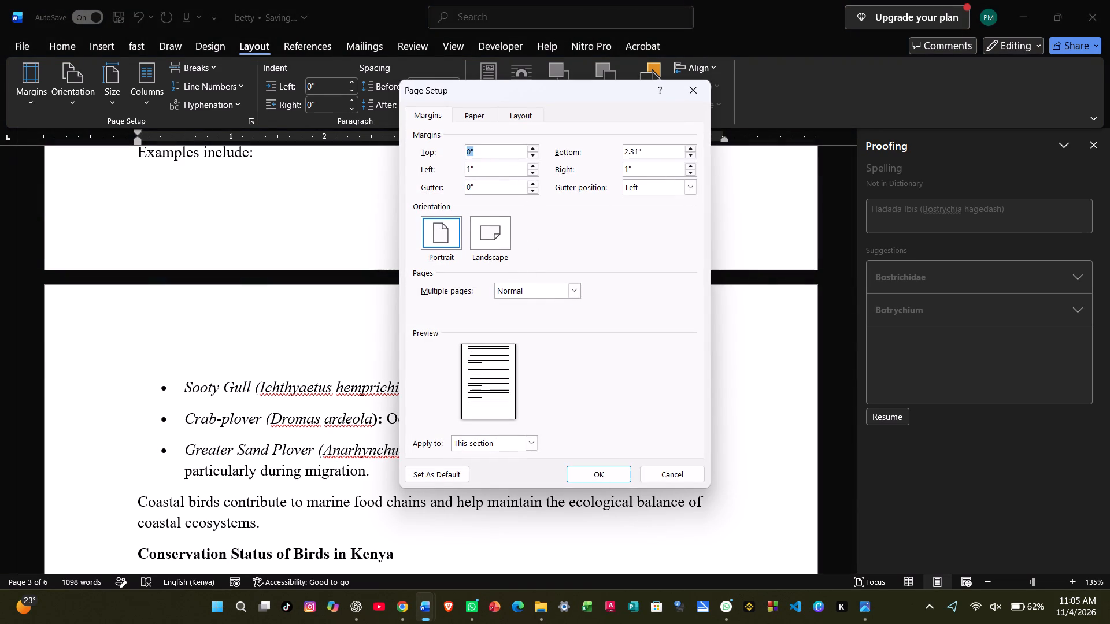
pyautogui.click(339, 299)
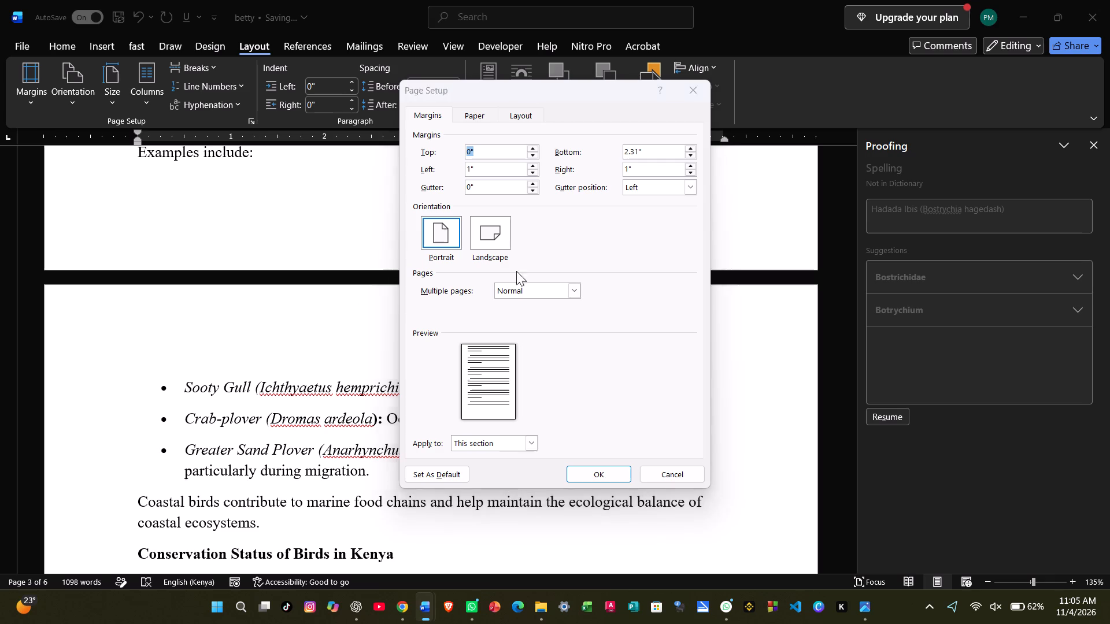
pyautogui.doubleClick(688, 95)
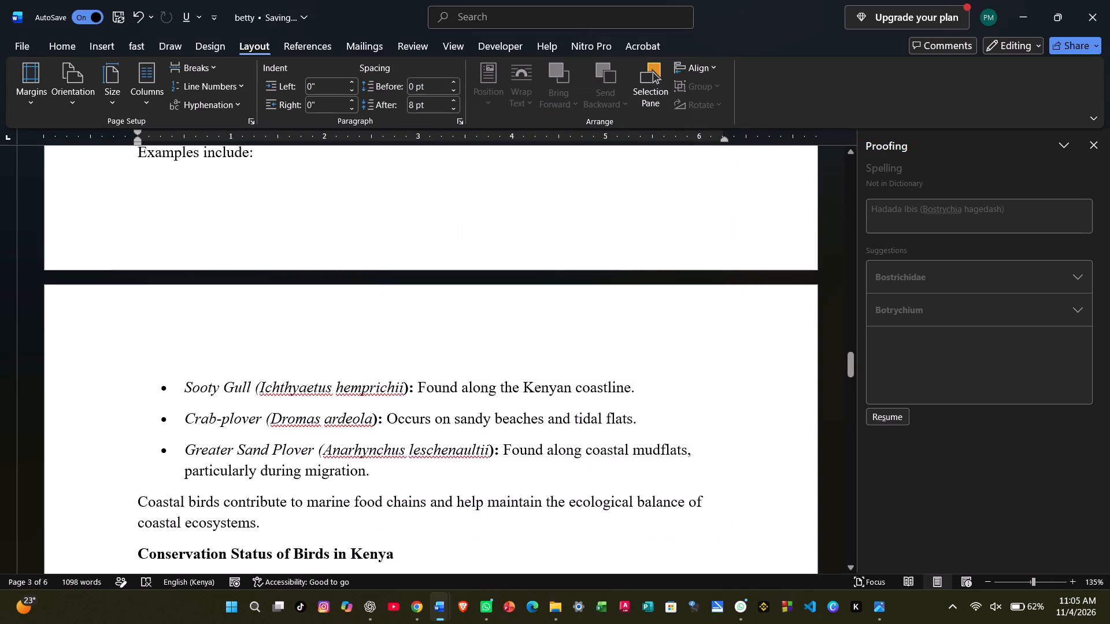
# Reduce the height of the University of Eldoret logo on the cover page by about a third, keeping its width.
pyautogui.scroll(14, 424, 376)
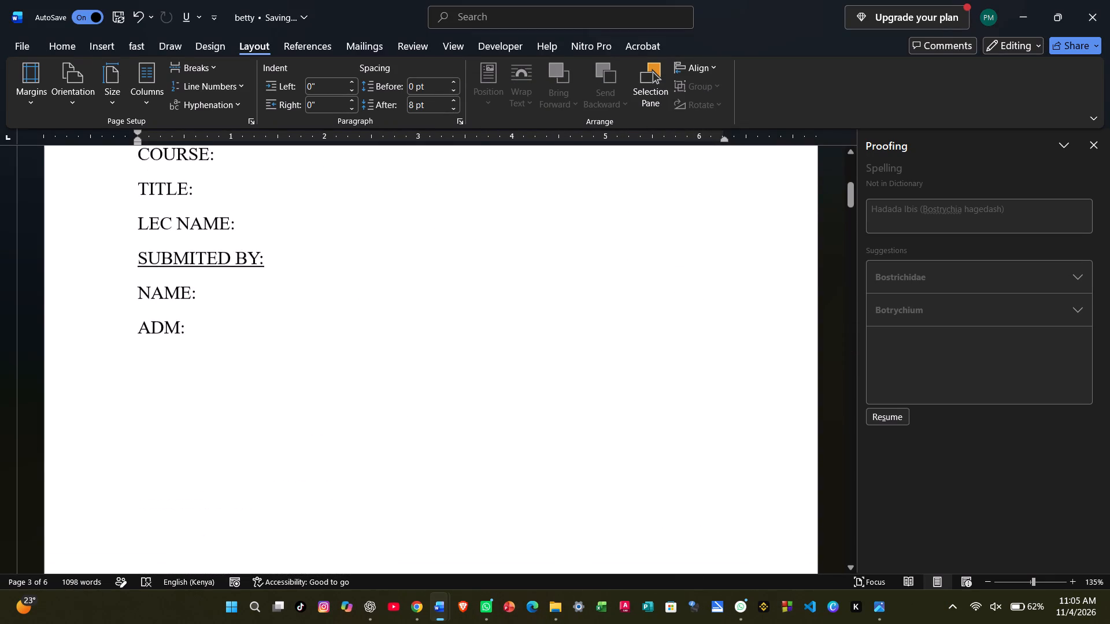
pyautogui.scroll(5, 424, 376)
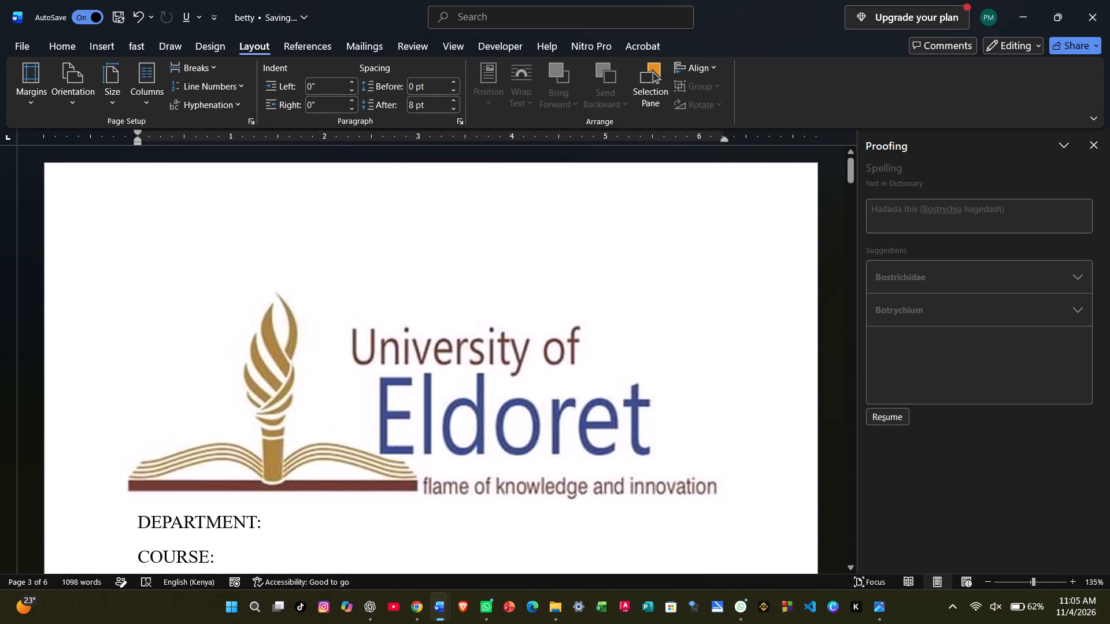
pyautogui.click(424, 376)
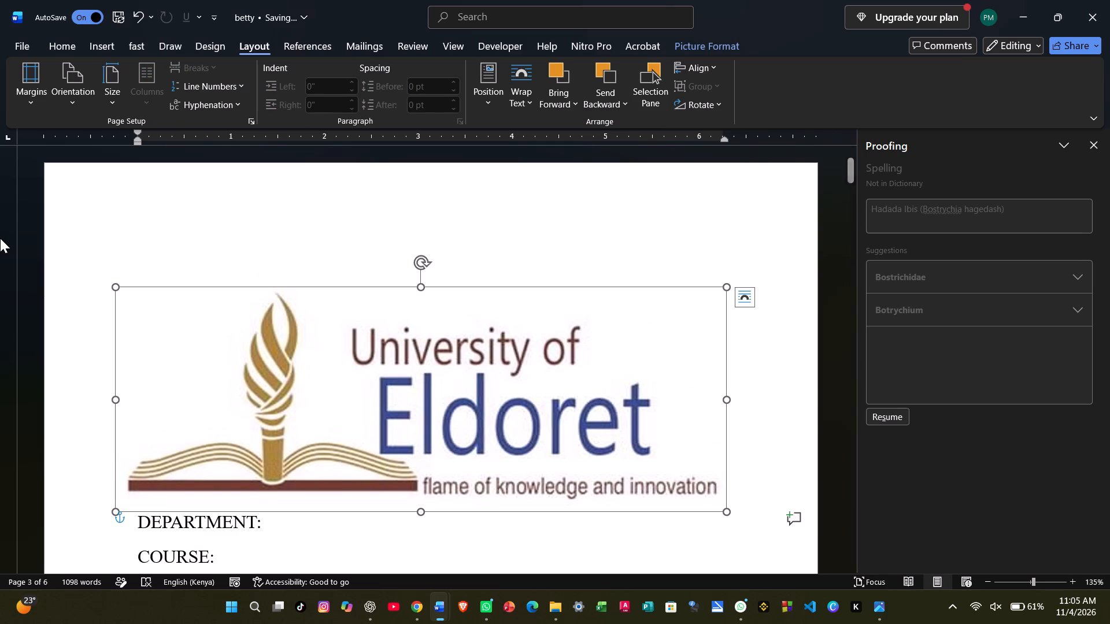
pyautogui.click(0, 367)
pyautogui.moveTo(0, 367); pyautogui.dragTo(224, 407)
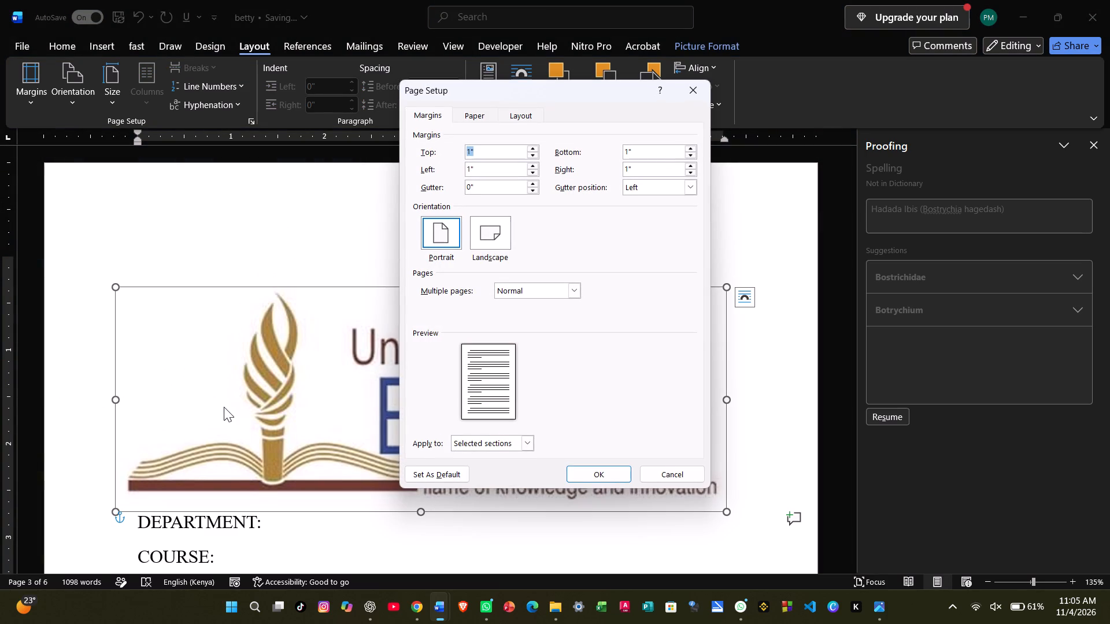
pyautogui.click(690, 90)
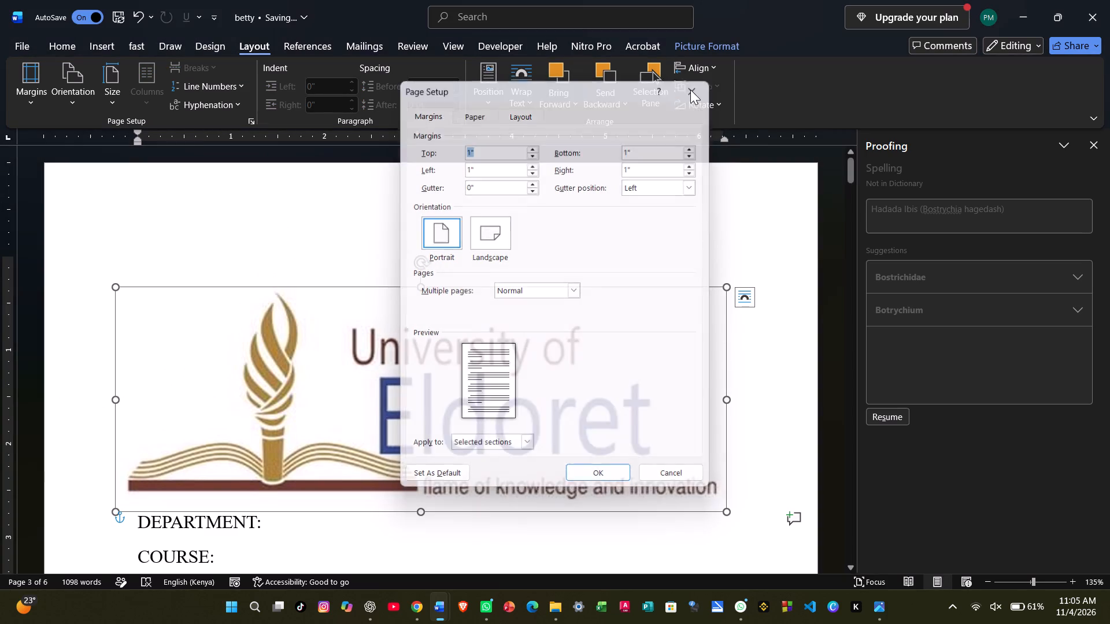
pyautogui.moveTo(421, 514); pyautogui.dragTo(408, 436)
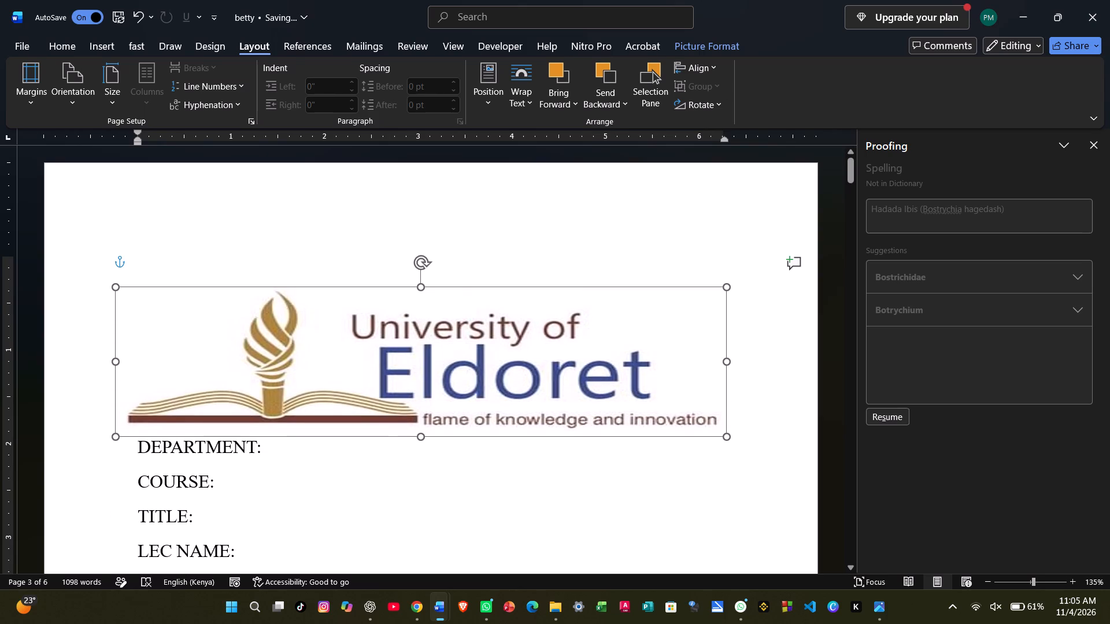
pyautogui.moveTo(408, 436); pyautogui.dragTo(408, 434)
pyautogui.click(504, 526)
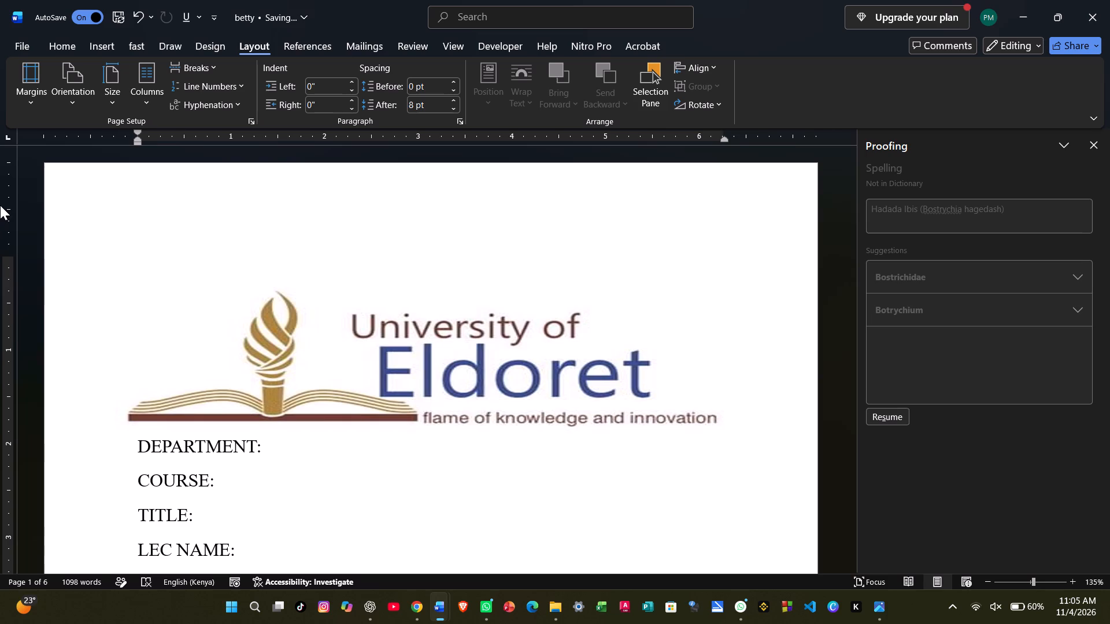
# Reduce the top page margin of the cover page, above the University of Eldoret logo, to about 0".
pyautogui.moveTo(3, 158); pyautogui.dragTo(0, 231)
pyautogui.moveTo(10, 255); pyautogui.dragTo(10, 207)
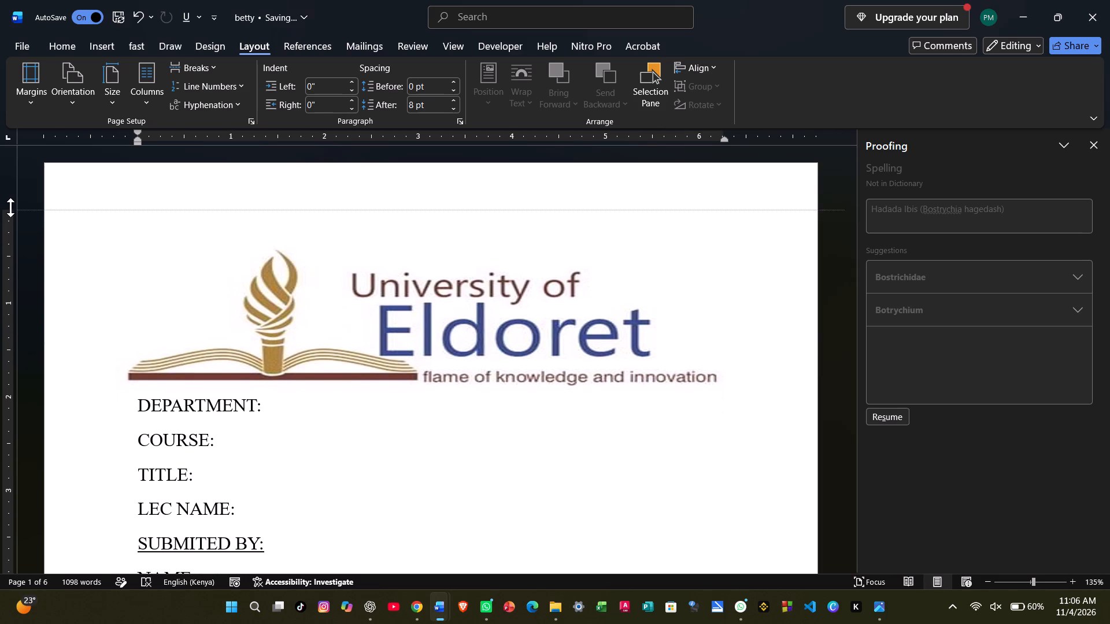
pyautogui.moveTo(10, 207); pyautogui.dragTo(10, 198)
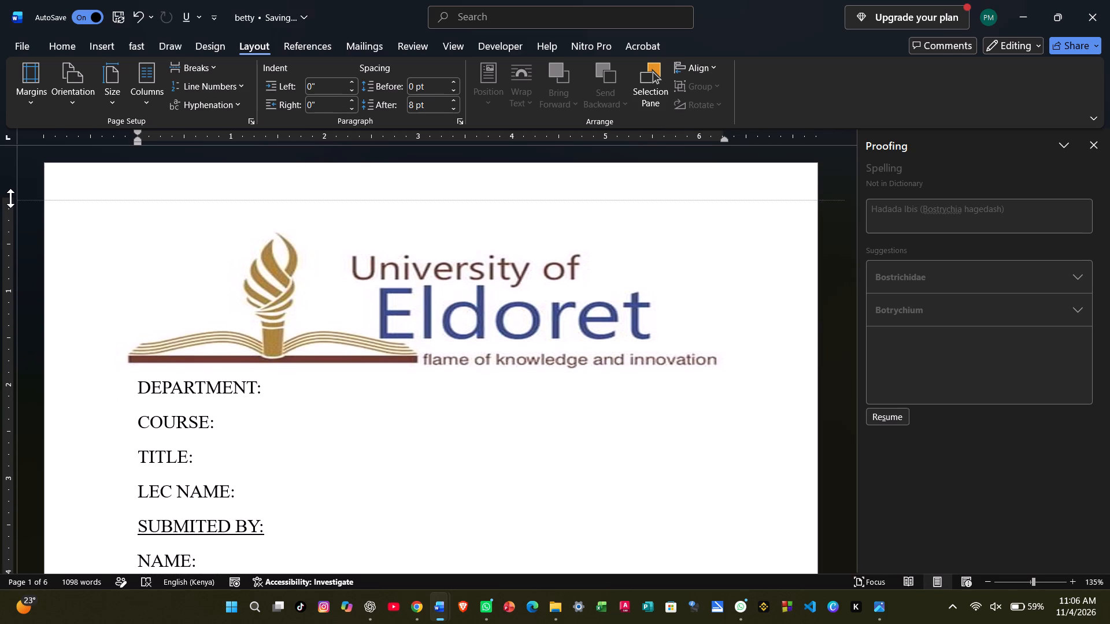
pyautogui.moveTo(10, 198); pyautogui.dragTo(0, 166)
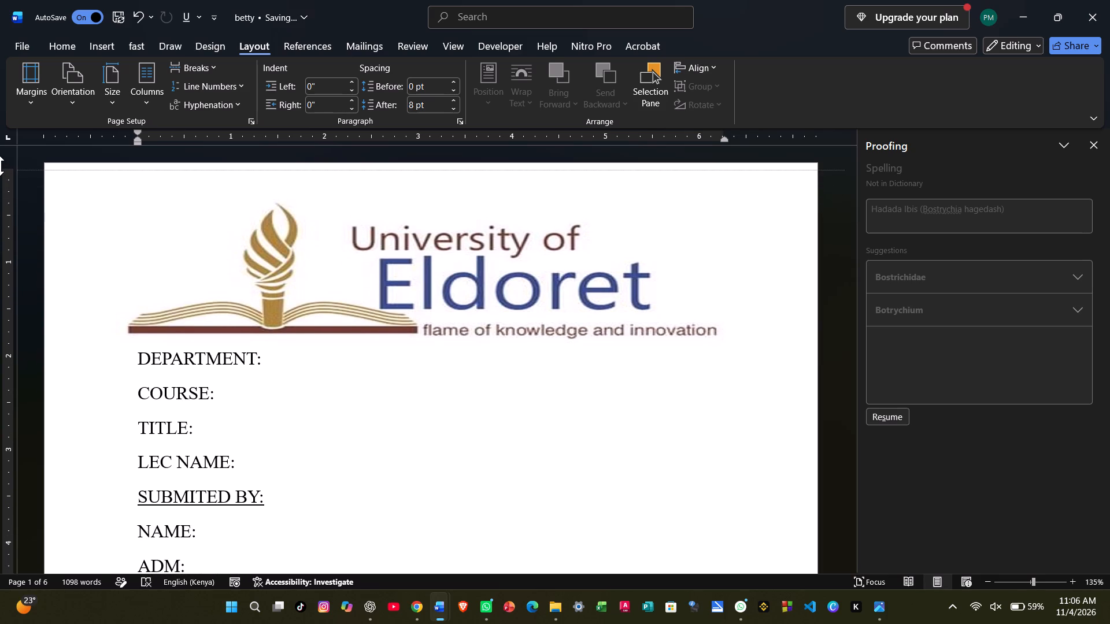
pyautogui.moveTo(0, 166); pyautogui.dragTo(0, 164)
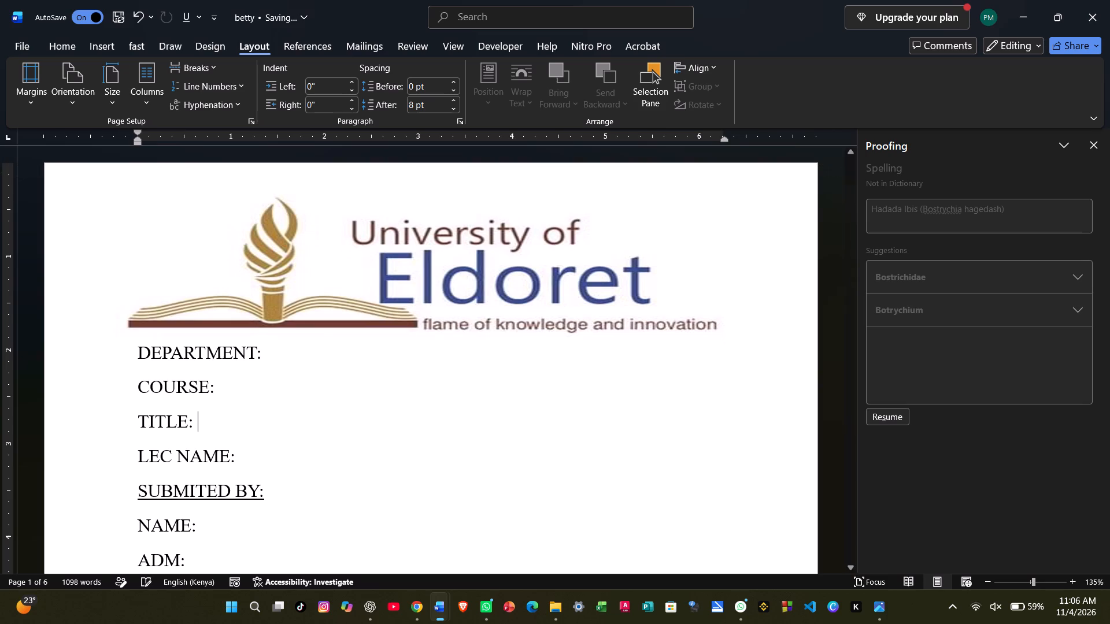
# Delete the LEC NAME line from the cover page details.
pyautogui.click(254, 447)
pyautogui.scroll(-1, 315, 467)
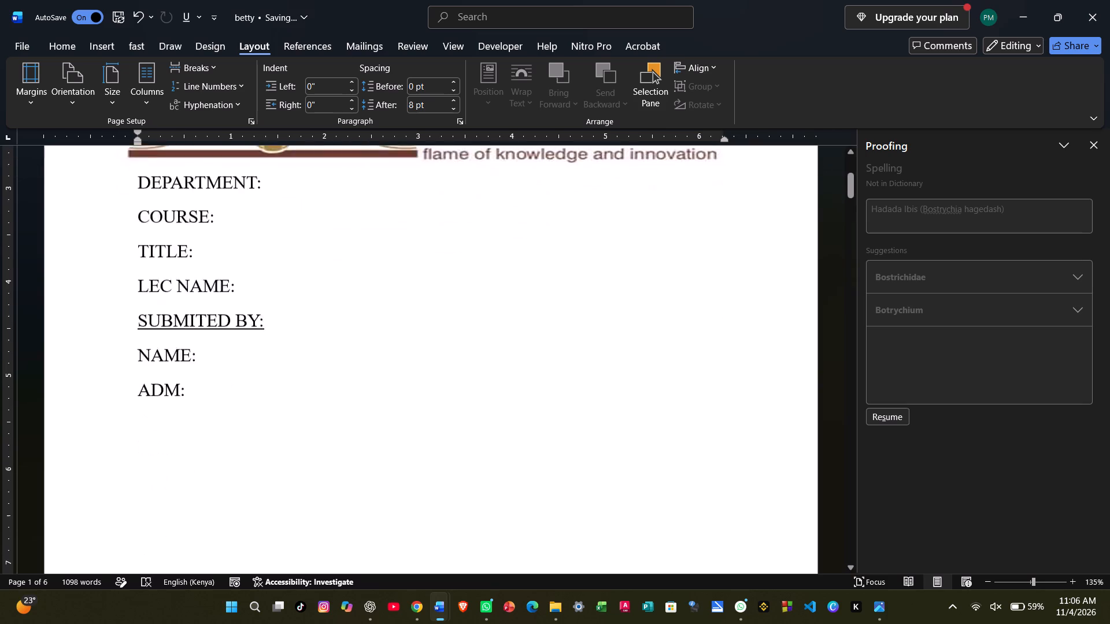
pyautogui.scroll(-2, 315, 467)
pyautogui.scroll(1, 315, 467)
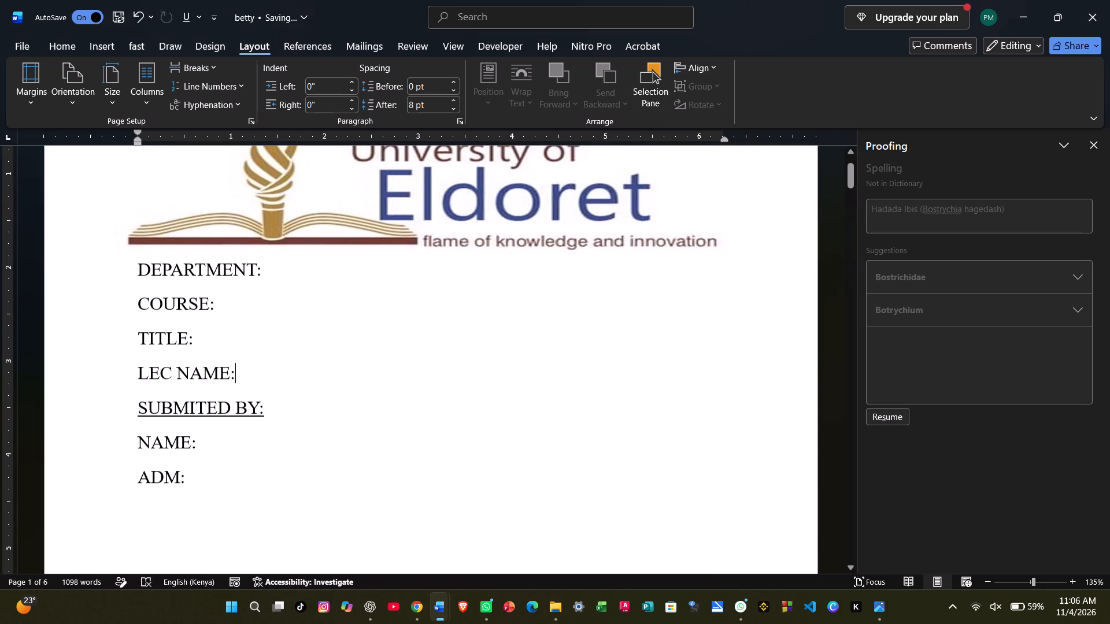
pyautogui.scroll(1, 315, 467)
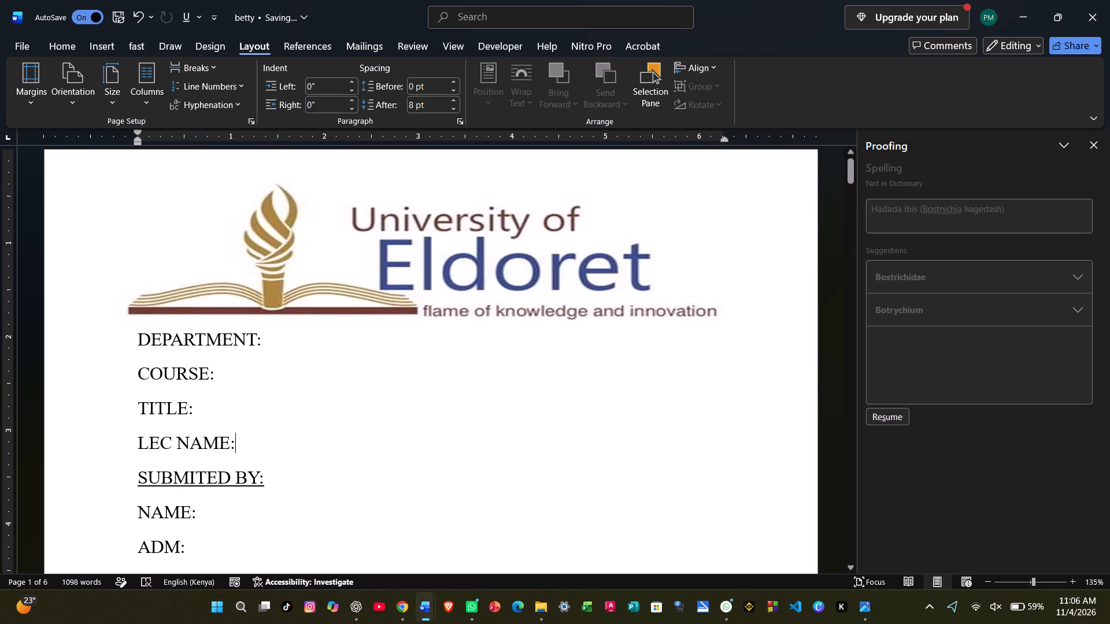
pyautogui.moveTo(133, 443); pyautogui.dragTo(250, 444)
pyautogui.press('BackSpace')
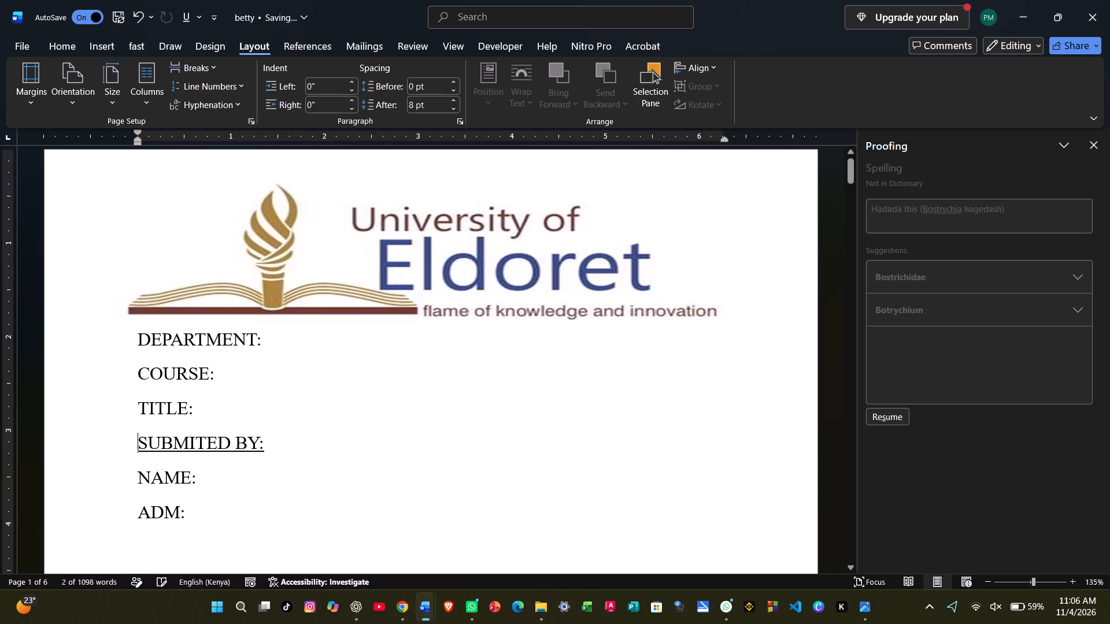
# Fill in the cover page's DEPARTMENT line with TRAVEL AND TOURS.
pyautogui.click(275, 337)
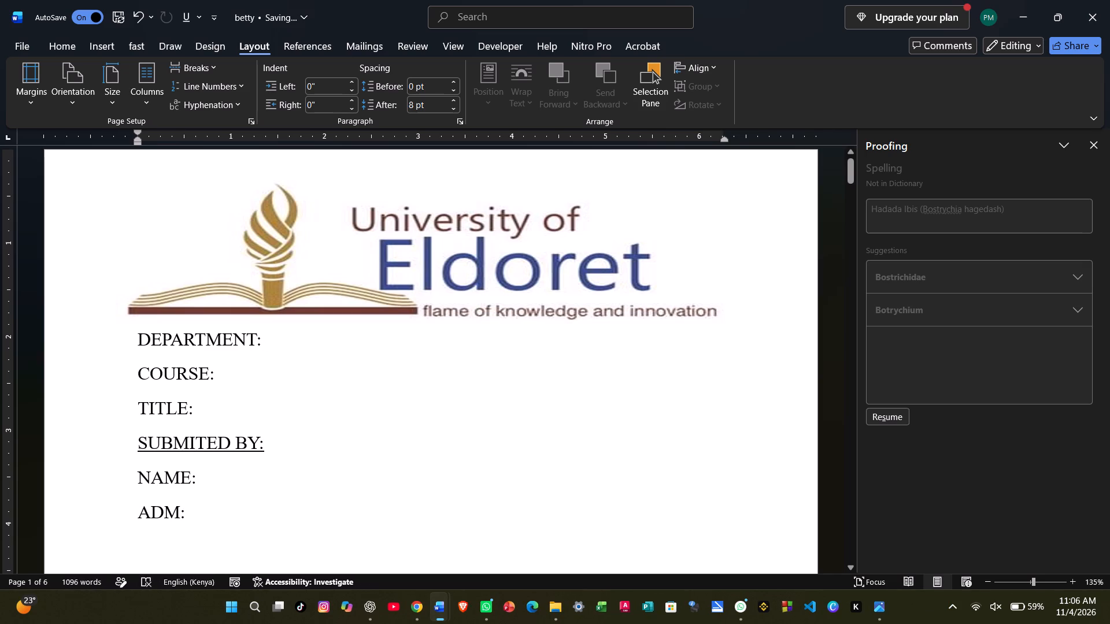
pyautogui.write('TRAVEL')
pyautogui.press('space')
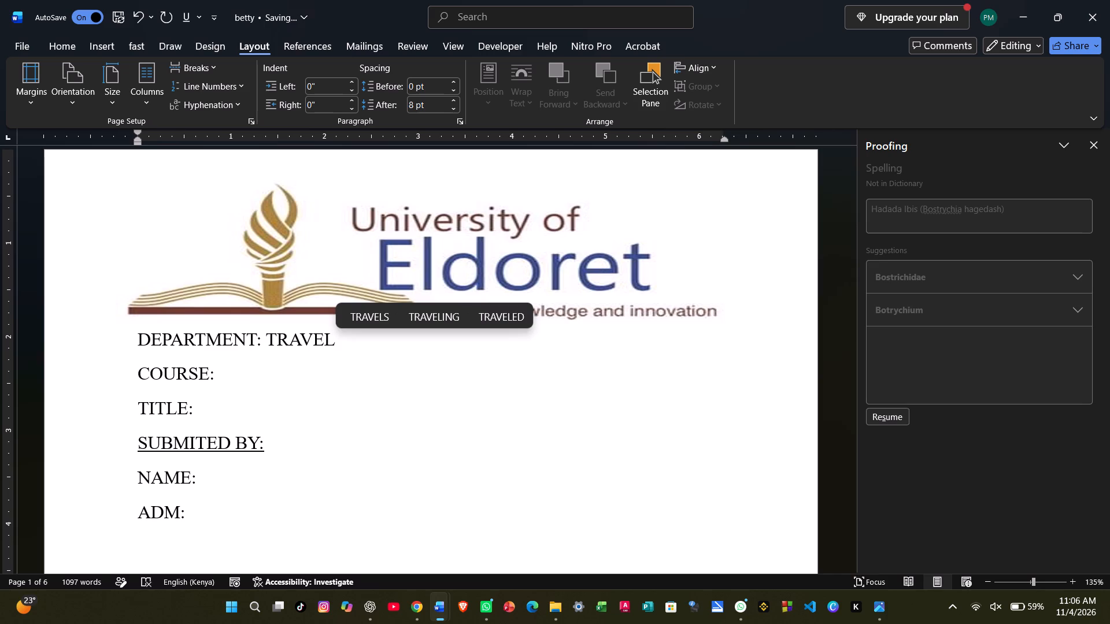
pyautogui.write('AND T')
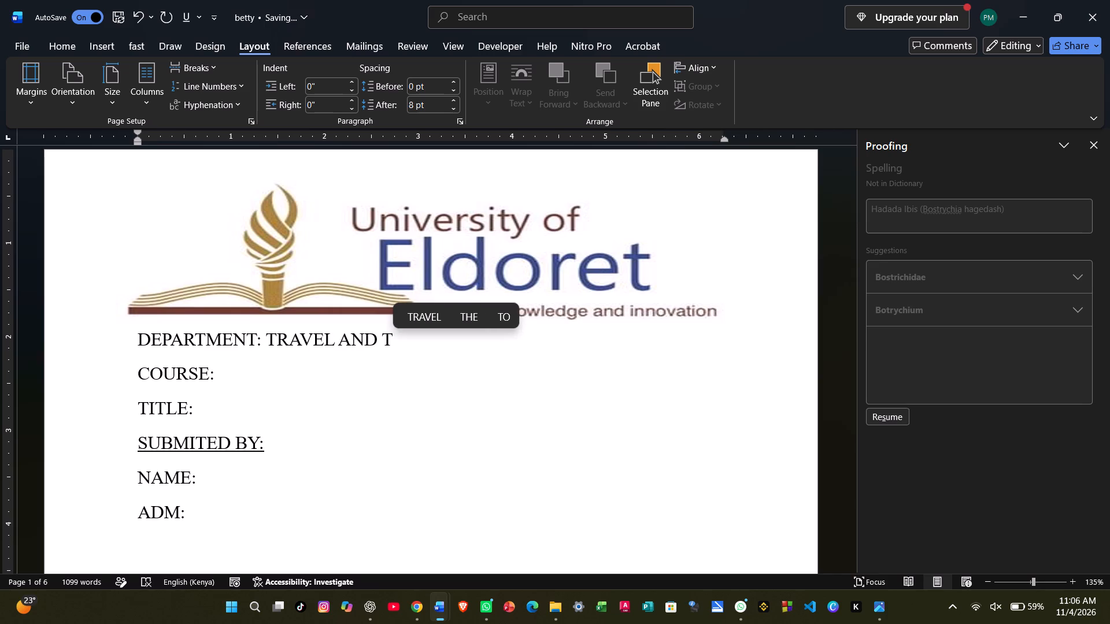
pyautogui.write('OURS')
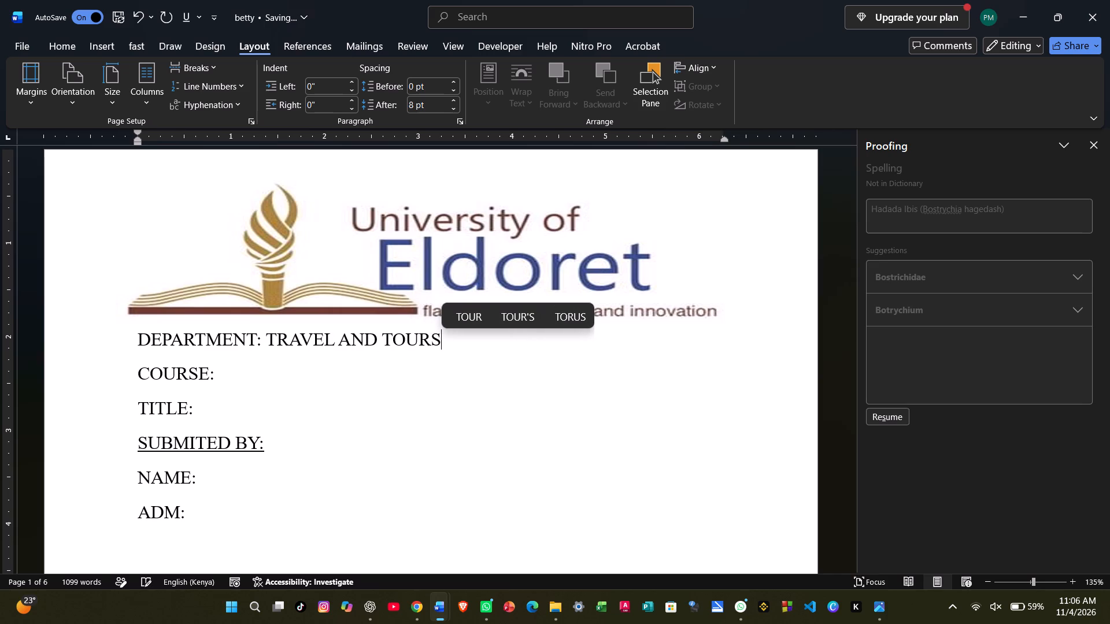
# Fill in the cover page's COURSE line with the code WLCM212.
pyautogui.click(225, 373)
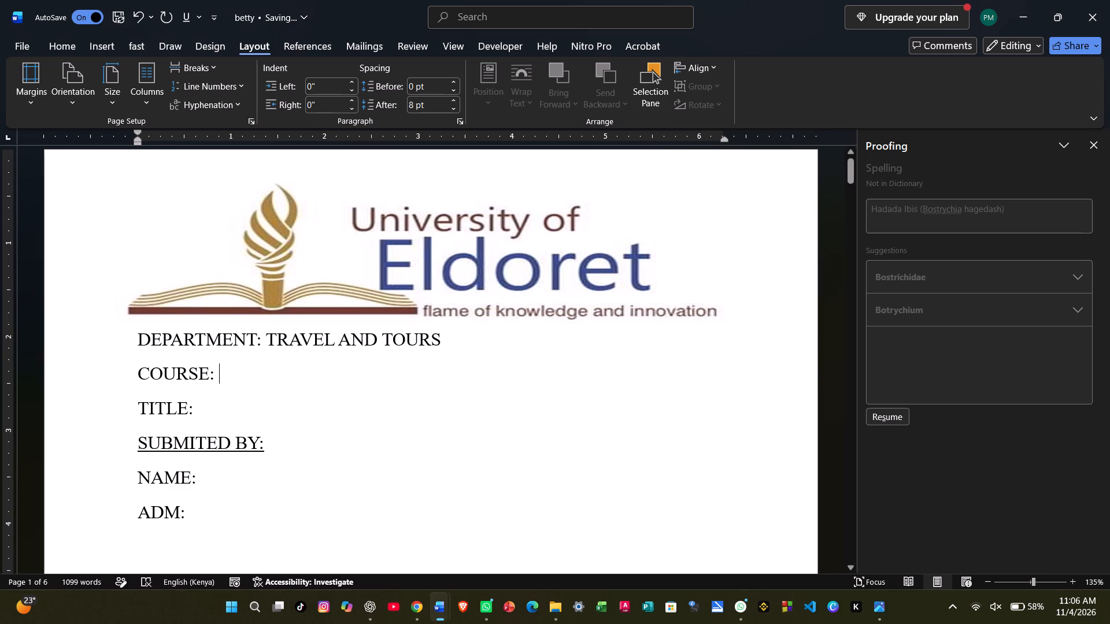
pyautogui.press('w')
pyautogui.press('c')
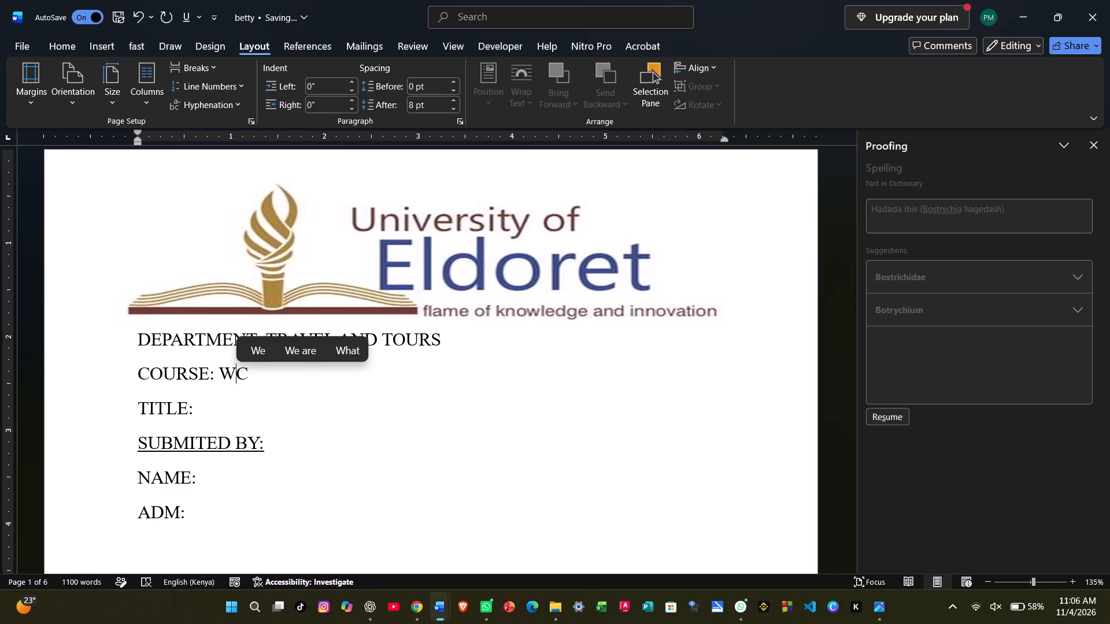
pyautogui.press('BackSpace')
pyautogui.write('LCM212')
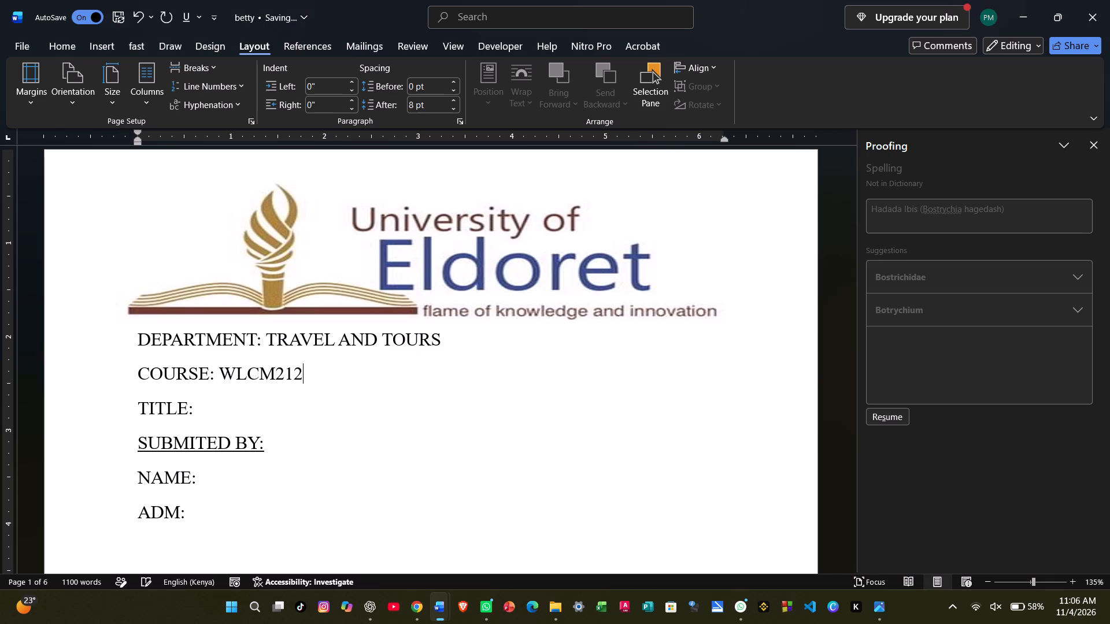
# Fill in the cover page's TITLE line with NATURAL HISTORY OF FLORA AND FAUNA.
pyautogui.click(201, 413)
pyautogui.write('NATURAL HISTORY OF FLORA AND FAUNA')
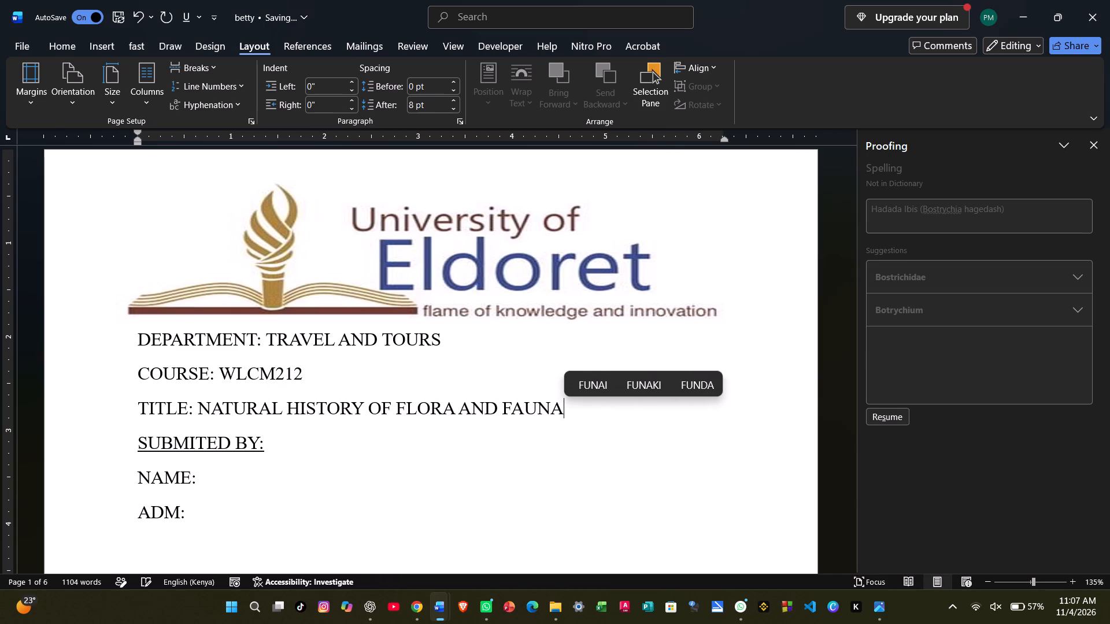
# Enter the student's full name in capitals on the NAME line under SUBMITED BY.
pyautogui.click(224, 483)
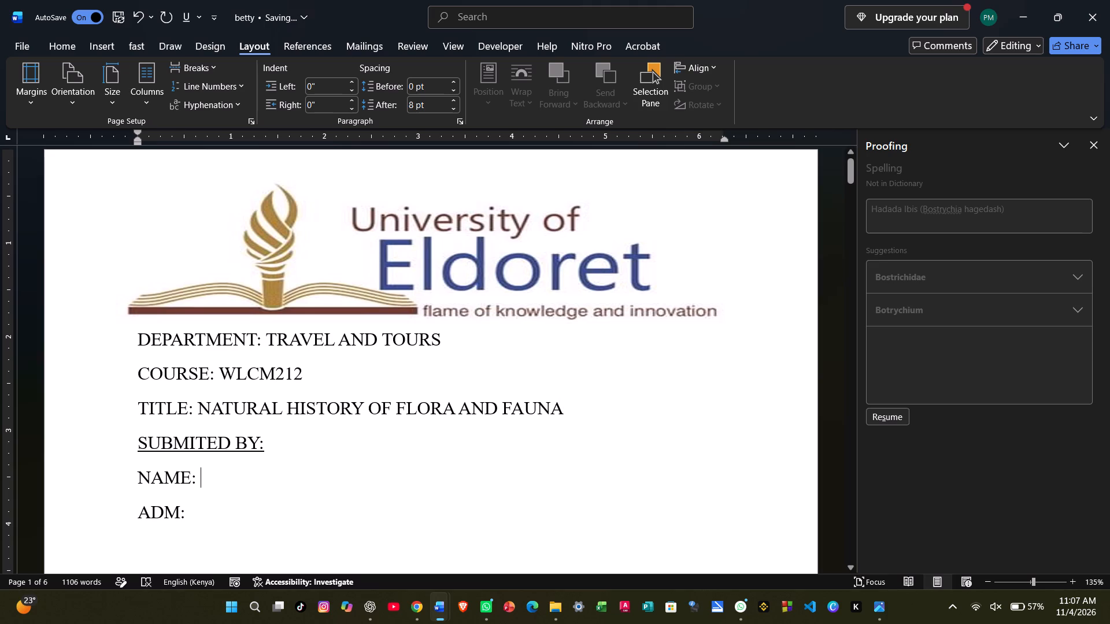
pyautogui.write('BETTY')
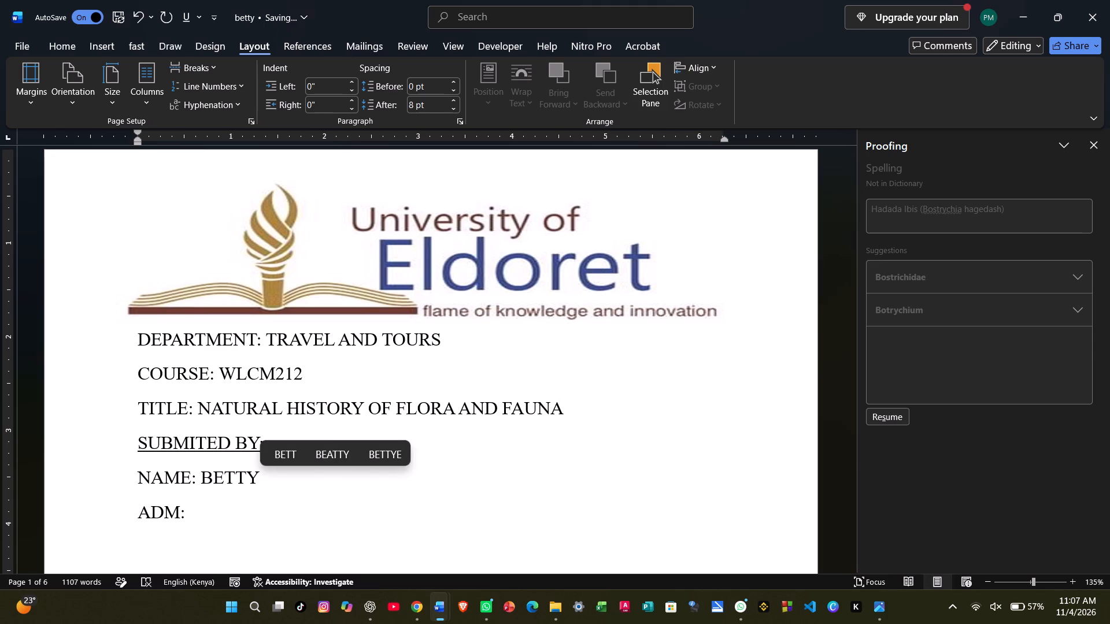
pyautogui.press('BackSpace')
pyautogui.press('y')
pyautogui.click(235, 514)
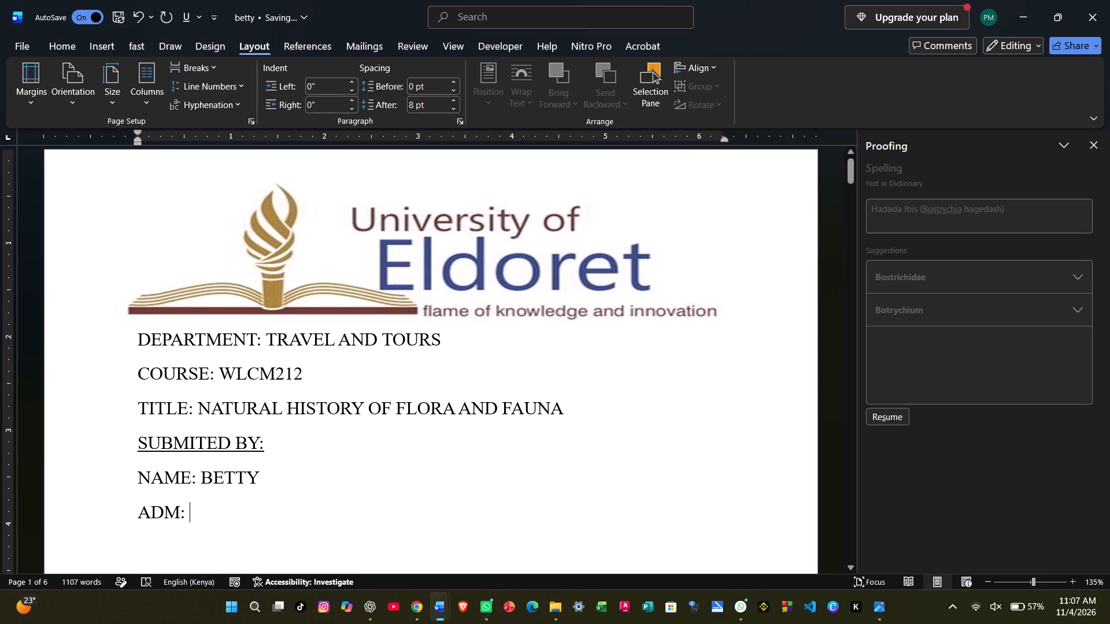
pyautogui.click(273, 480)
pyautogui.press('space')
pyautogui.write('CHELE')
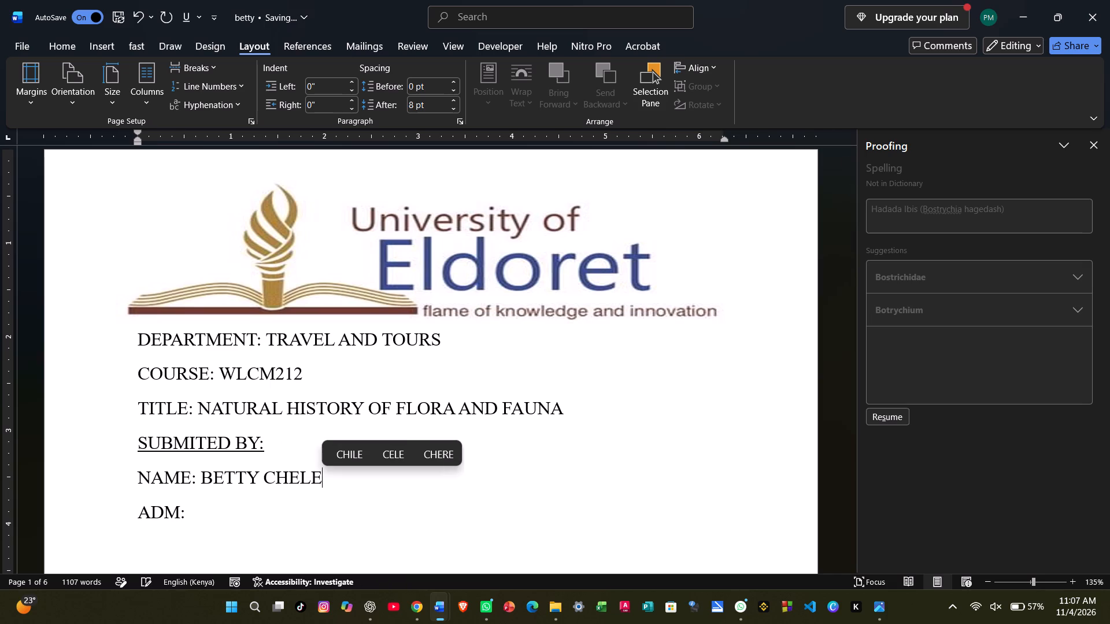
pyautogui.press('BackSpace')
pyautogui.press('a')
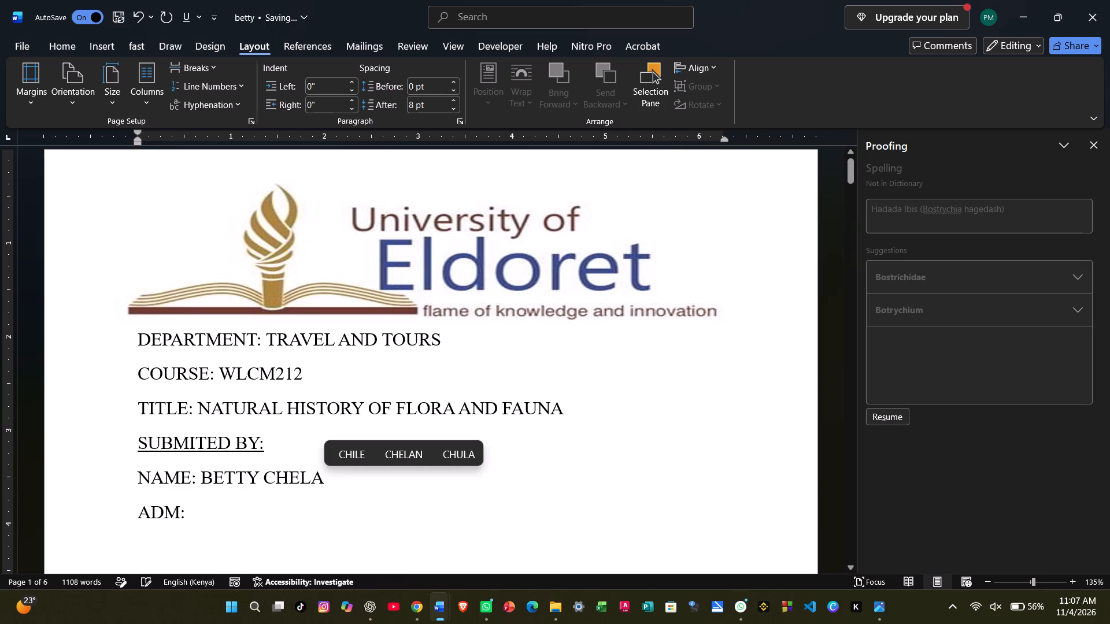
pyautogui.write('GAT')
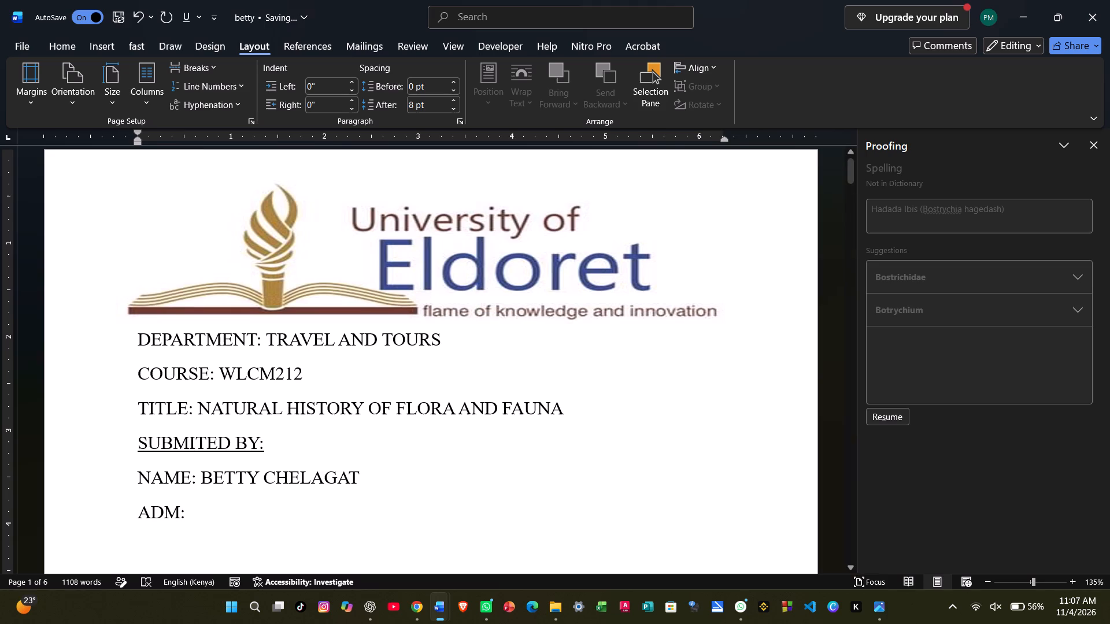
# Enter the student's admission number on the ADM line of the cover page.
pyautogui.click(214, 509)
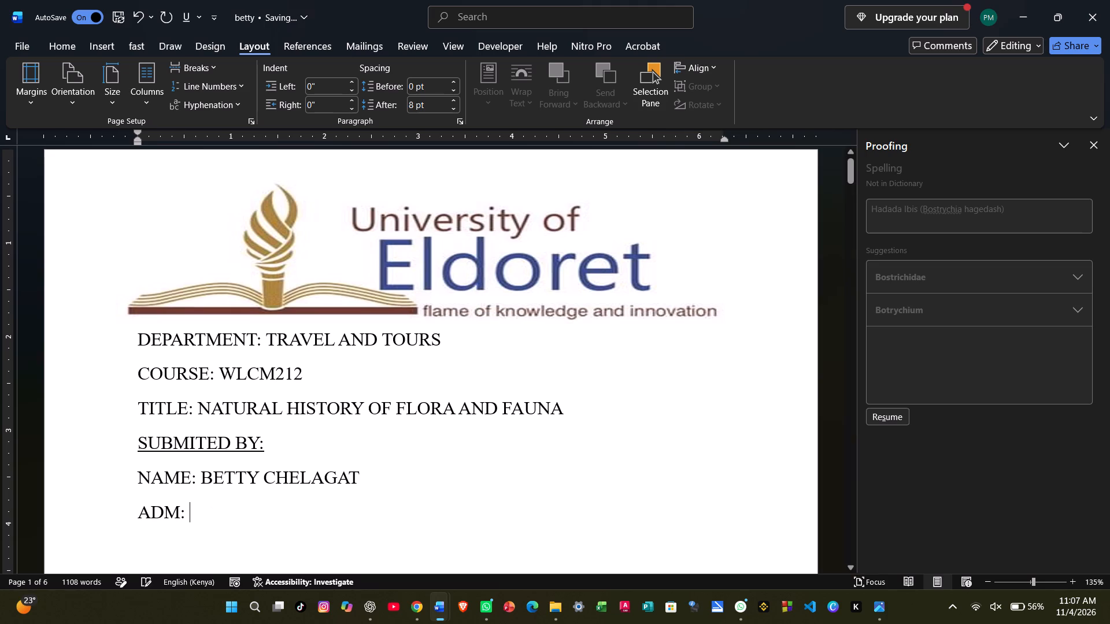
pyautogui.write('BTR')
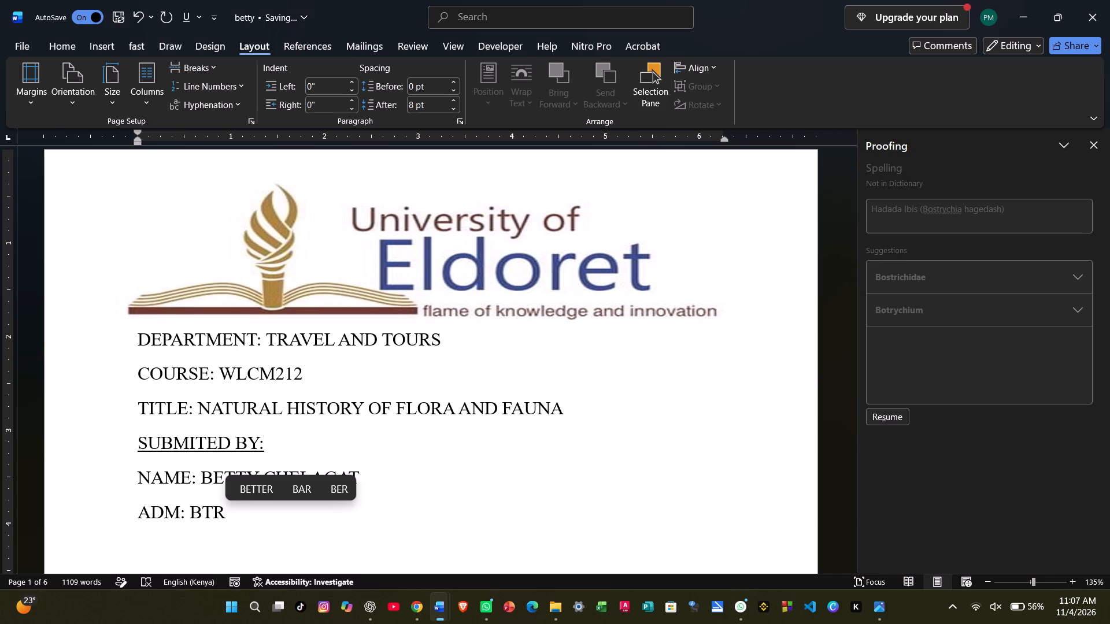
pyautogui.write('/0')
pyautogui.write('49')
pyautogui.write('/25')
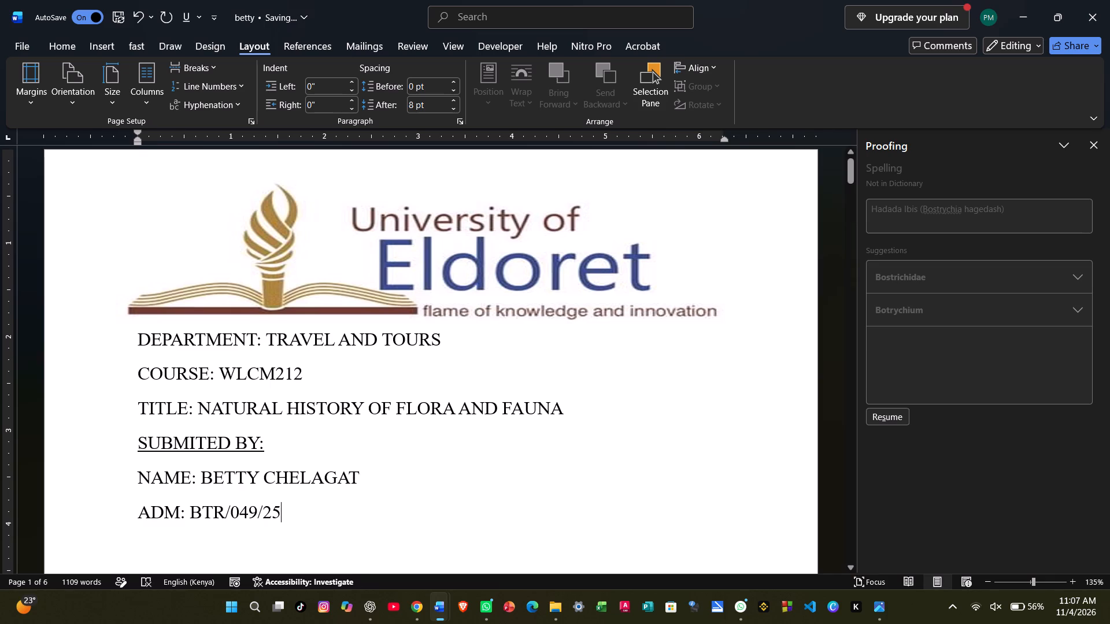
# Look over the completed cover page, the blank space below its details and the opening pages of the report.
pyautogui.scroll(-4, 287, 456)
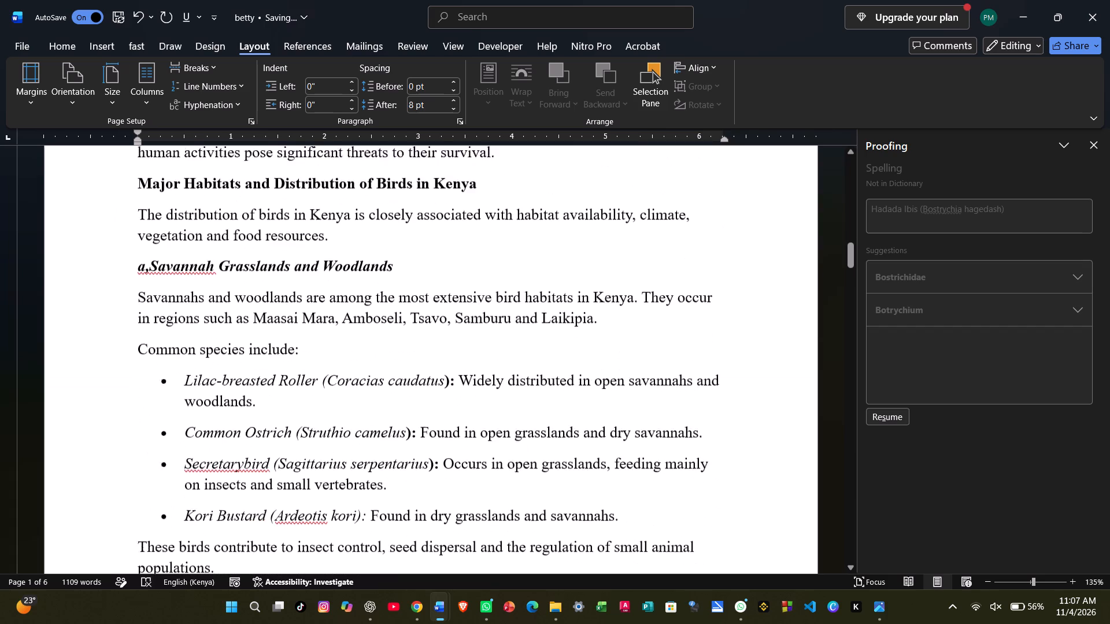
pyautogui.scroll(3, 287, 456)
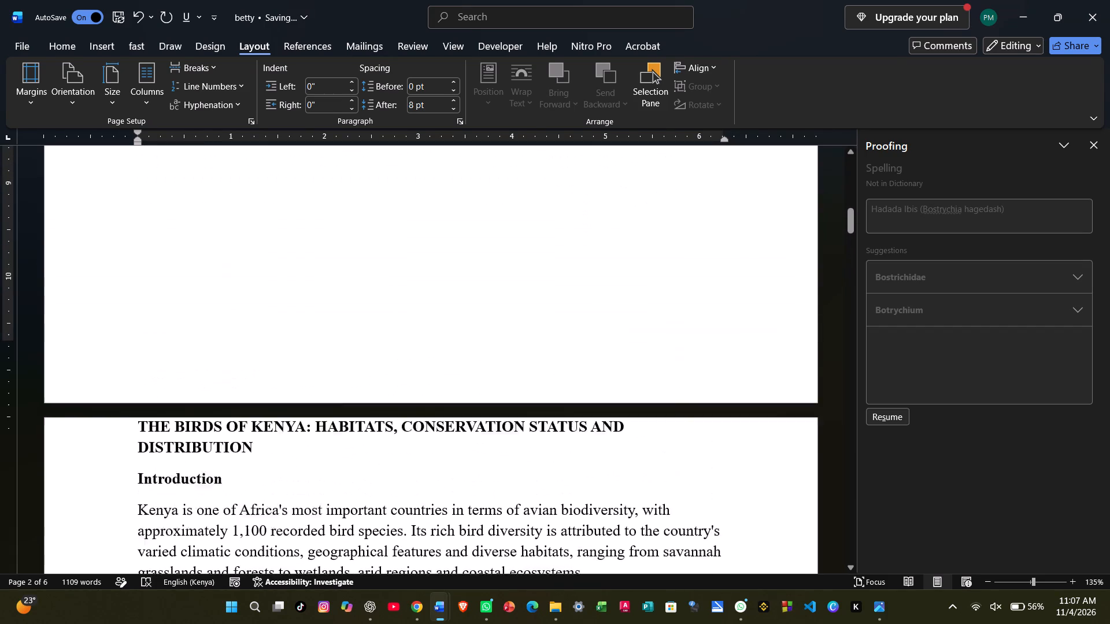
pyautogui.scroll(4, 287, 456)
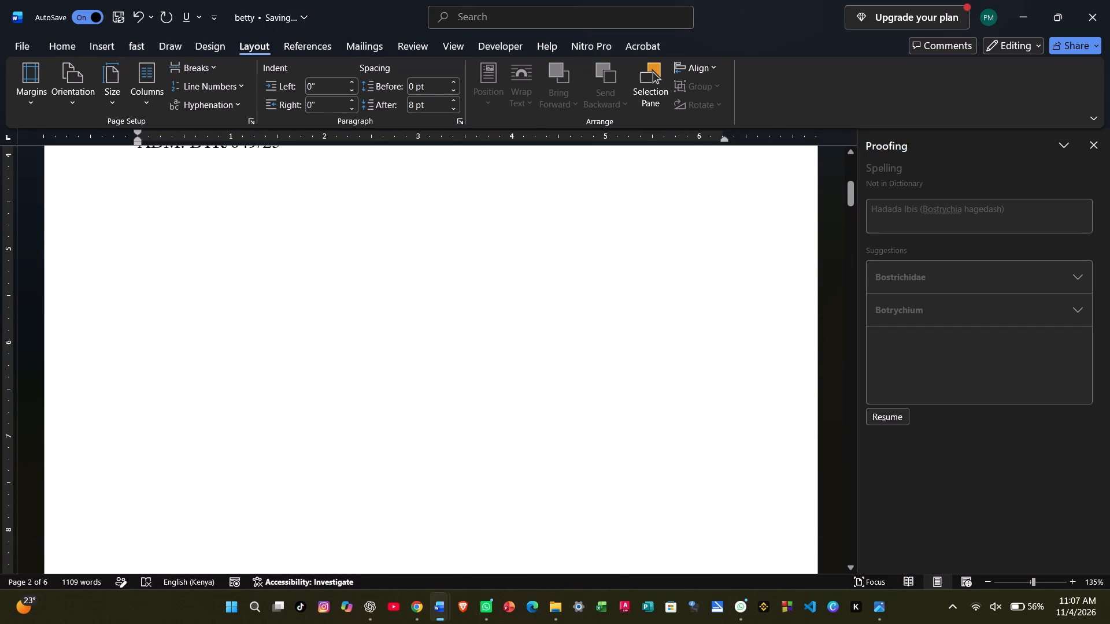
pyautogui.scroll(2, 287, 456)
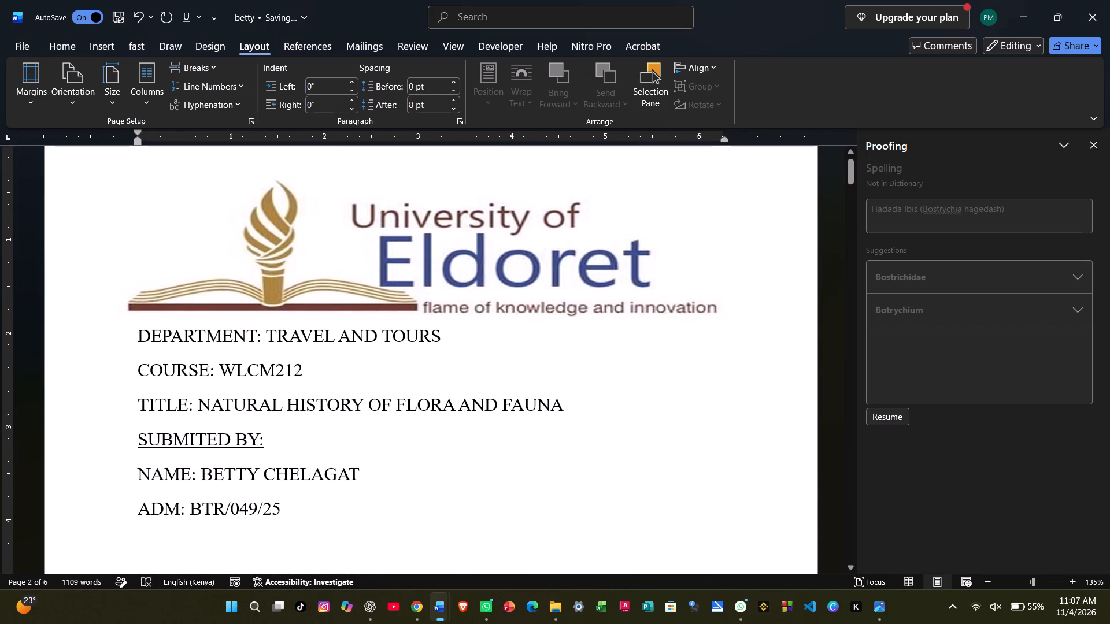
pyautogui.scroll(-2, 309, 471)
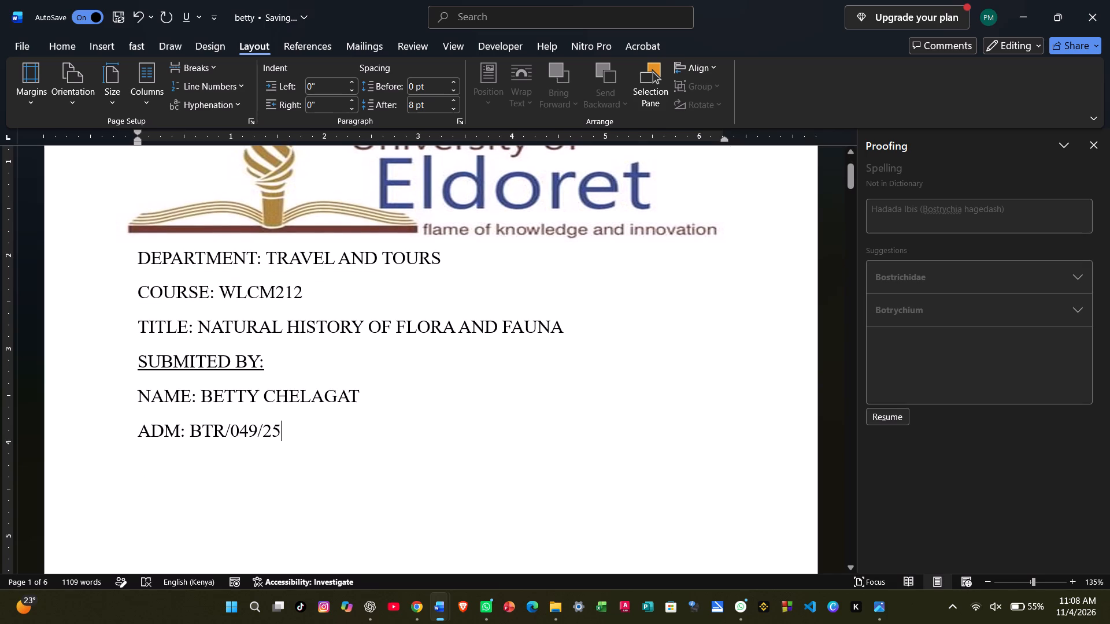
pyautogui.scroll(-2, 245, 442)
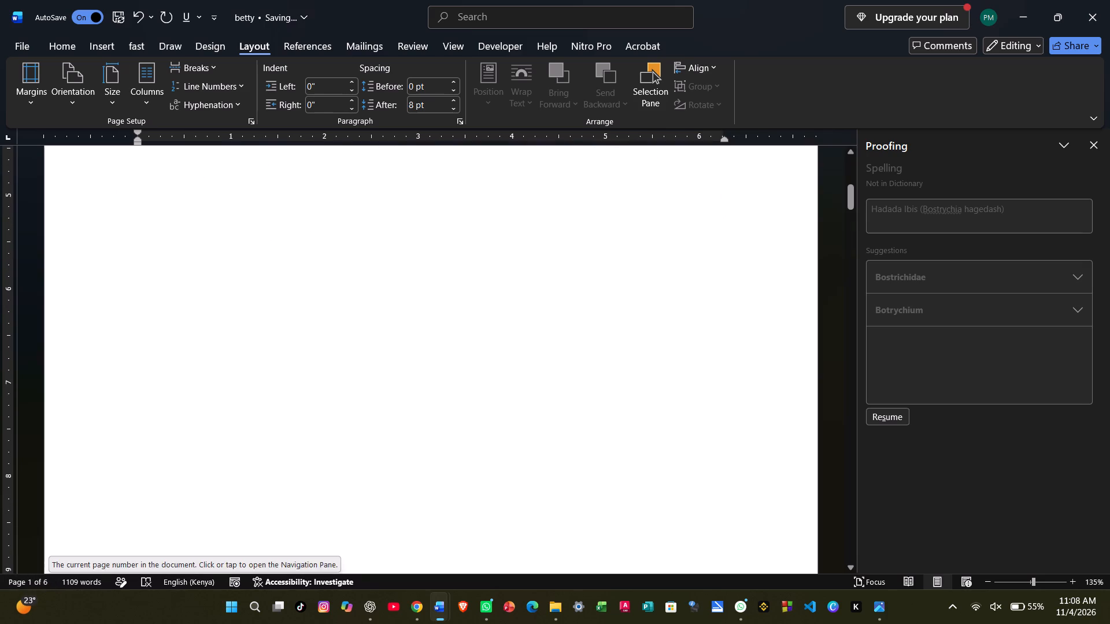
# Examine the blank space between the cover page's ADM line and the start of the report.
pyautogui.scroll(1, 298, 421)
pyautogui.scroll(-2, 298, 421)
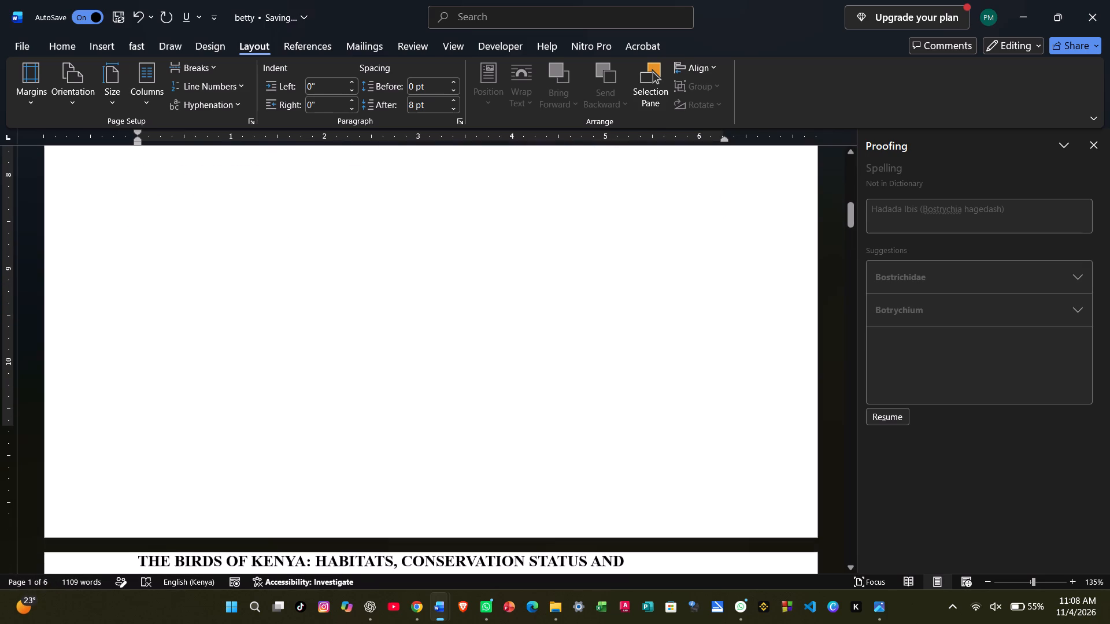
pyautogui.scroll(-1, 298, 421)
pyautogui.scroll(1, 298, 421)
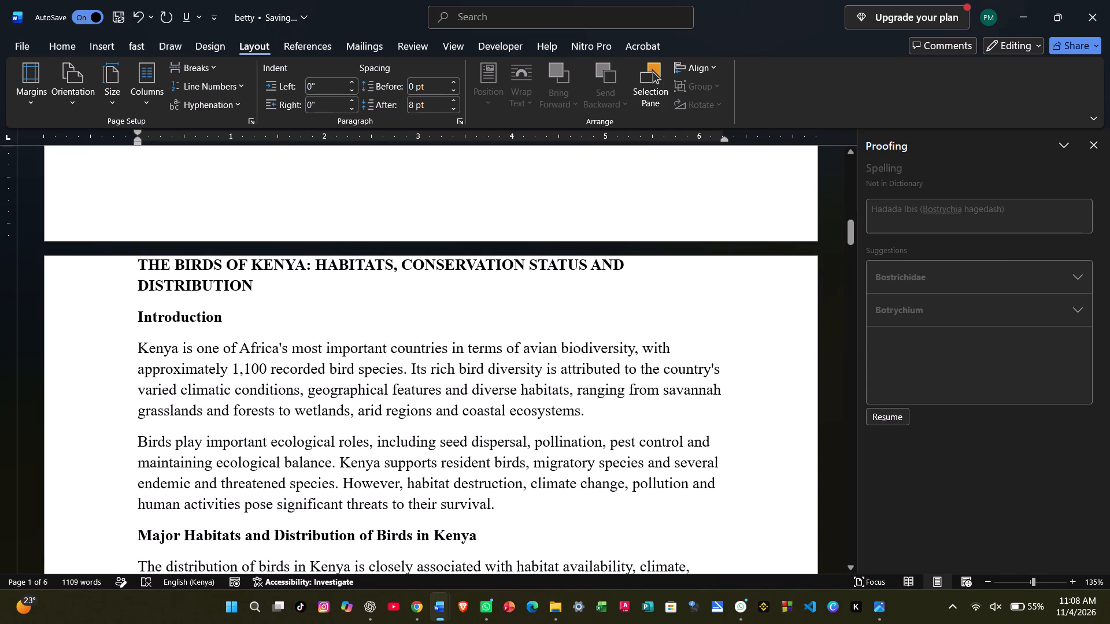
pyautogui.scroll(2, 230, 191)
pyautogui.scroll(3, 246, 266)
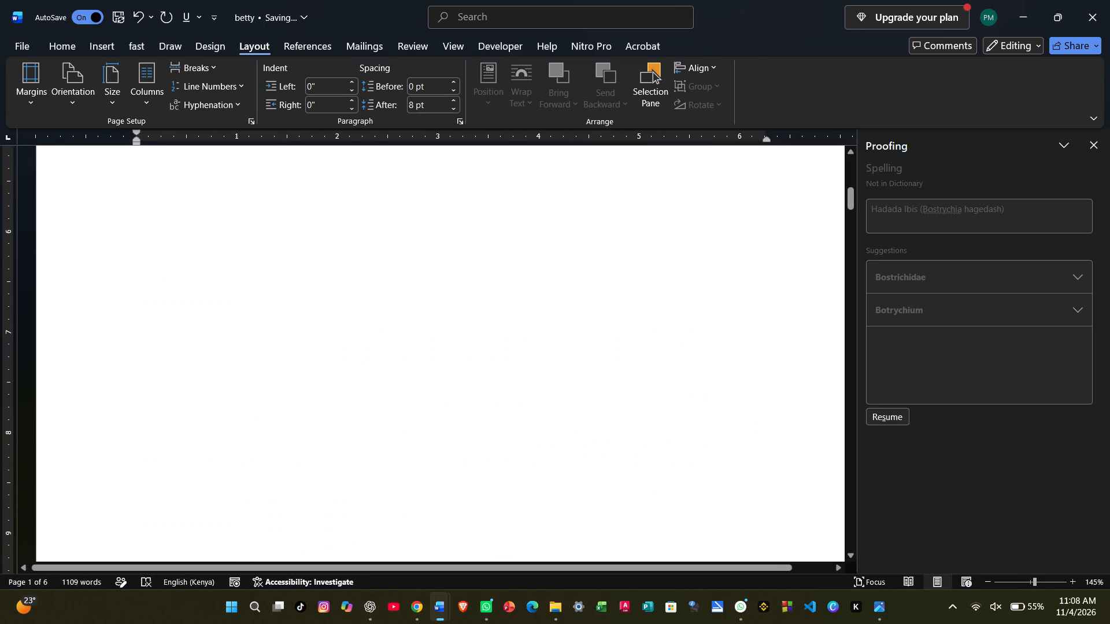
pyautogui.scroll(2, 246, 266)
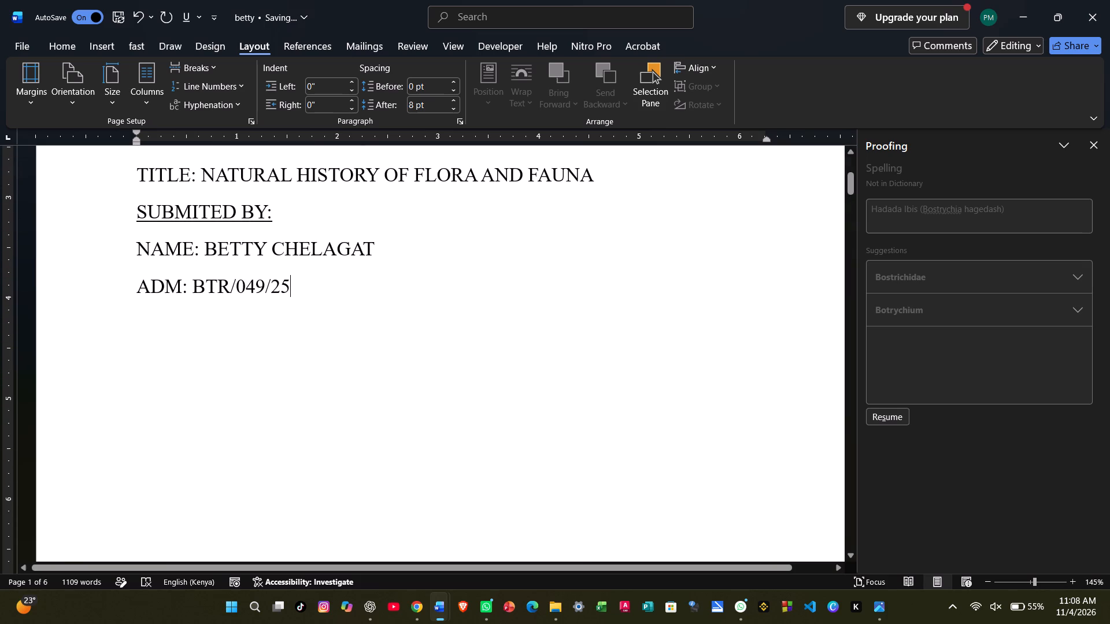
# Remove the break before the heading THE BIRDS OF KENYA, bringing the report text up under the cover details.
pyautogui.scroll(-1, 208, 500)
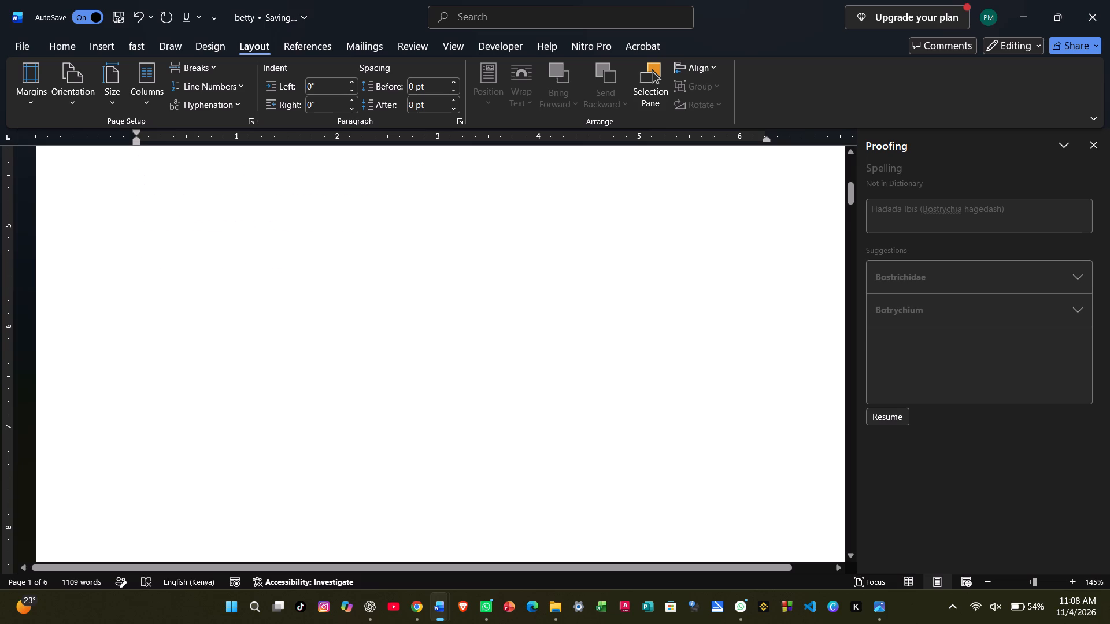
pyautogui.scroll(-2, 208, 500)
pyautogui.scroll(2, 208, 500)
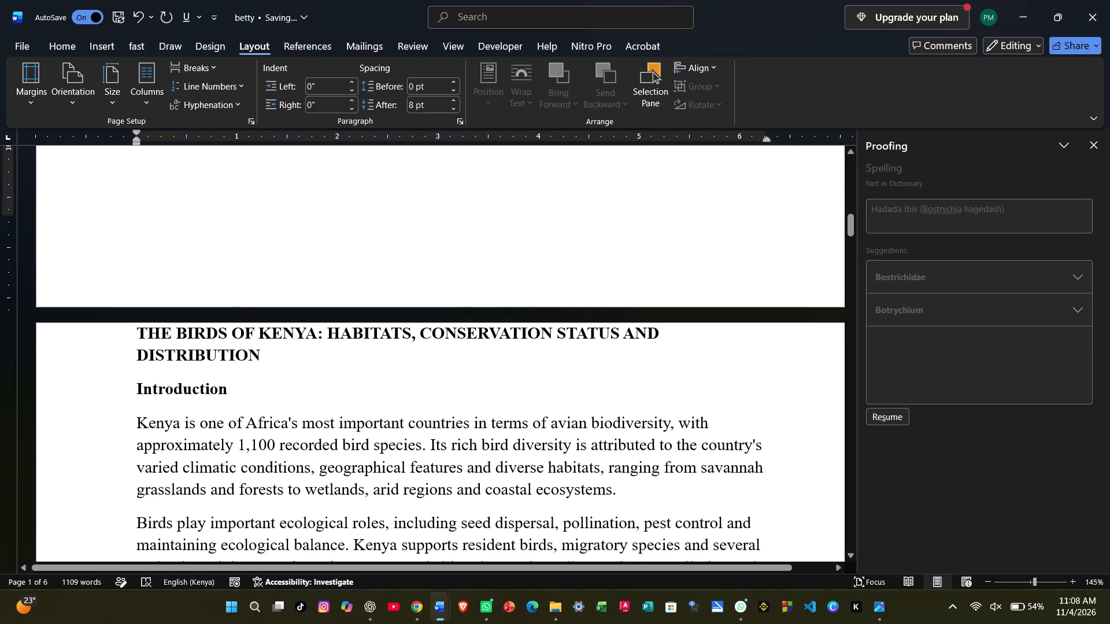
pyautogui.click(132, 339)
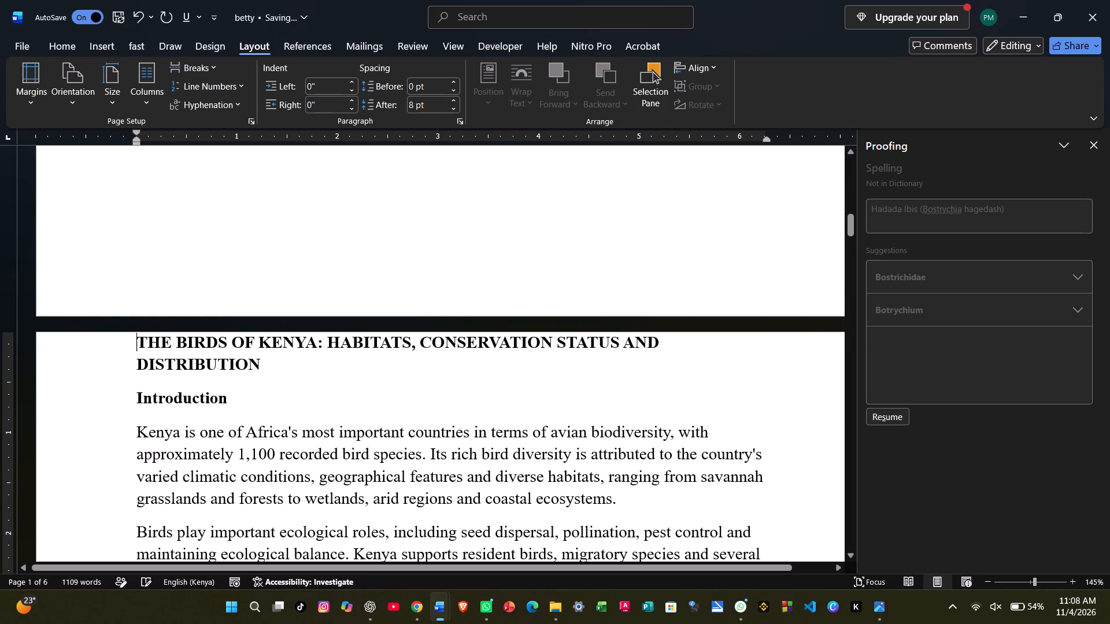
pyautogui.press('BackSpace')
pyautogui.press('BackSpace')
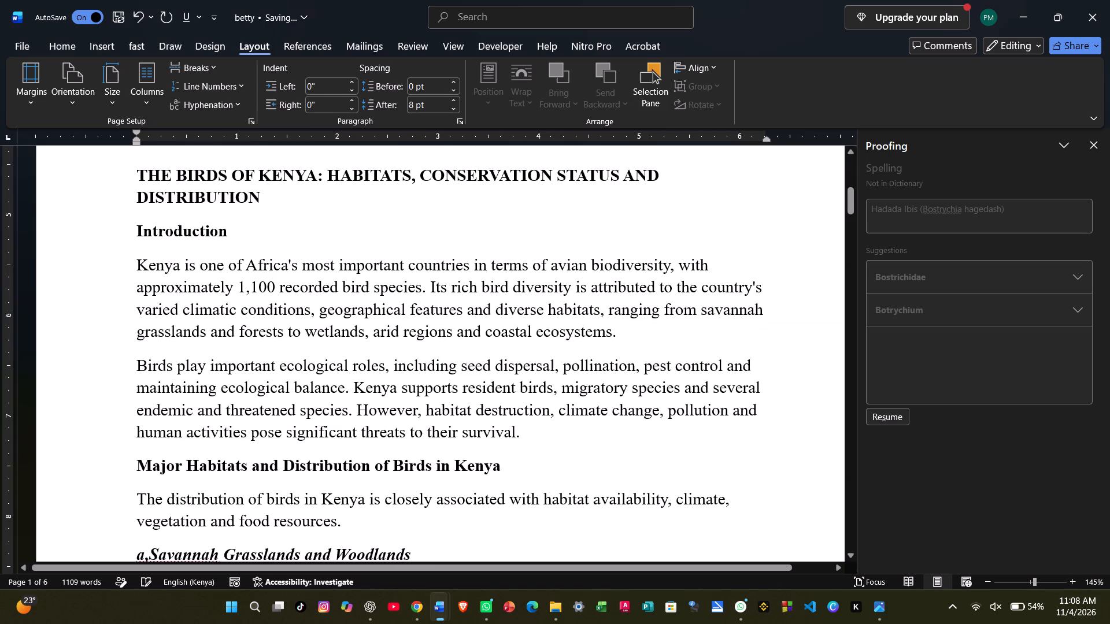
# Insert two blank lines between the ADM line and the heading THE BIRDS OF KENYA.
pyautogui.scroll(2, 184, 443)
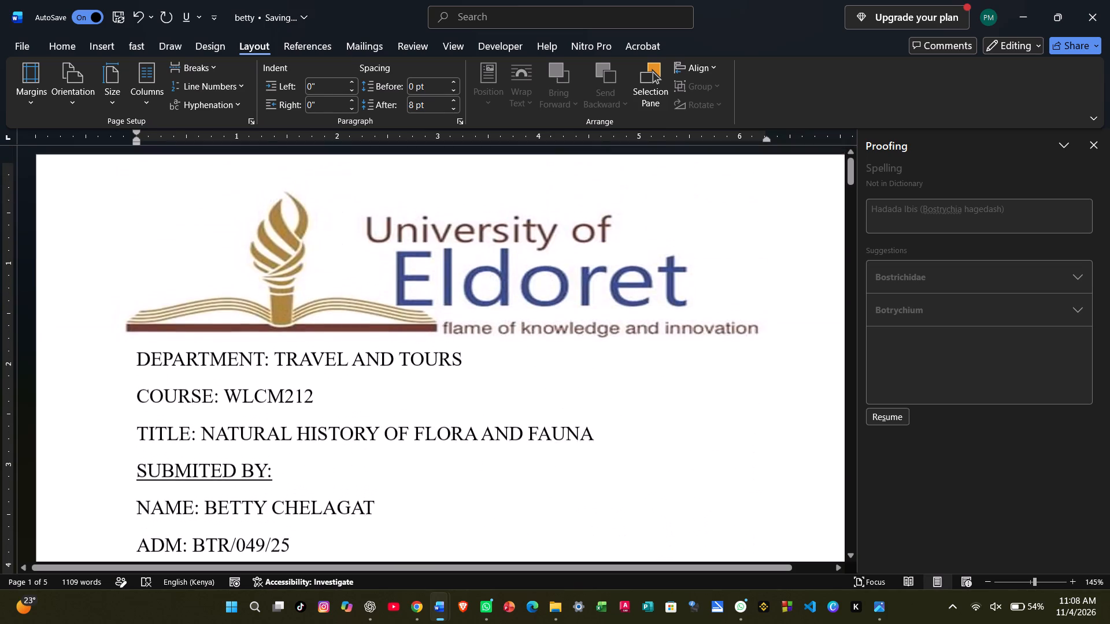
pyautogui.scroll(-1, 184, 443)
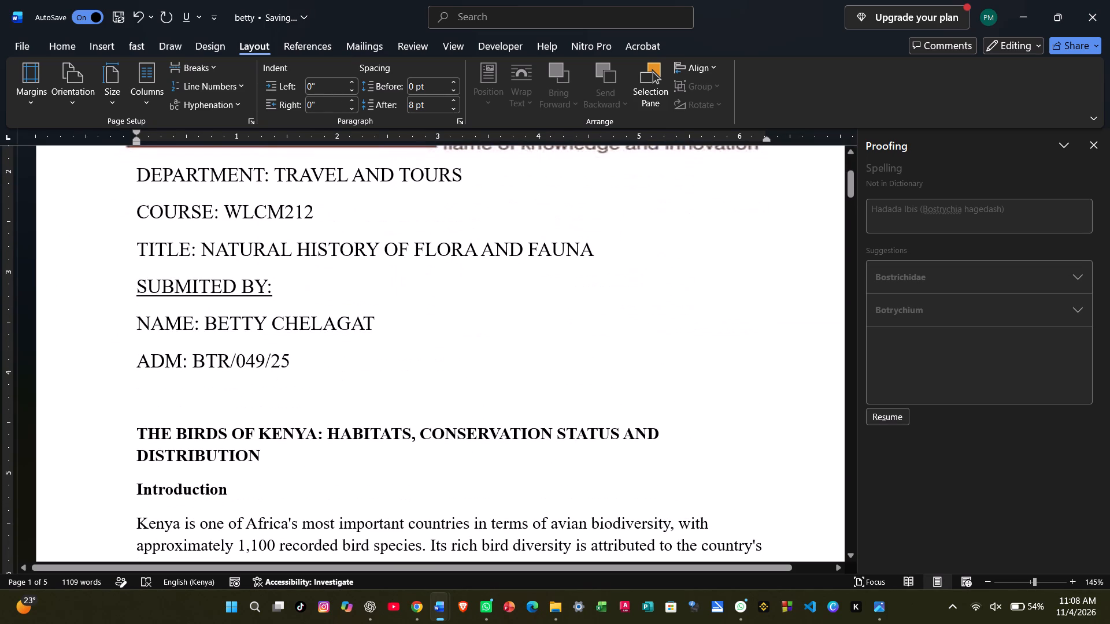
pyautogui.click(129, 428)
pyautogui.press('Return')
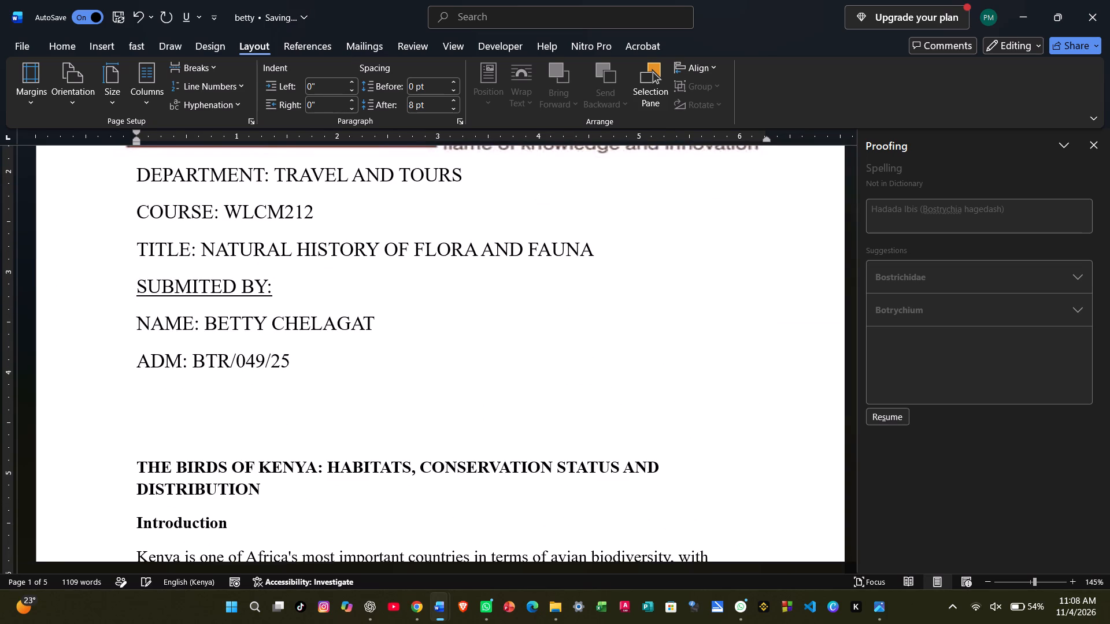
pyautogui.press('Return')
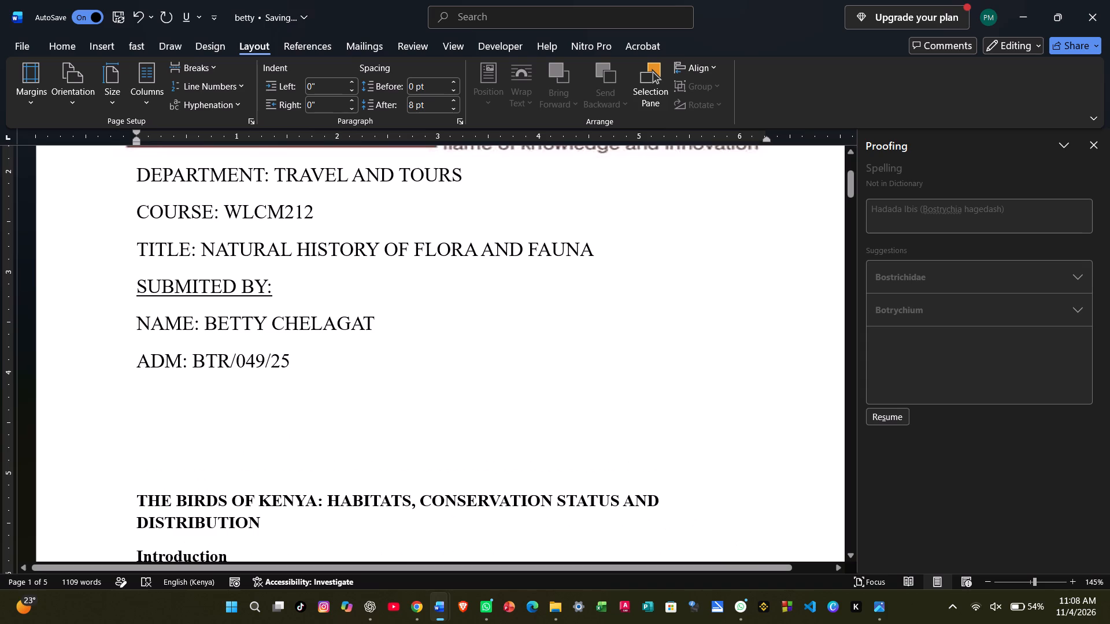
pyautogui.rightClick(182, 444)
pyautogui.scroll(-3, 182, 444)
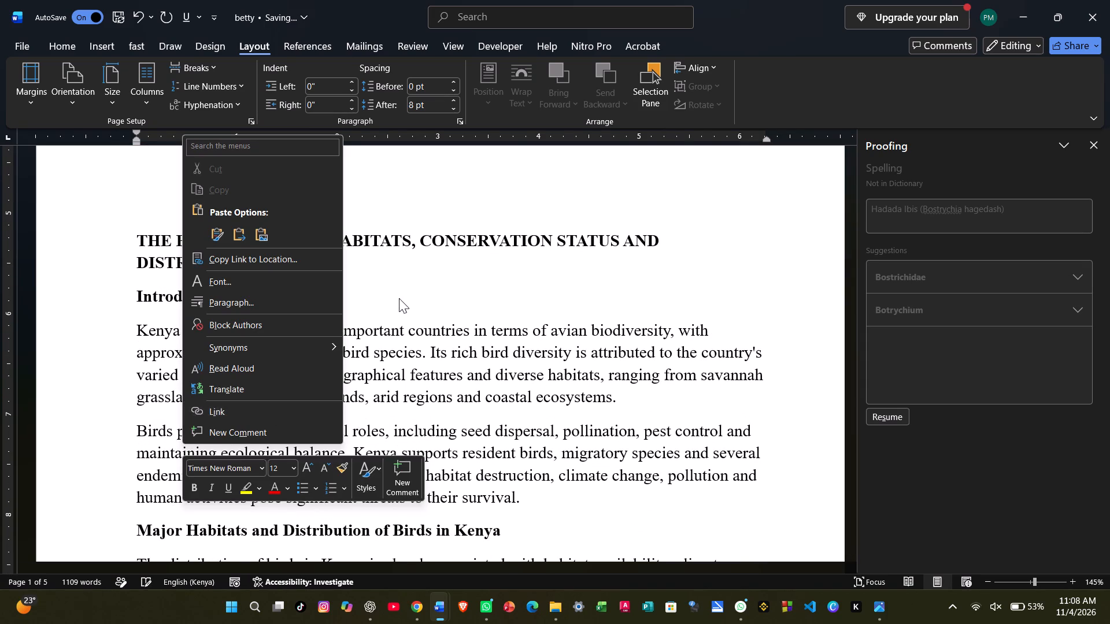
pyautogui.click(399, 298)
# Look through the report's habitat sections and check the page transitions from the introduction to the Arid and Semi-Arid Habitats species list.
pyautogui.scroll(-1, 216, 443)
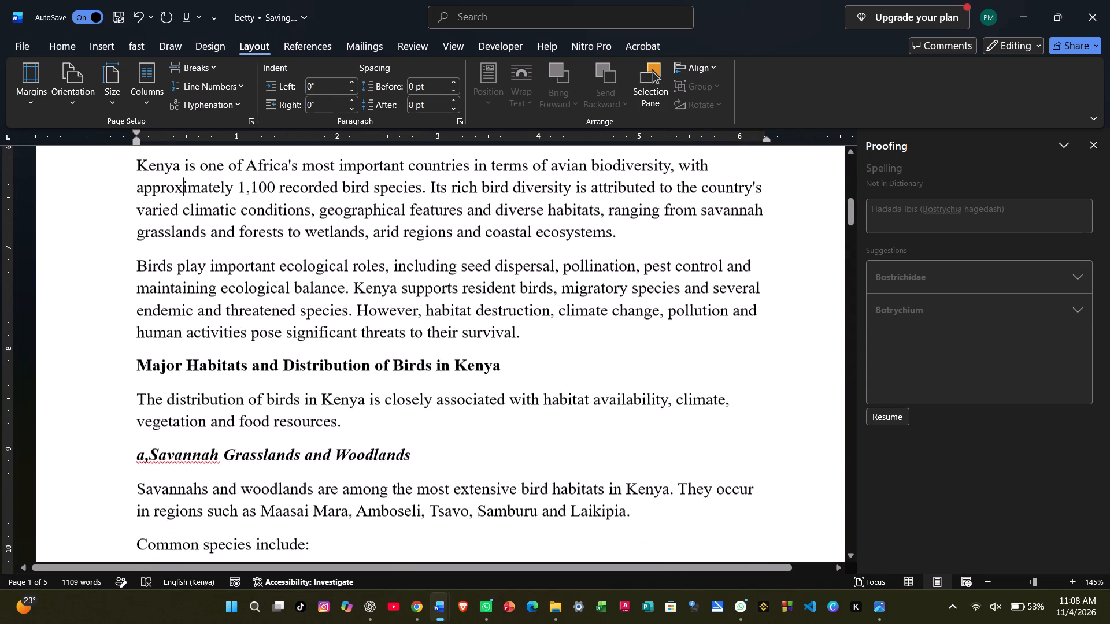
pyautogui.scroll(-2, 216, 443)
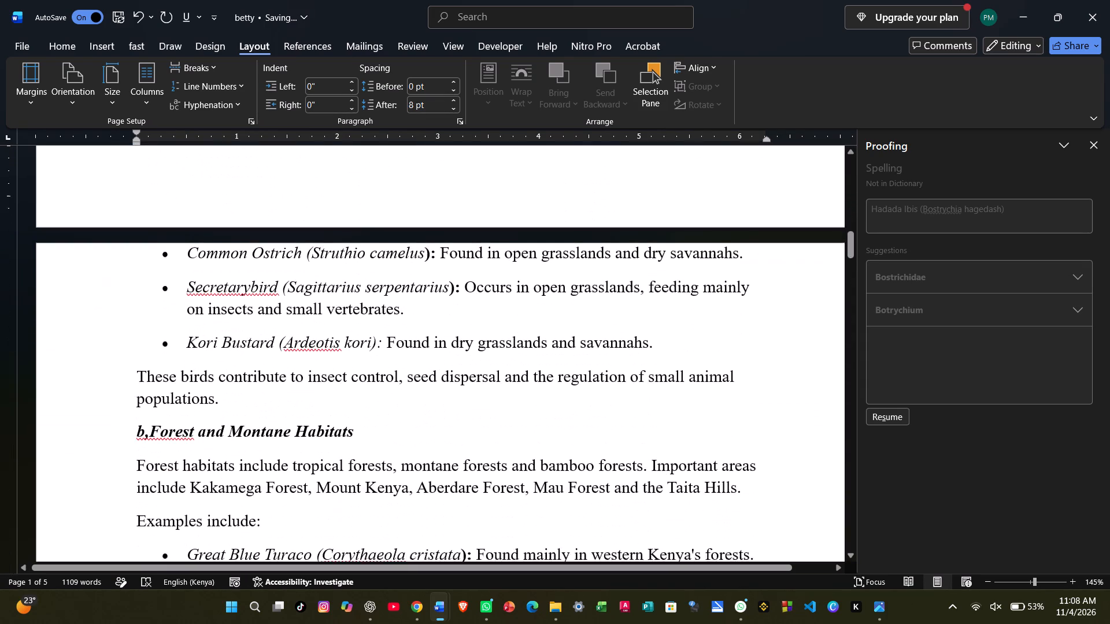
pyautogui.scroll(-2, 216, 443)
pyautogui.scroll(1, 216, 443)
pyautogui.scroll(-2, 183, 454)
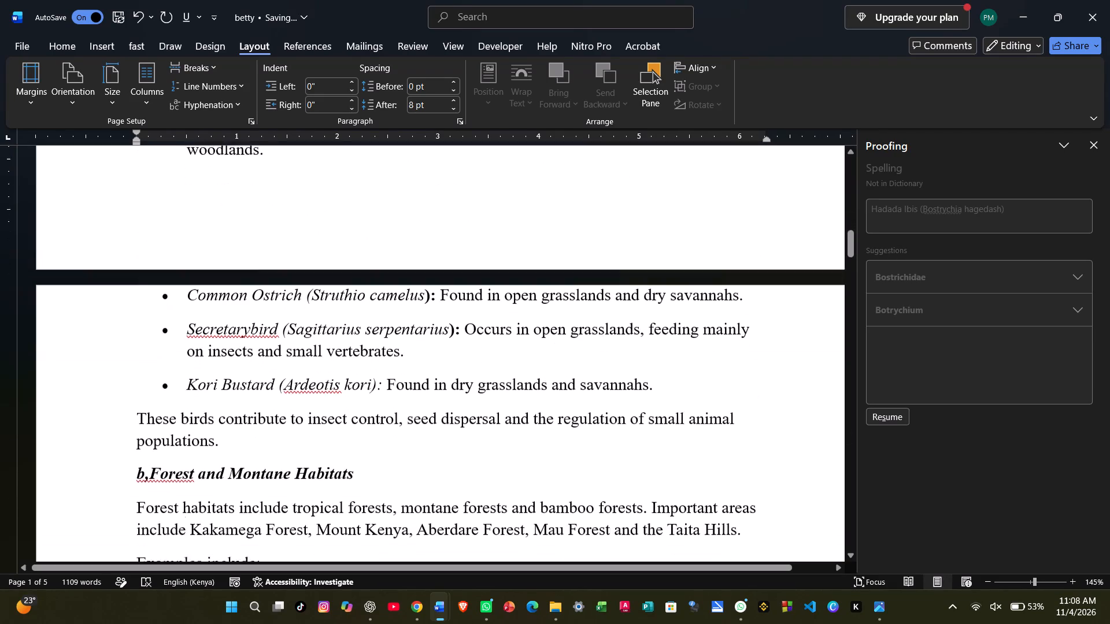
pyautogui.scroll(-4, 183, 454)
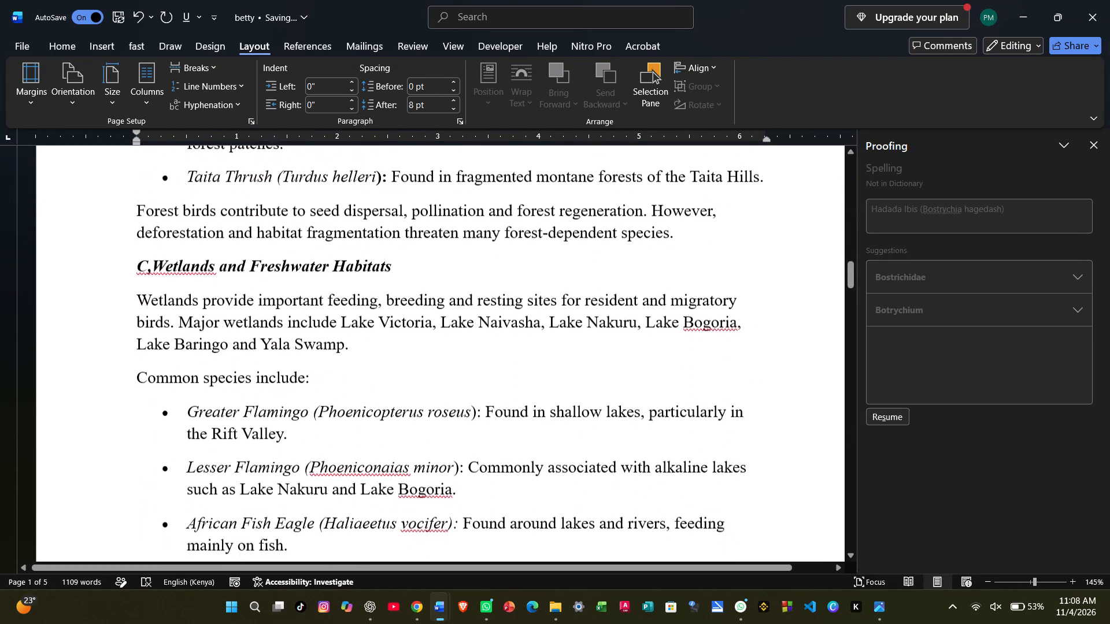
pyautogui.scroll(-2, 183, 454)
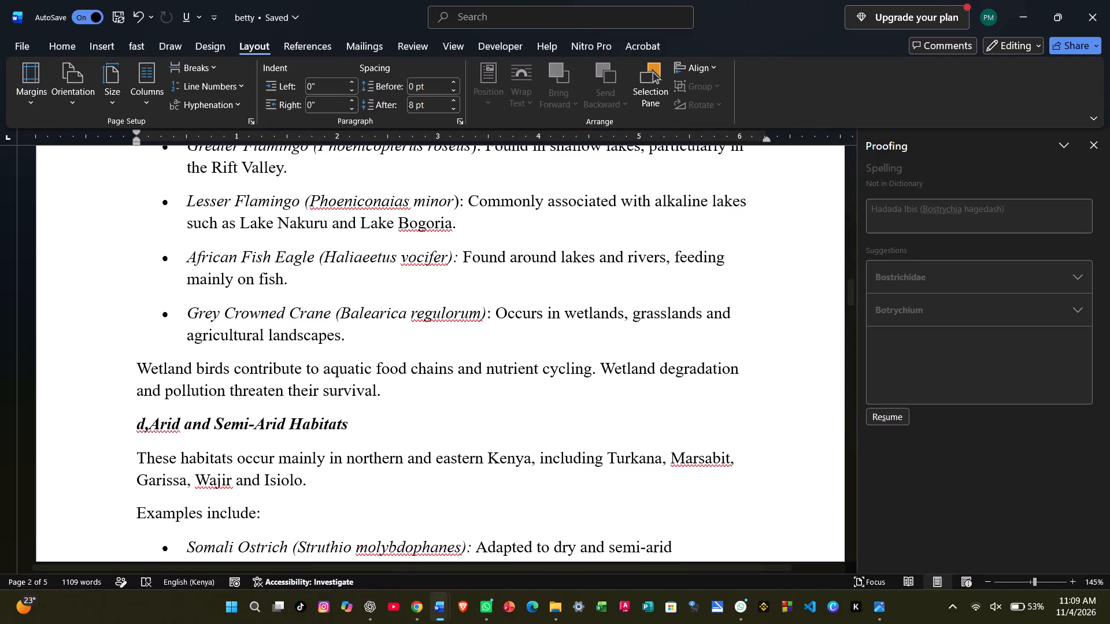
pyautogui.scroll(-1, 323, 417)
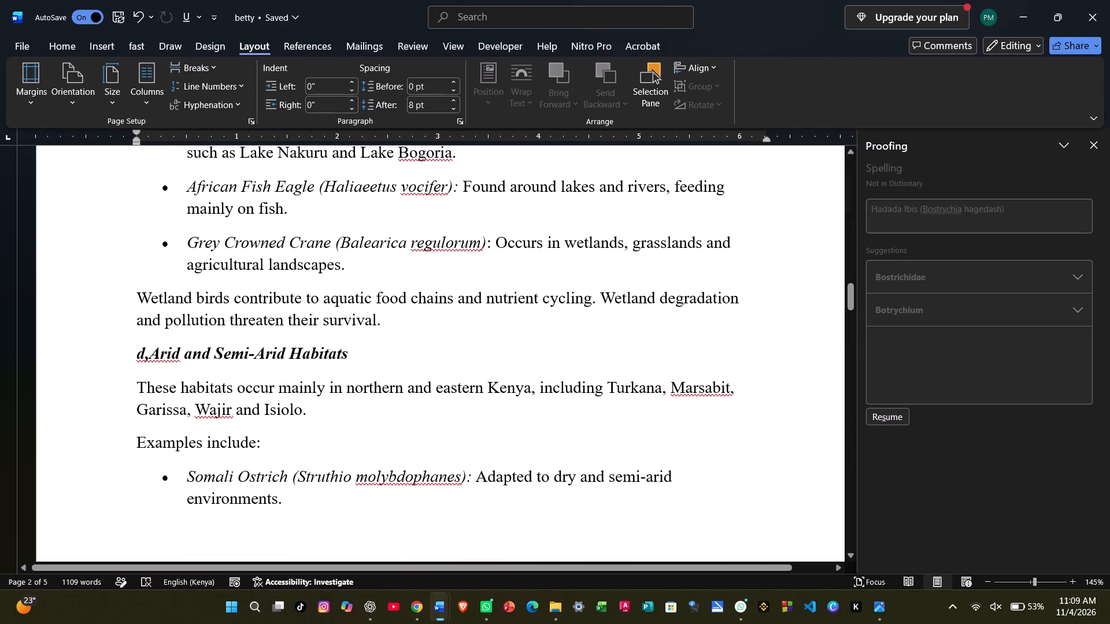
pyautogui.scroll(-1, 323, 404)
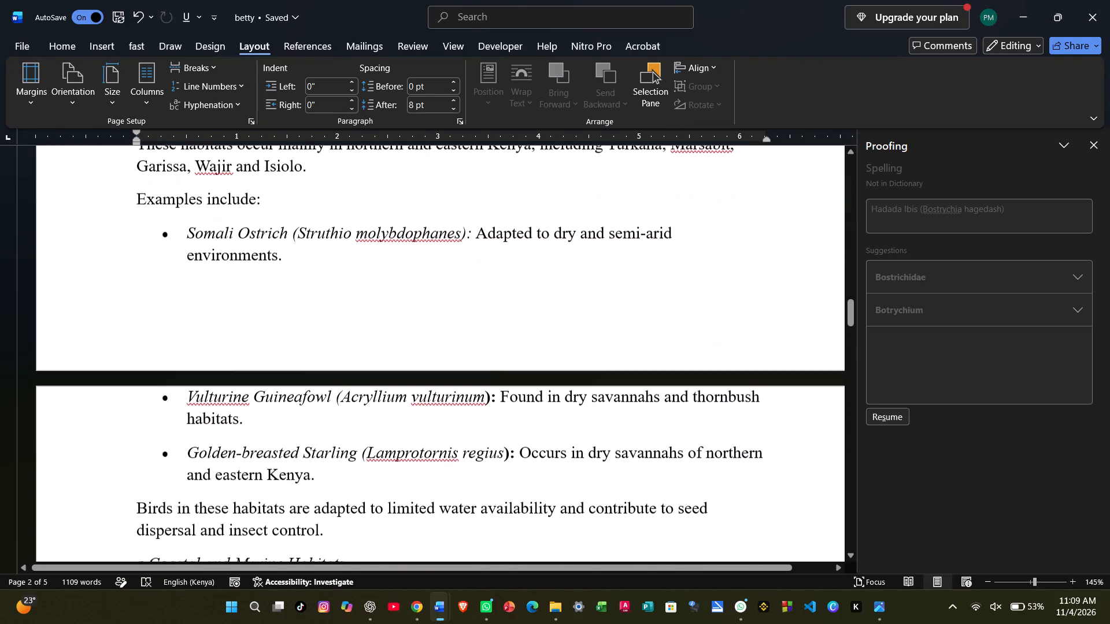
pyautogui.click(157, 314)
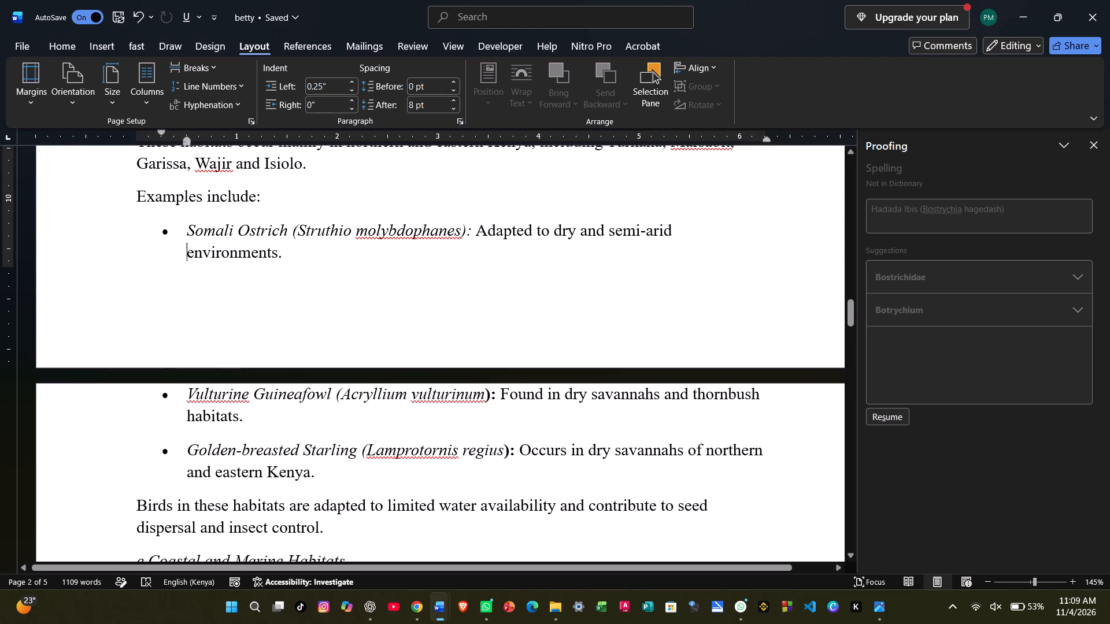
pyautogui.click(259, 355)
# Set the font size of the whole document to 11.
pyautogui.scroll(2, 230, 355)
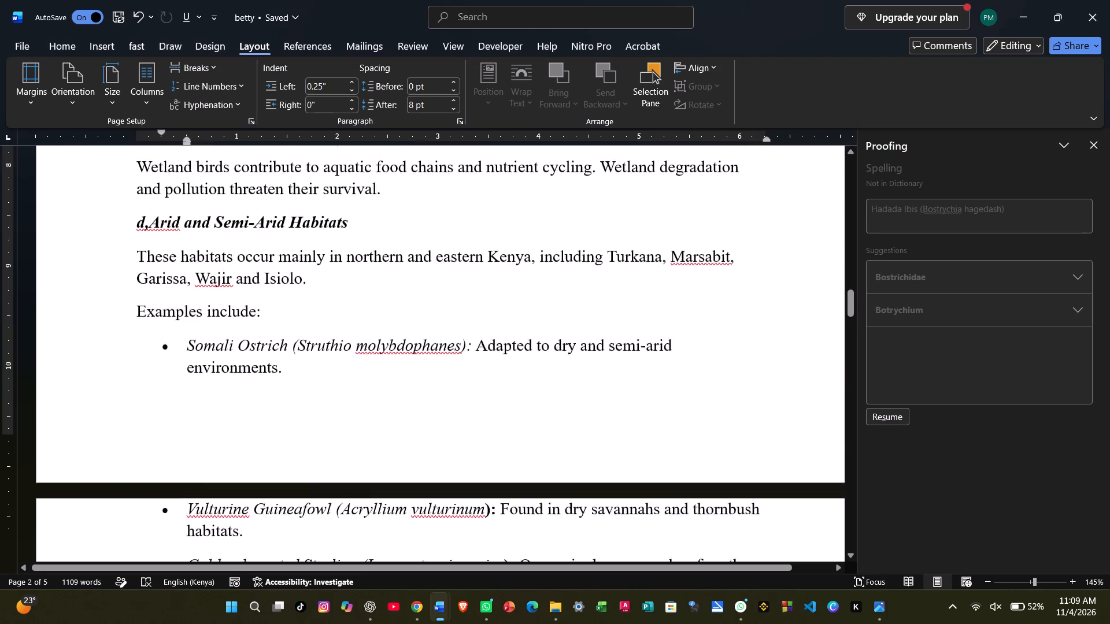
pyautogui.scroll(9, 230, 355)
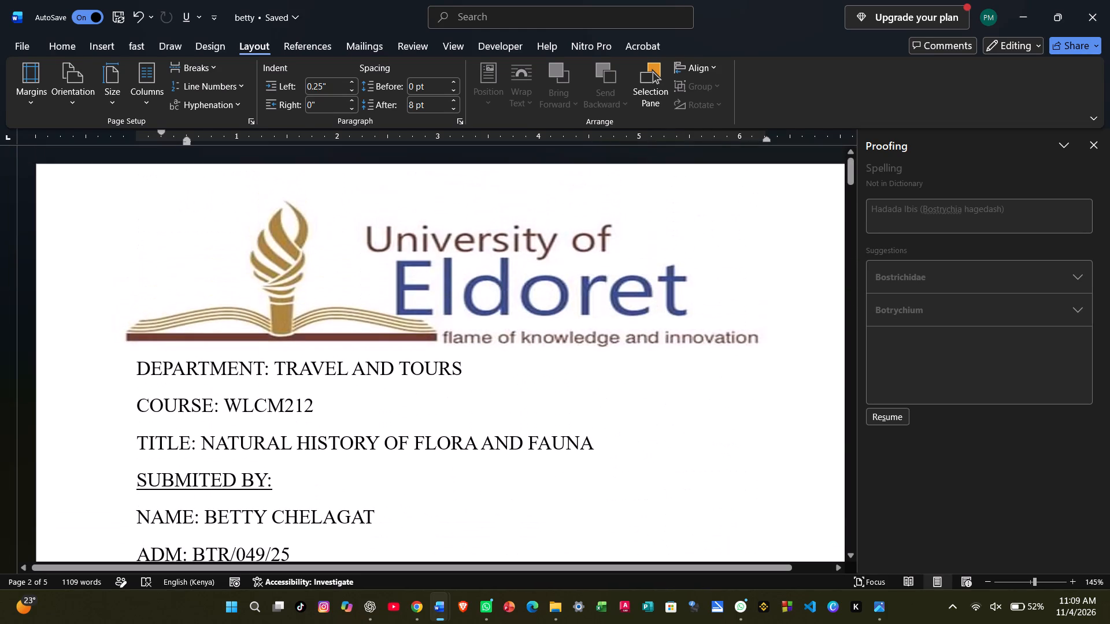
pyautogui.hotkey('ctrl', 'a')
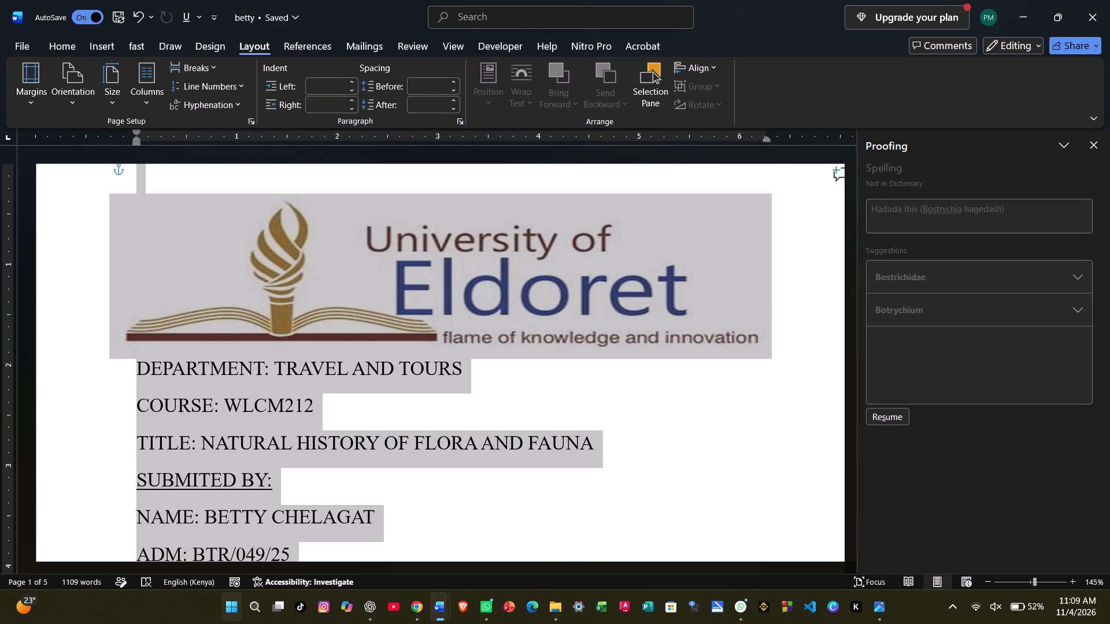
pyautogui.click(68, 46)
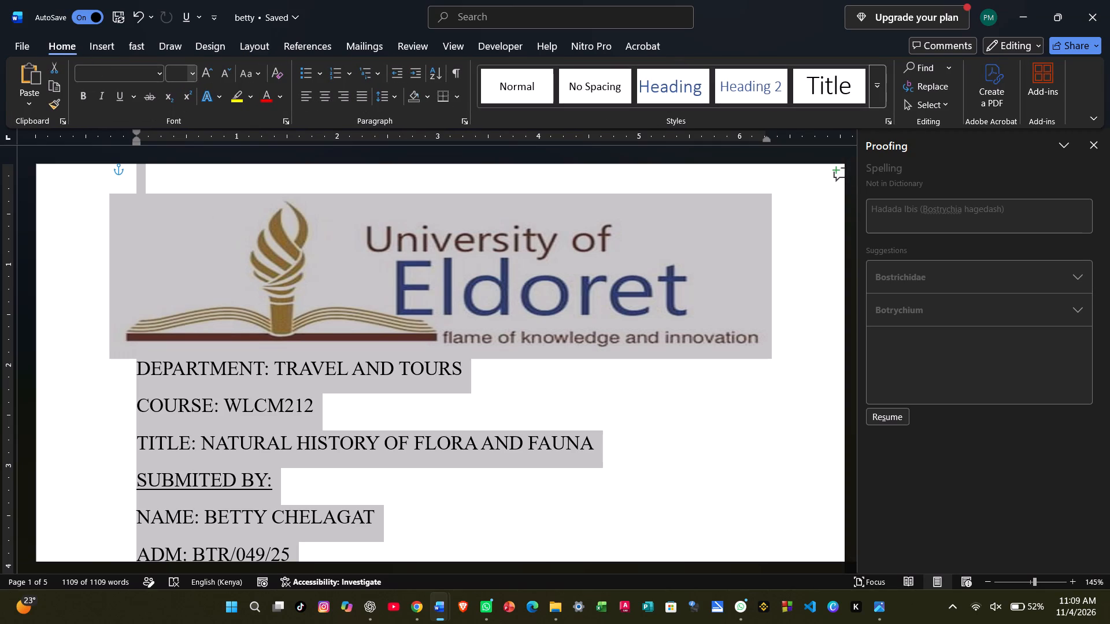
pyautogui.click(193, 72)
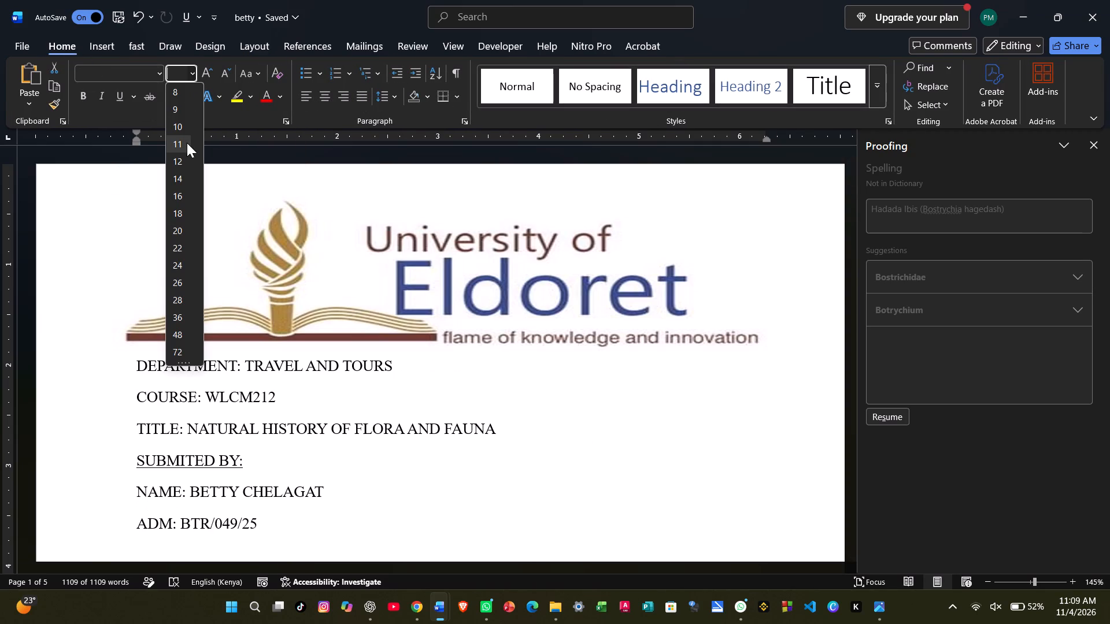
pyautogui.click(187, 143)
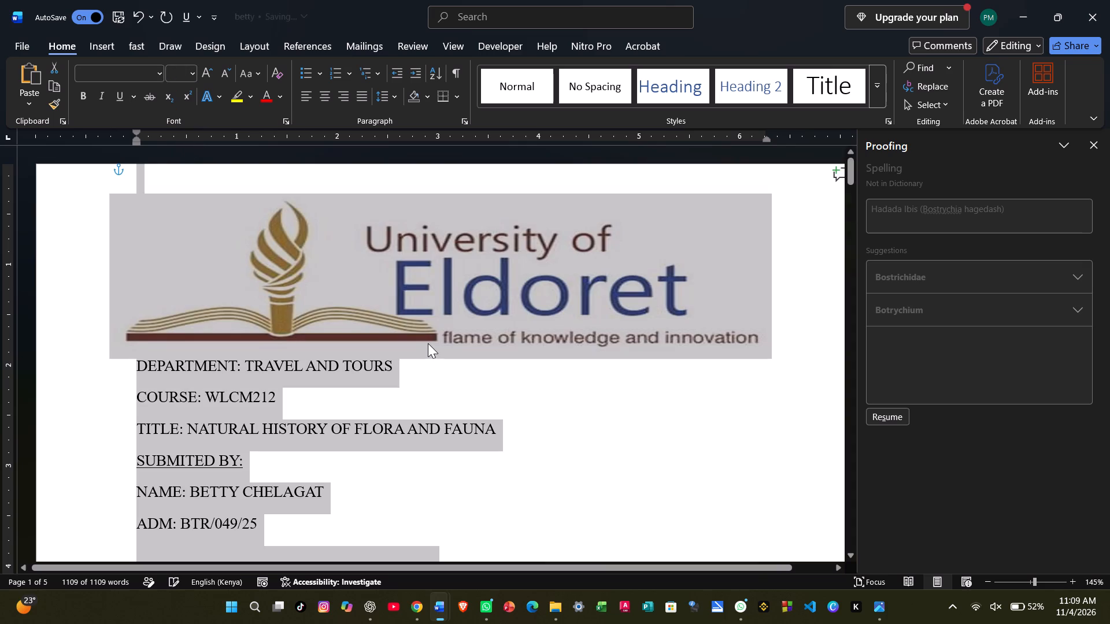
pyautogui.click(428, 344)
# Review the resized report down to the Conclusion and REFERENCES, checking how the text spreads over the pages.
pyautogui.scroll(-4, 321, 388)
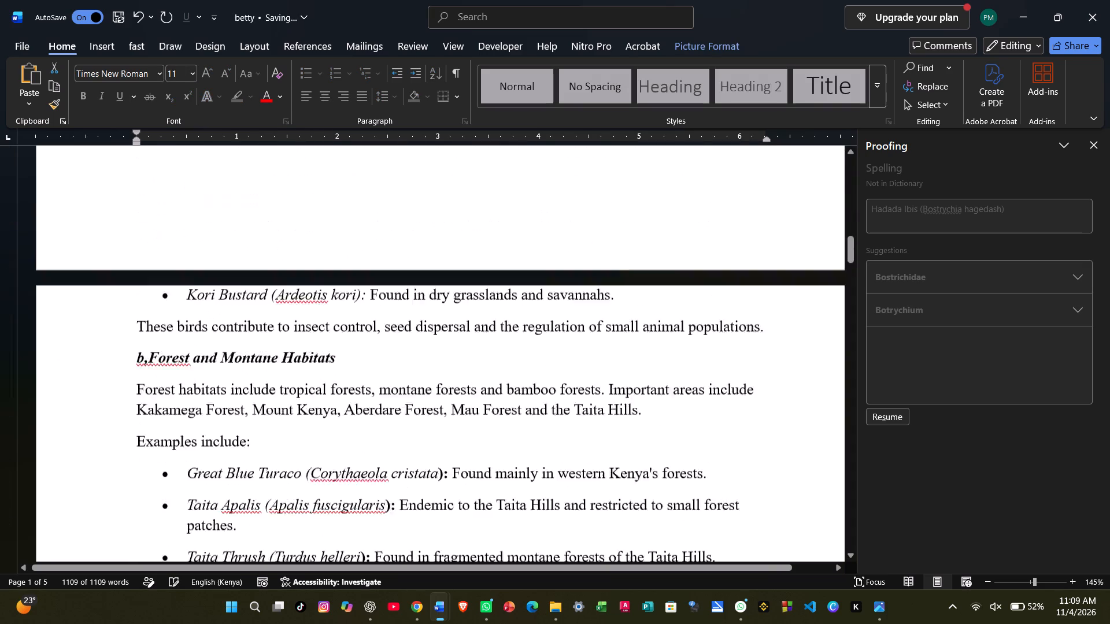
pyautogui.scroll(-6, 321, 388)
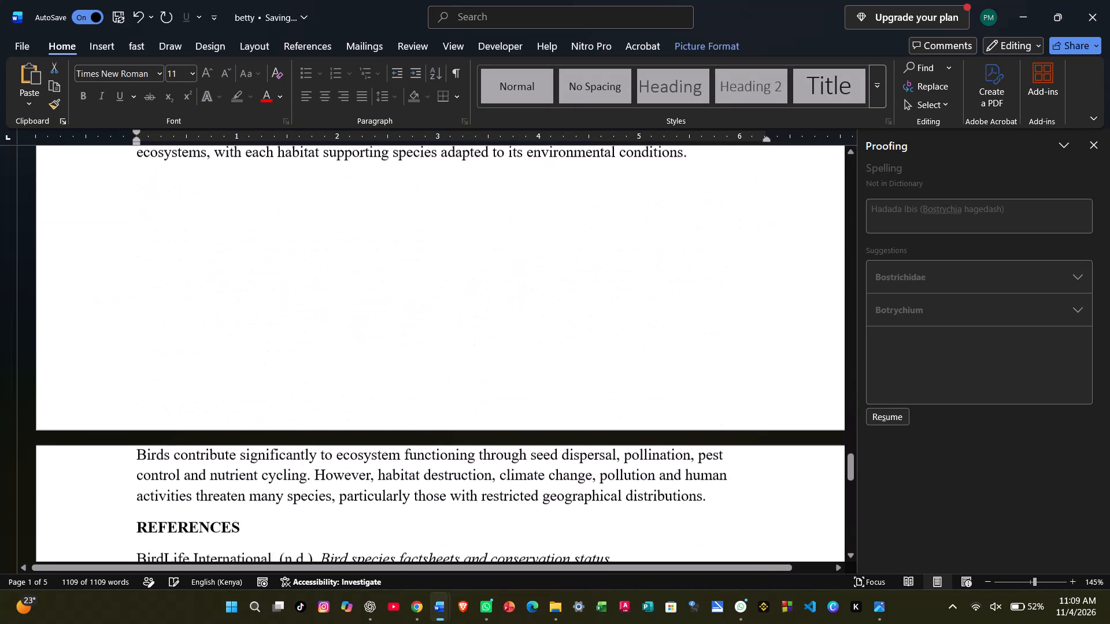
pyautogui.scroll(-4, 321, 388)
pyautogui.scroll(5, 321, 388)
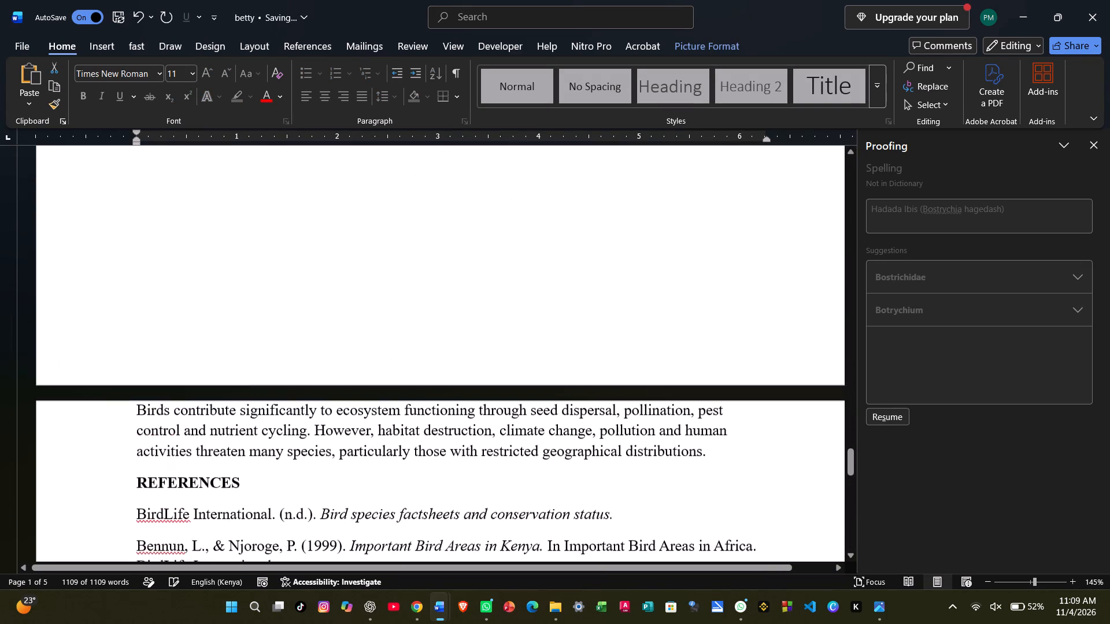
pyautogui.scroll(1, 321, 388)
pyautogui.scroll(-1, 321, 388)
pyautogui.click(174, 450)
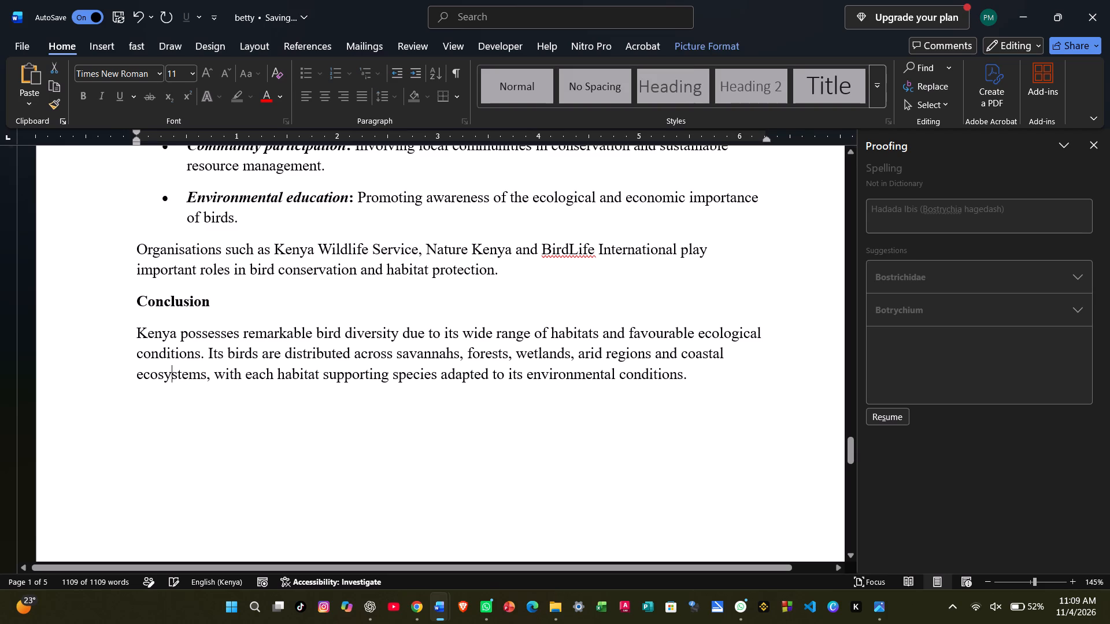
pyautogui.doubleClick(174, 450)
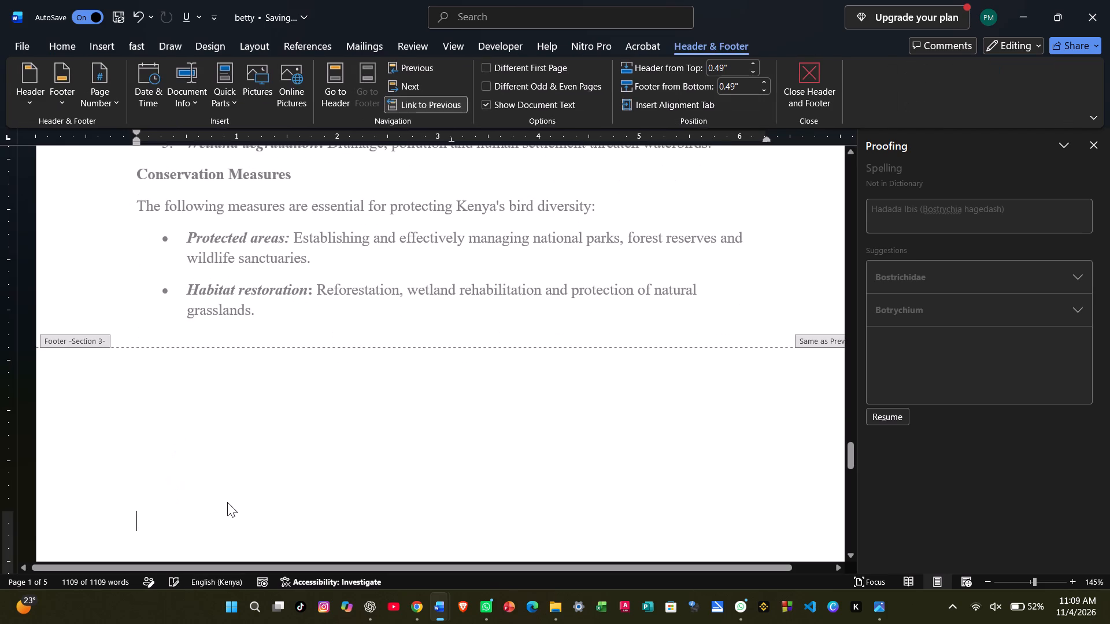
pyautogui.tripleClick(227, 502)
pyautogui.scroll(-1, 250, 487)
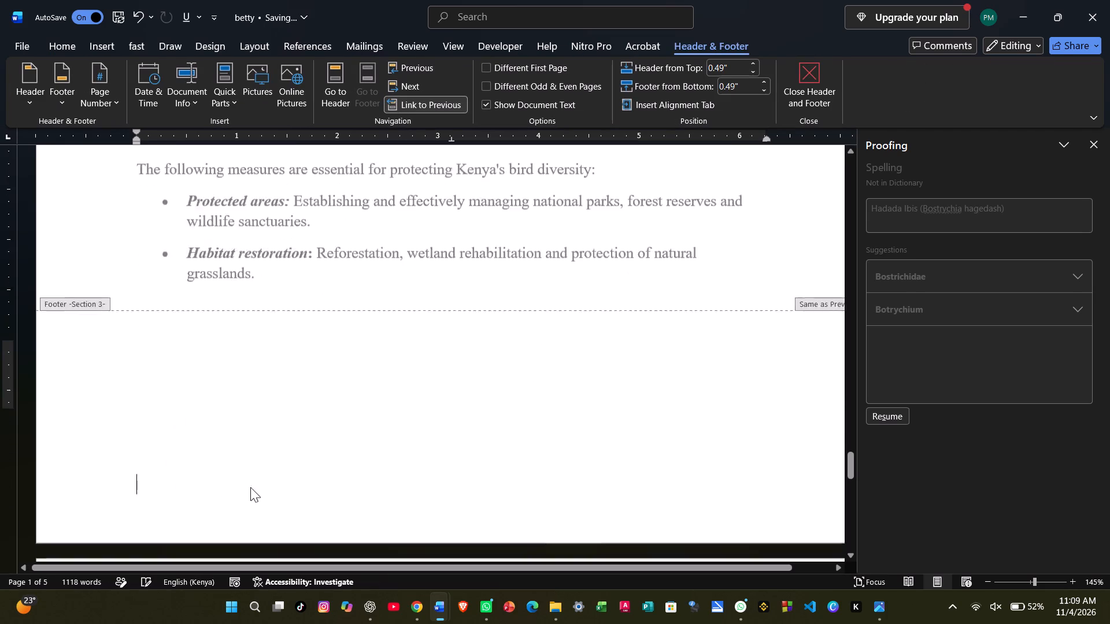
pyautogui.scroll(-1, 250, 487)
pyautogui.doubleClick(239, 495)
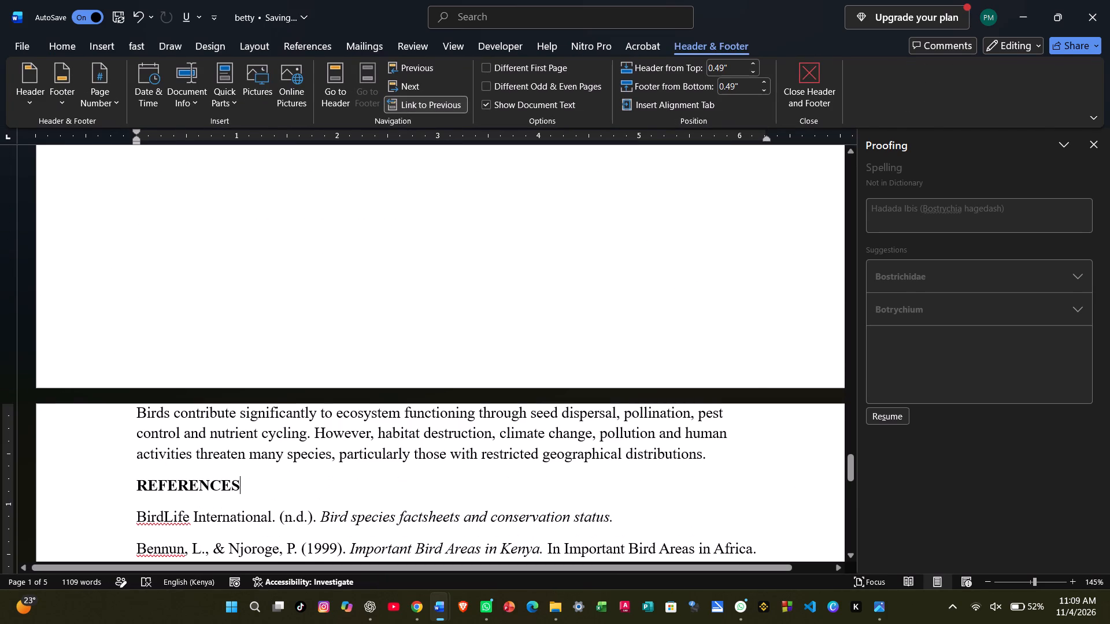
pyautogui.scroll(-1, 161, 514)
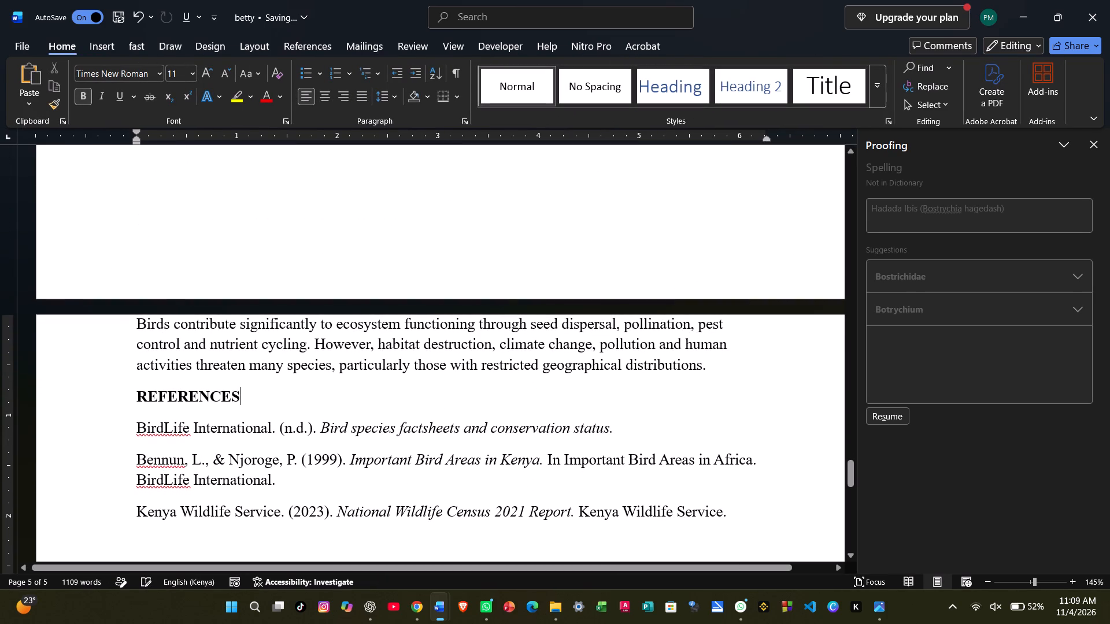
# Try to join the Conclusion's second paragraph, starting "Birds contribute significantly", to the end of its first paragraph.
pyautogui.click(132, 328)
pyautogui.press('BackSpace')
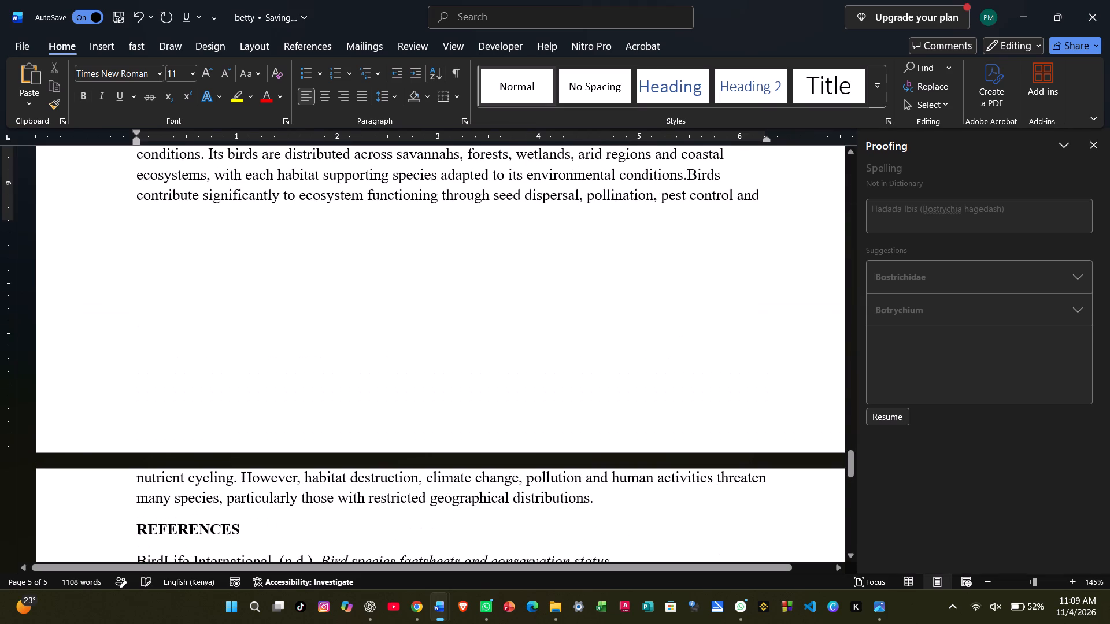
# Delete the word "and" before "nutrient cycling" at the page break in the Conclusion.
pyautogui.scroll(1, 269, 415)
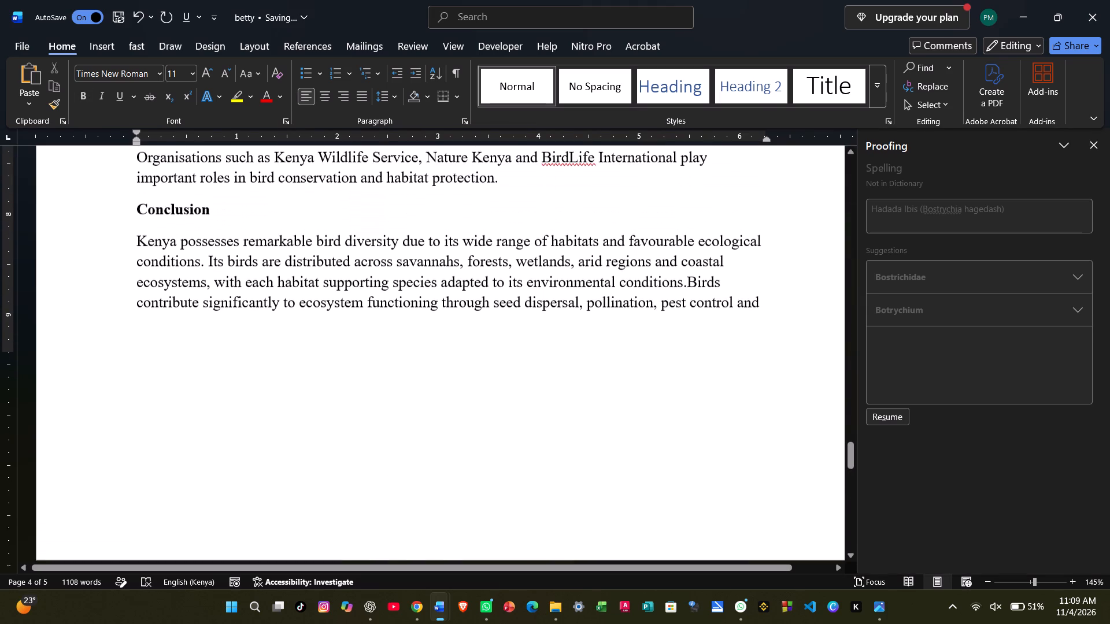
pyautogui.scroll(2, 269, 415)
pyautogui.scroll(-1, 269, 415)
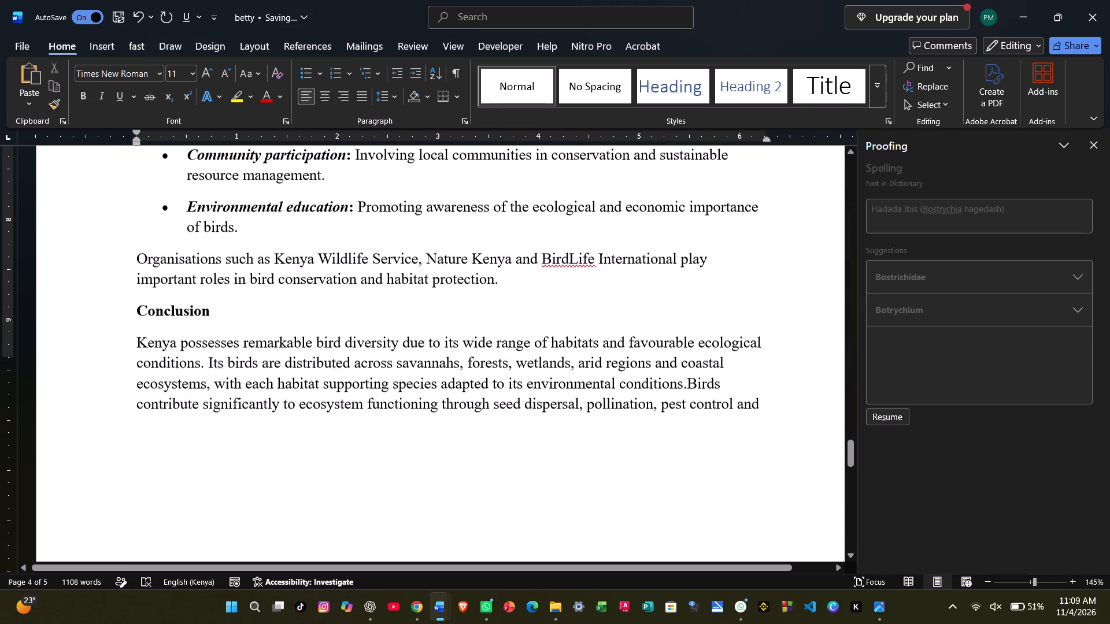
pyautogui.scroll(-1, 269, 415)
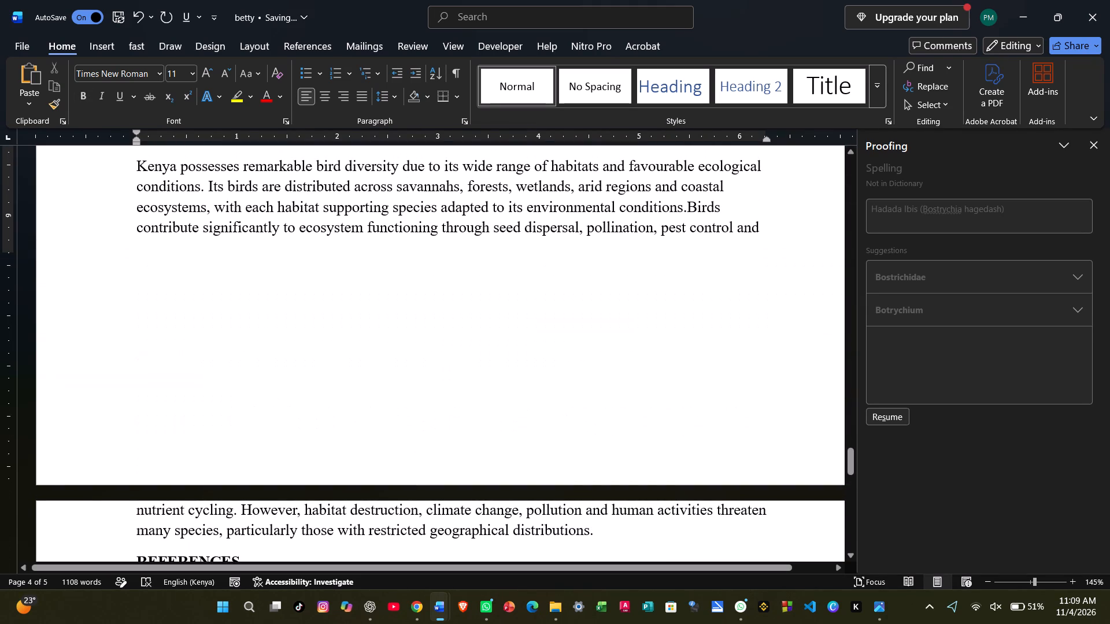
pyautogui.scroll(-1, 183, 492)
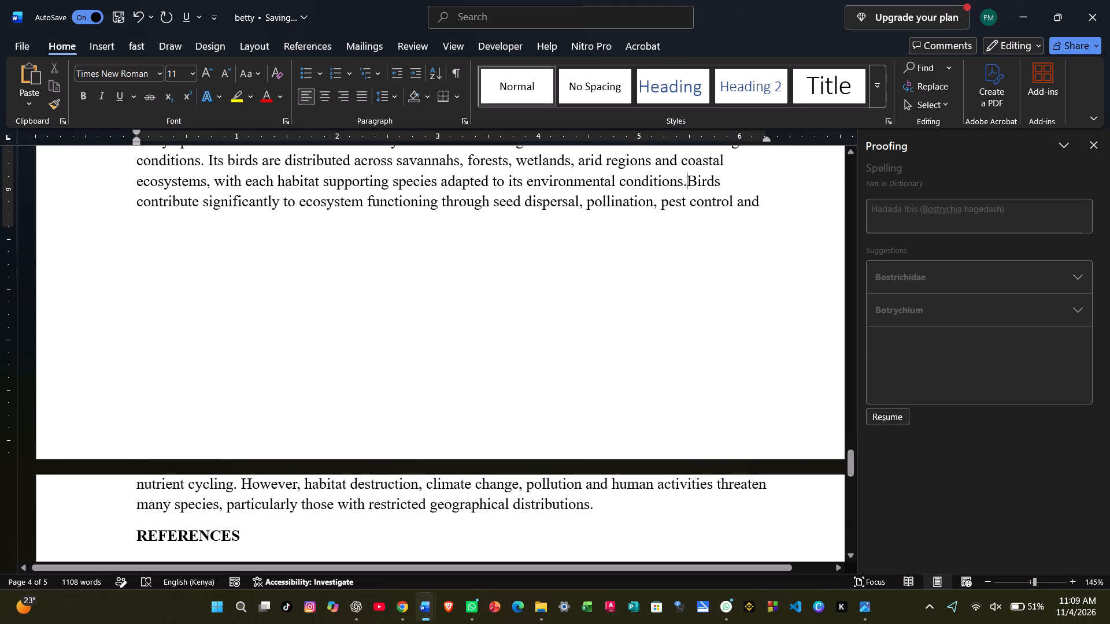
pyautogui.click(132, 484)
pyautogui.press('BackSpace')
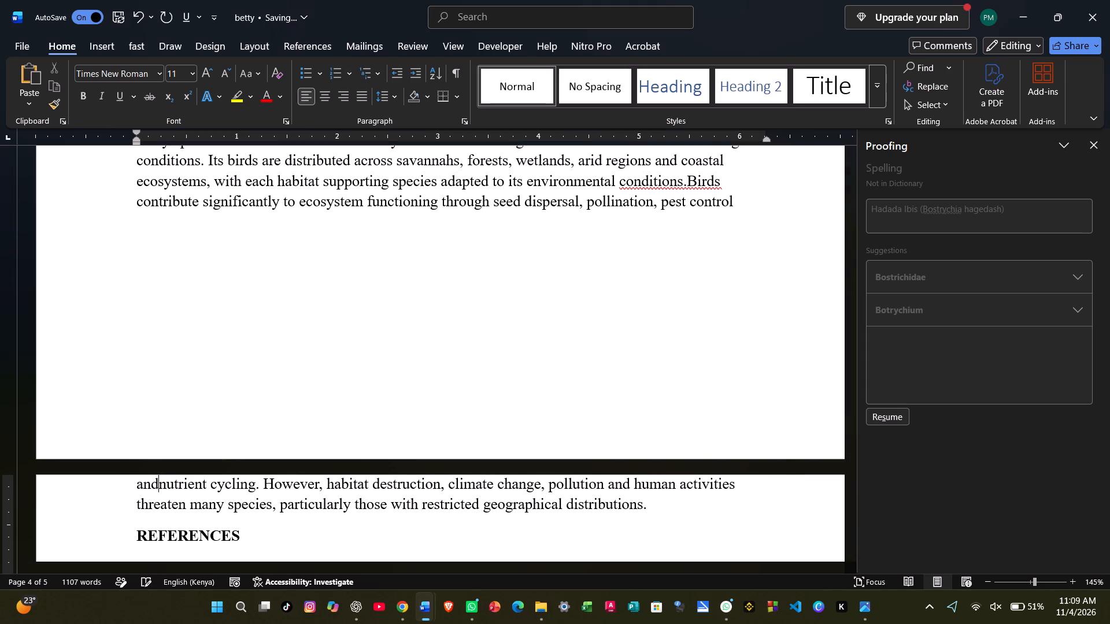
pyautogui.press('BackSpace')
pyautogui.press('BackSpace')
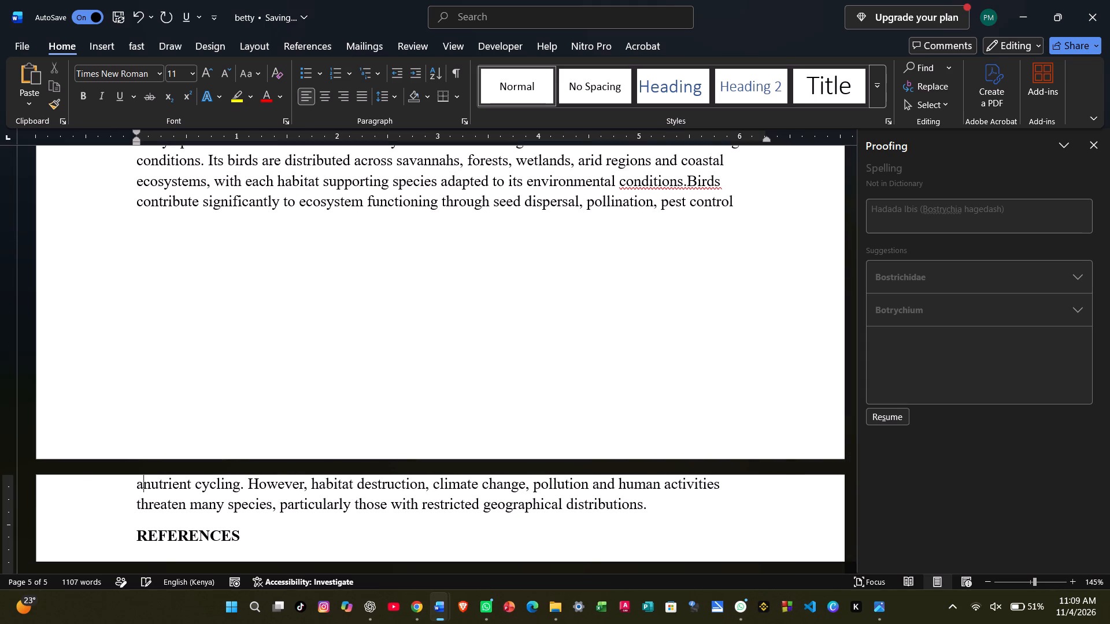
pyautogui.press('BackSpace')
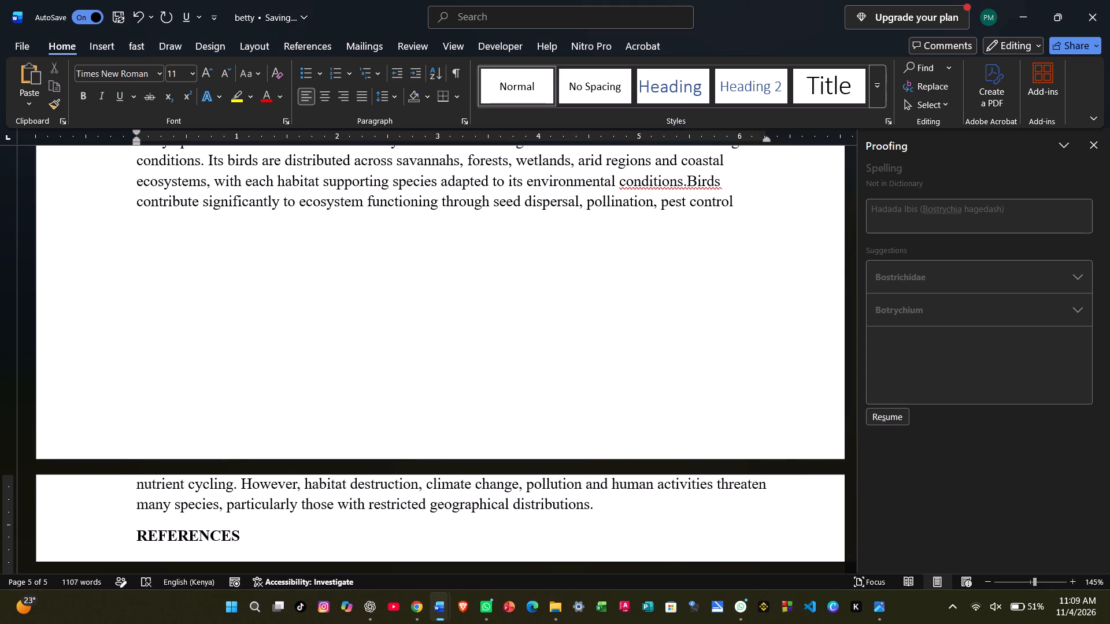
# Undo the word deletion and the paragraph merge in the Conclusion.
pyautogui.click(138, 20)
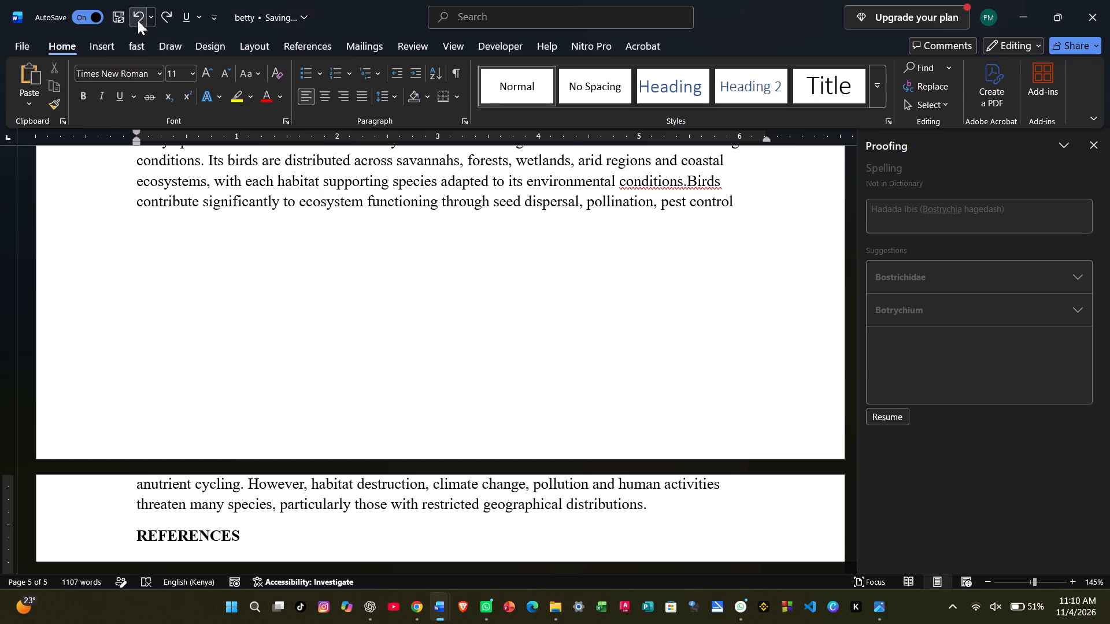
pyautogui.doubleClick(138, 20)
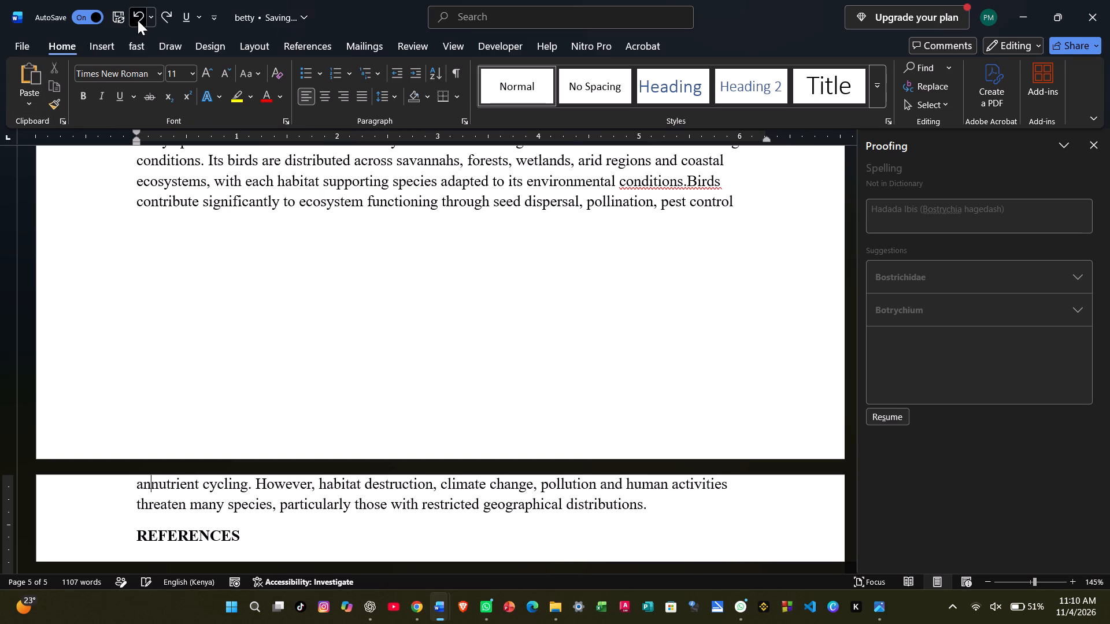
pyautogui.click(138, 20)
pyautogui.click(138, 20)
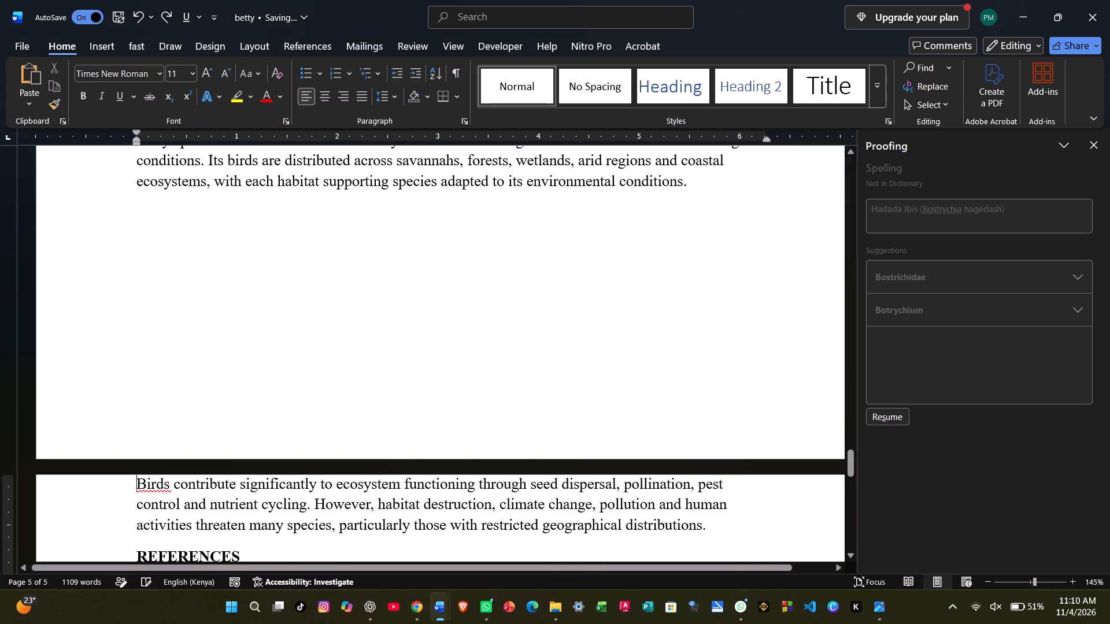
# Examine the page breaks and unused space around REFERENCES, the Conclusion and the endangered species and habitat sections.
pyautogui.scroll(-11, 317, 450)
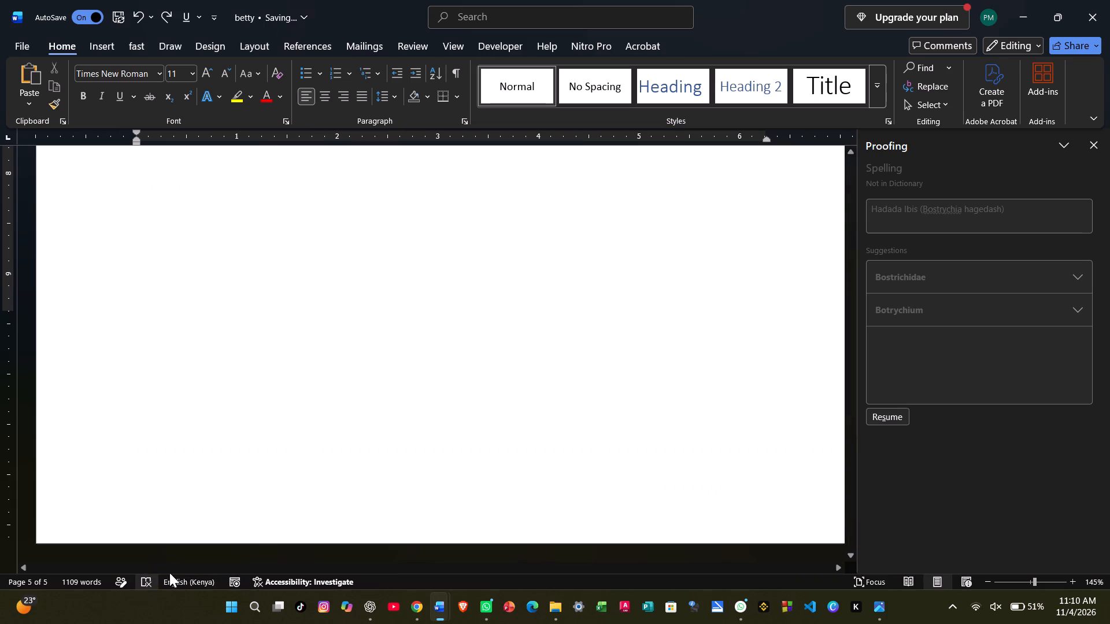
pyautogui.scroll(1, 250, 439)
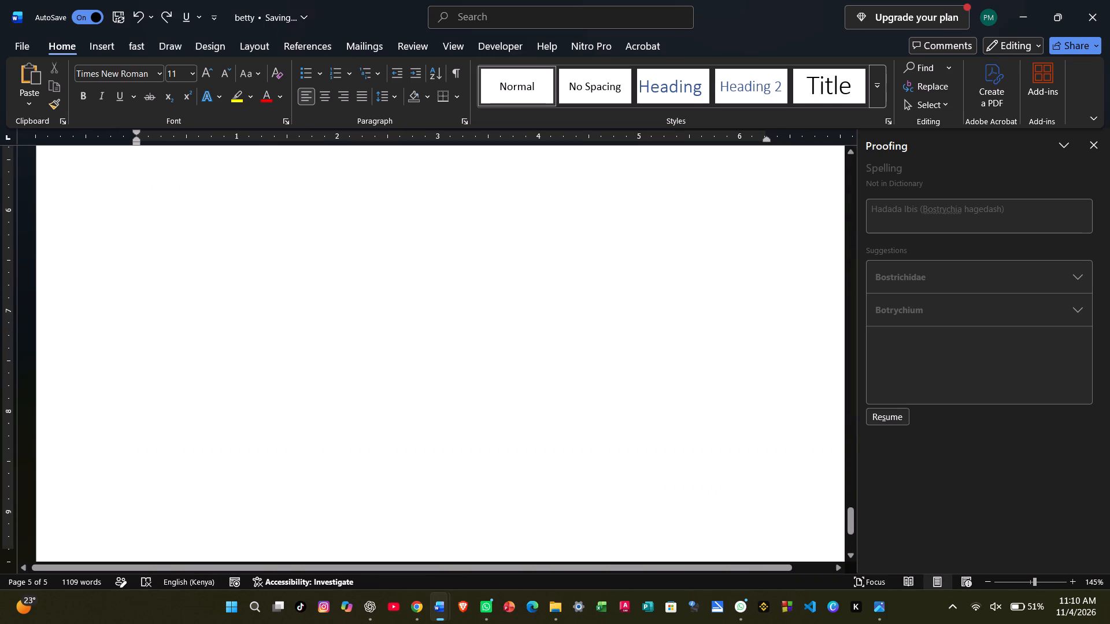
pyautogui.scroll(5, 250, 439)
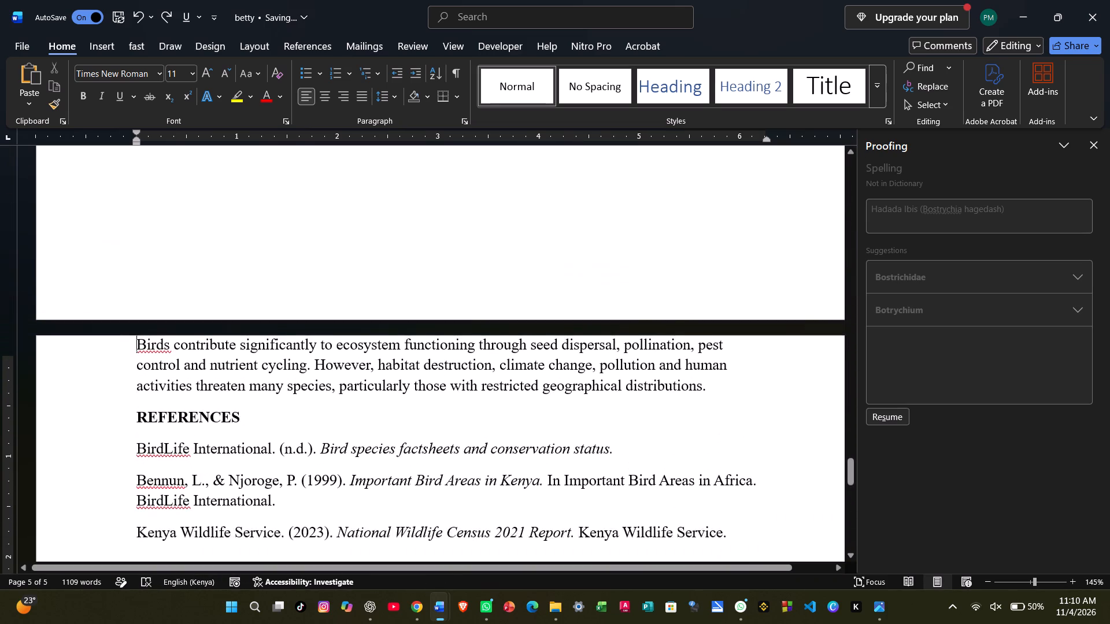
pyautogui.scroll(1, 250, 439)
pyautogui.click(253, 399)
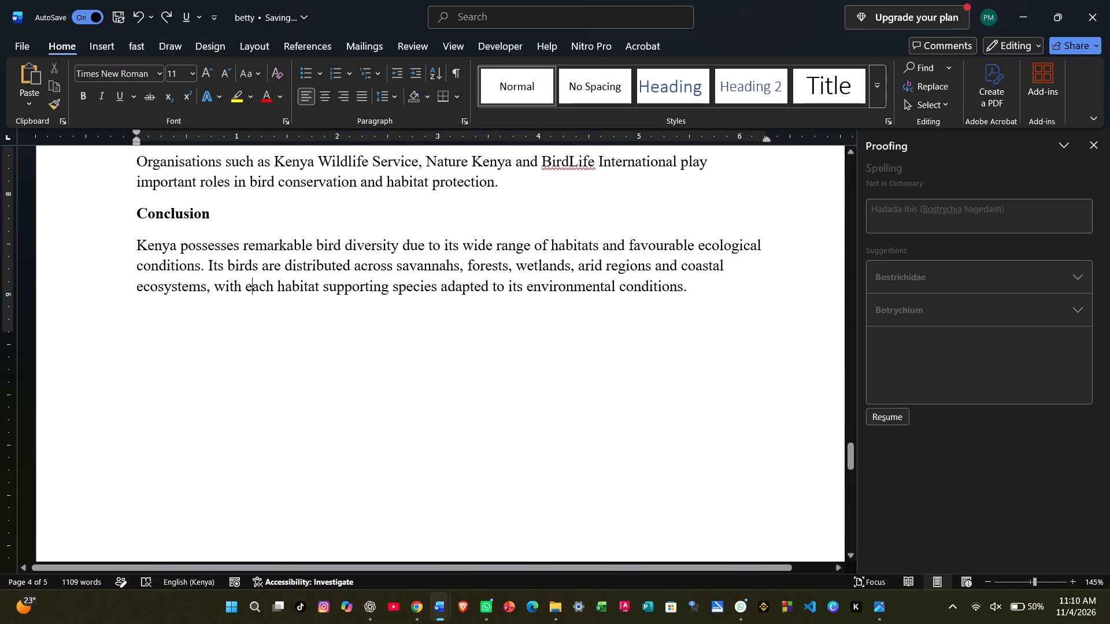
pyautogui.scroll(1, 352, 416)
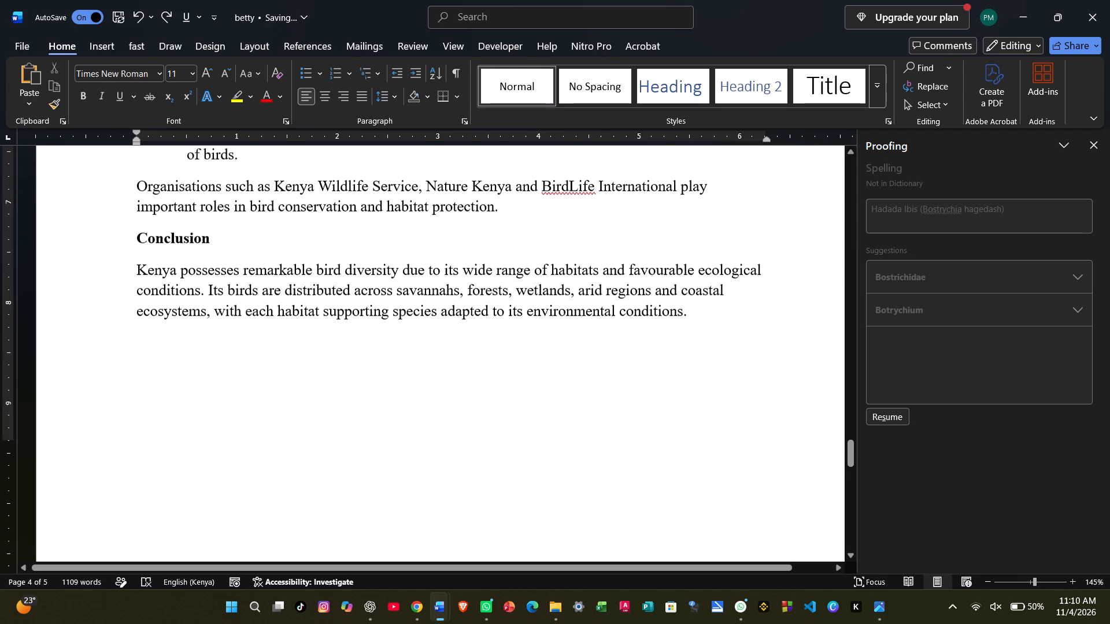
pyautogui.scroll(3, 352, 416)
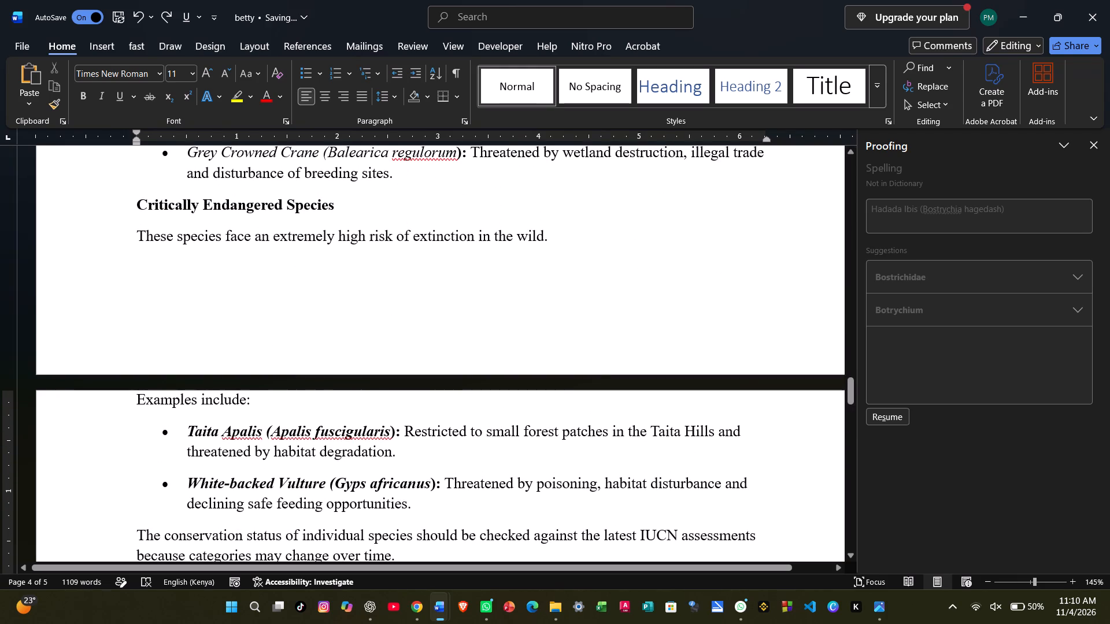
pyautogui.scroll(4, 355, 341)
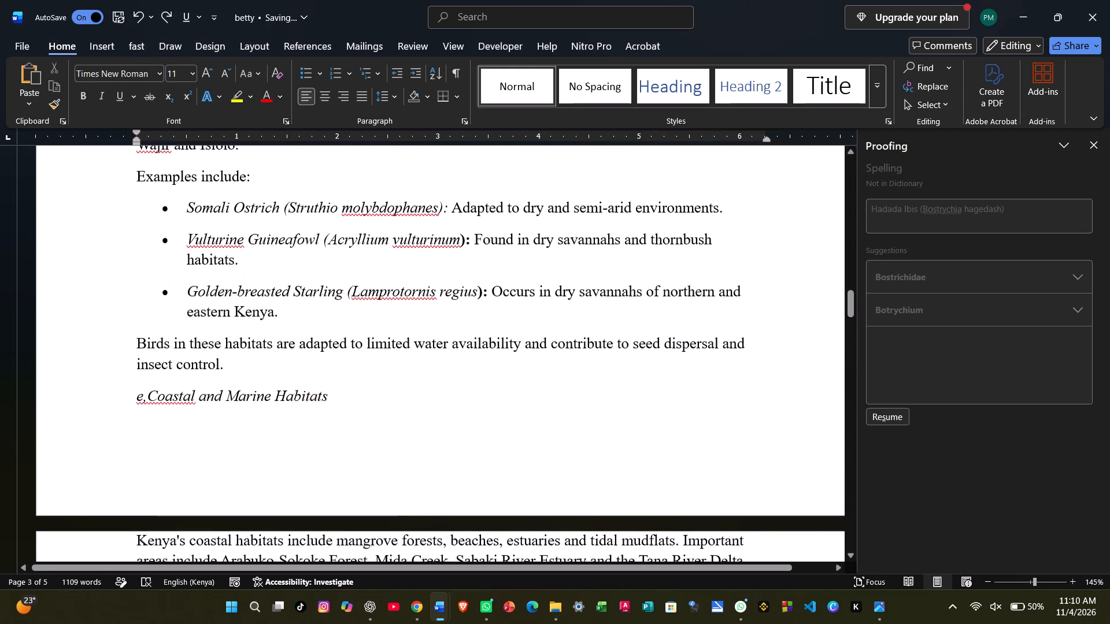
pyautogui.scroll(-12, 355, 341)
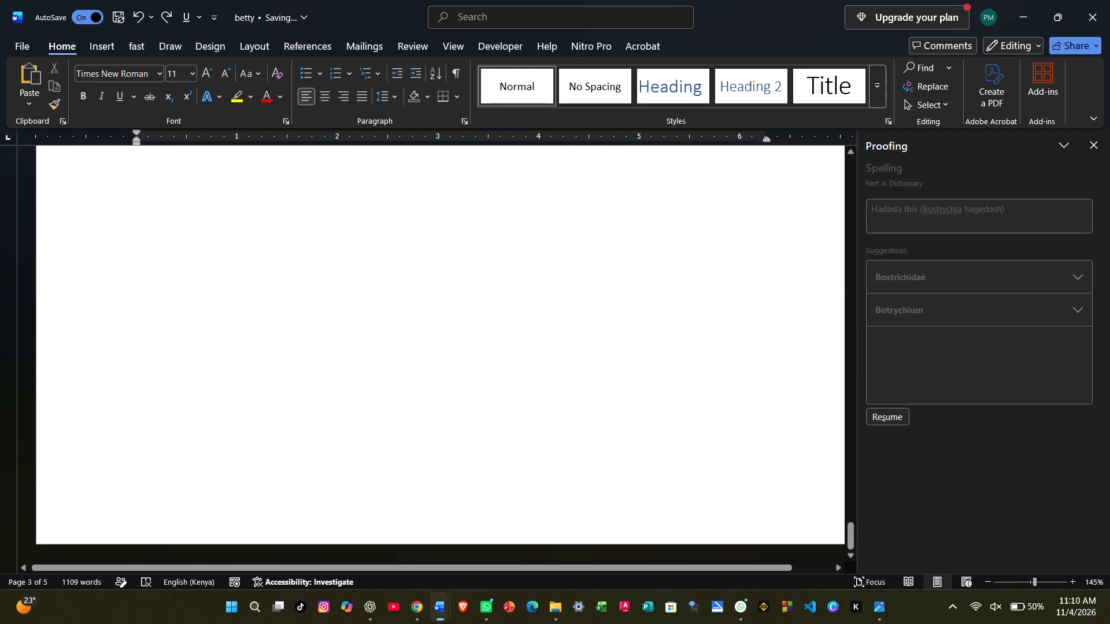
pyautogui.scroll(4, 355, 341)
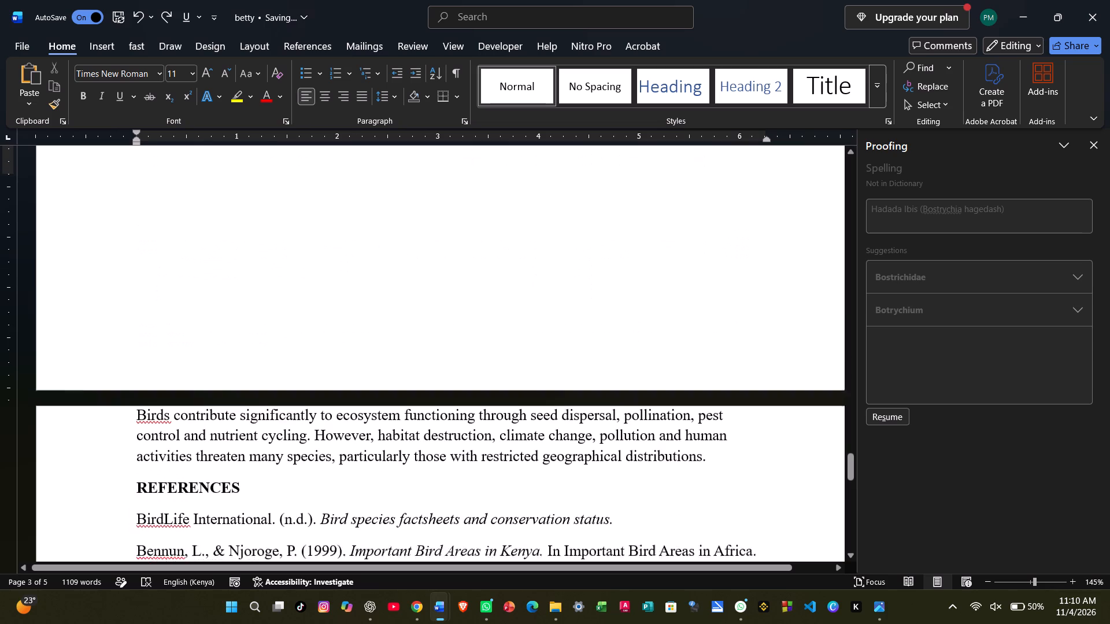
pyautogui.scroll(3, 355, 341)
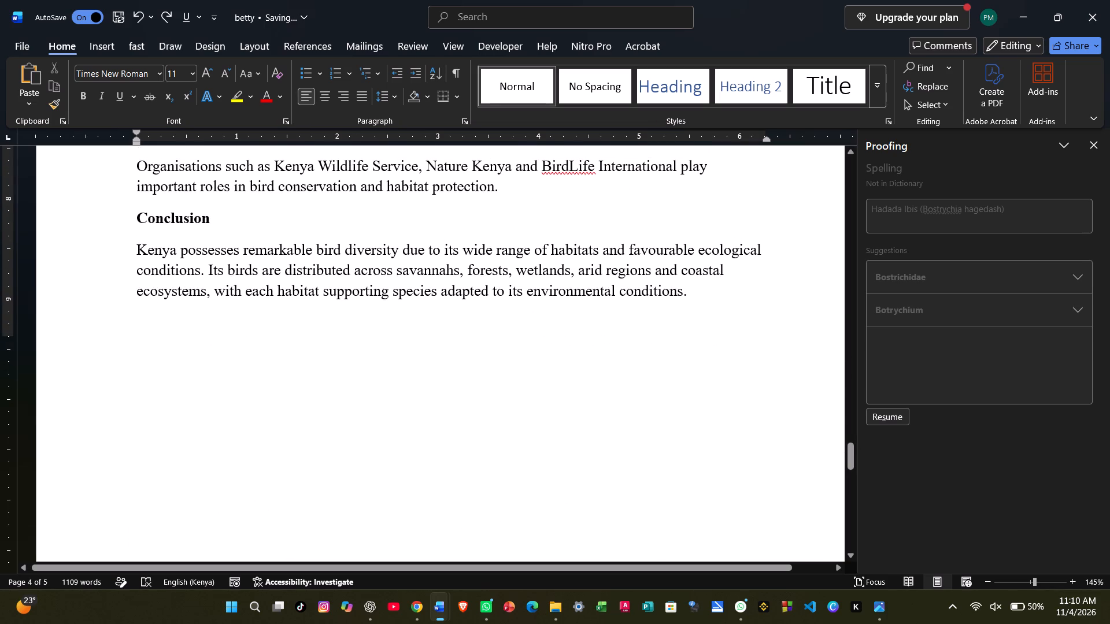
pyautogui.scroll(-1, 260, 493)
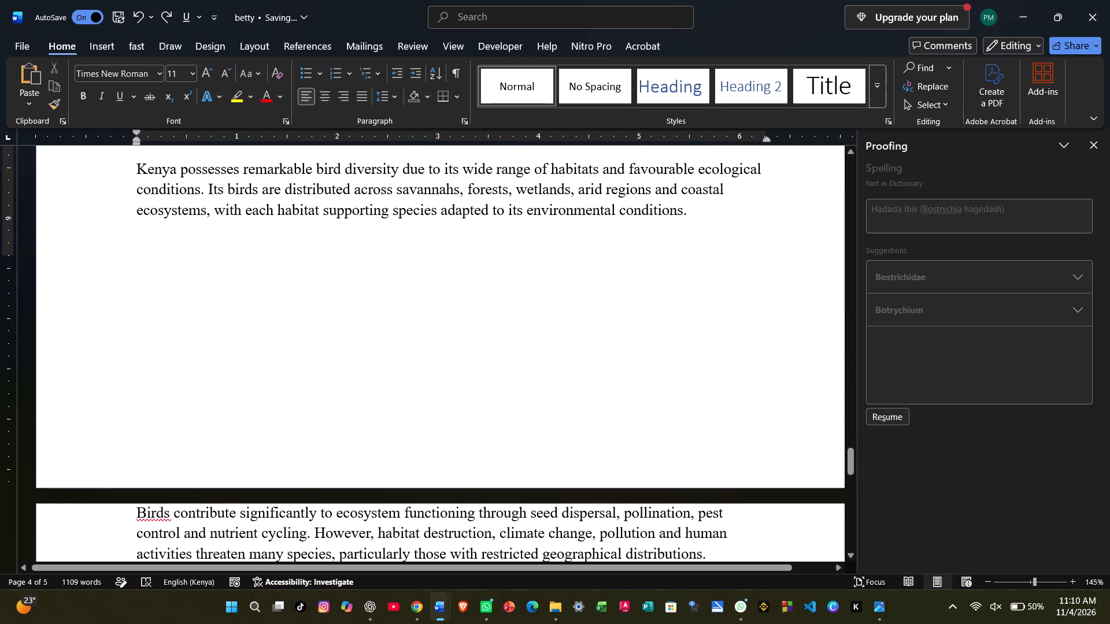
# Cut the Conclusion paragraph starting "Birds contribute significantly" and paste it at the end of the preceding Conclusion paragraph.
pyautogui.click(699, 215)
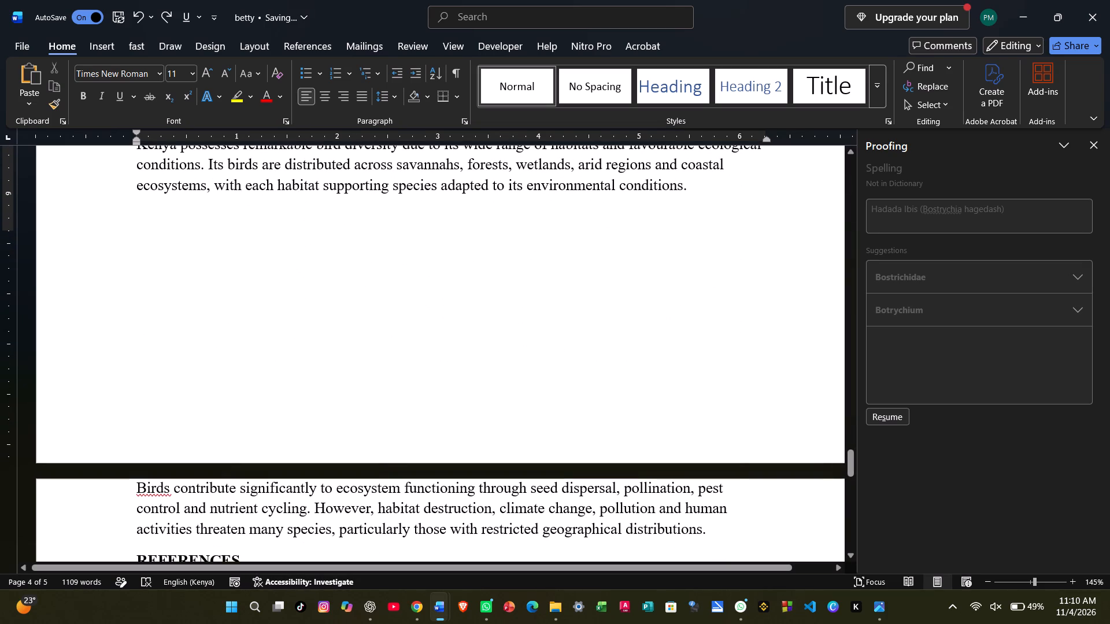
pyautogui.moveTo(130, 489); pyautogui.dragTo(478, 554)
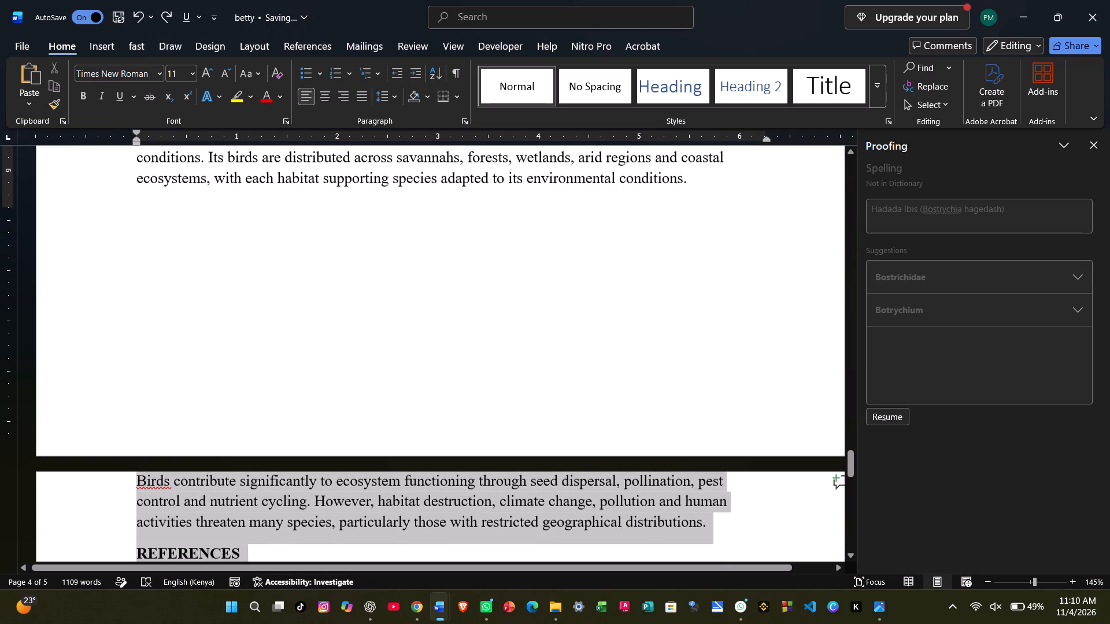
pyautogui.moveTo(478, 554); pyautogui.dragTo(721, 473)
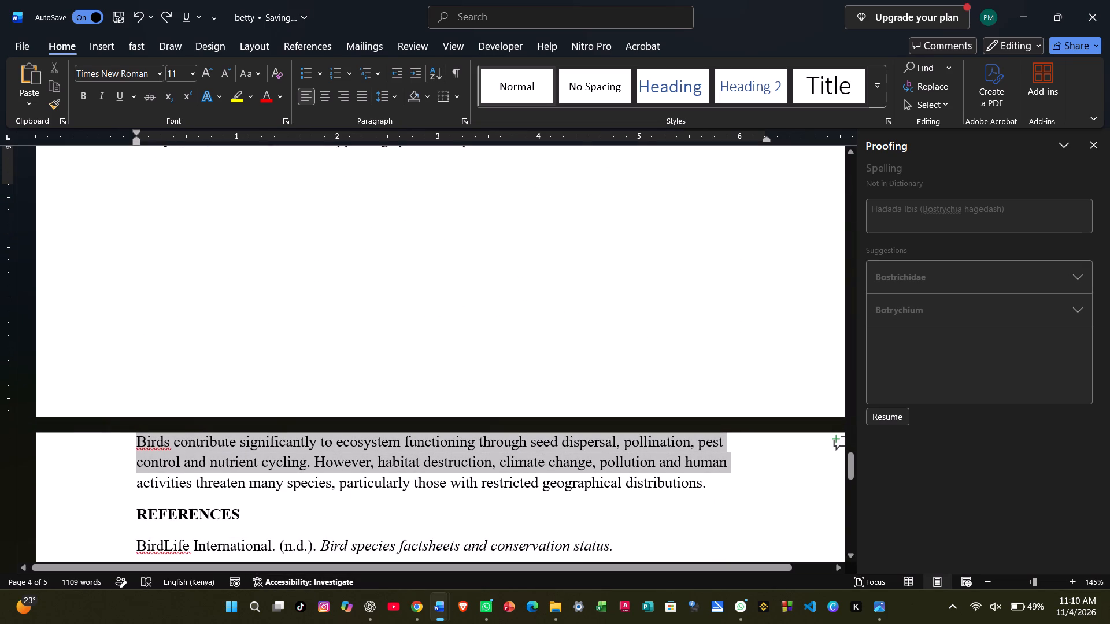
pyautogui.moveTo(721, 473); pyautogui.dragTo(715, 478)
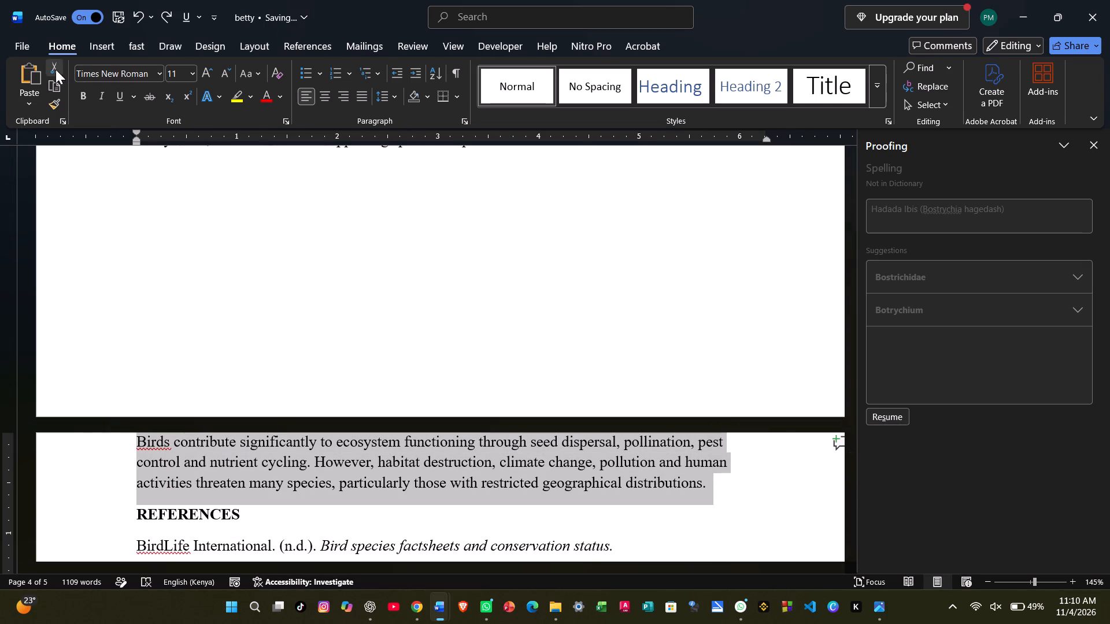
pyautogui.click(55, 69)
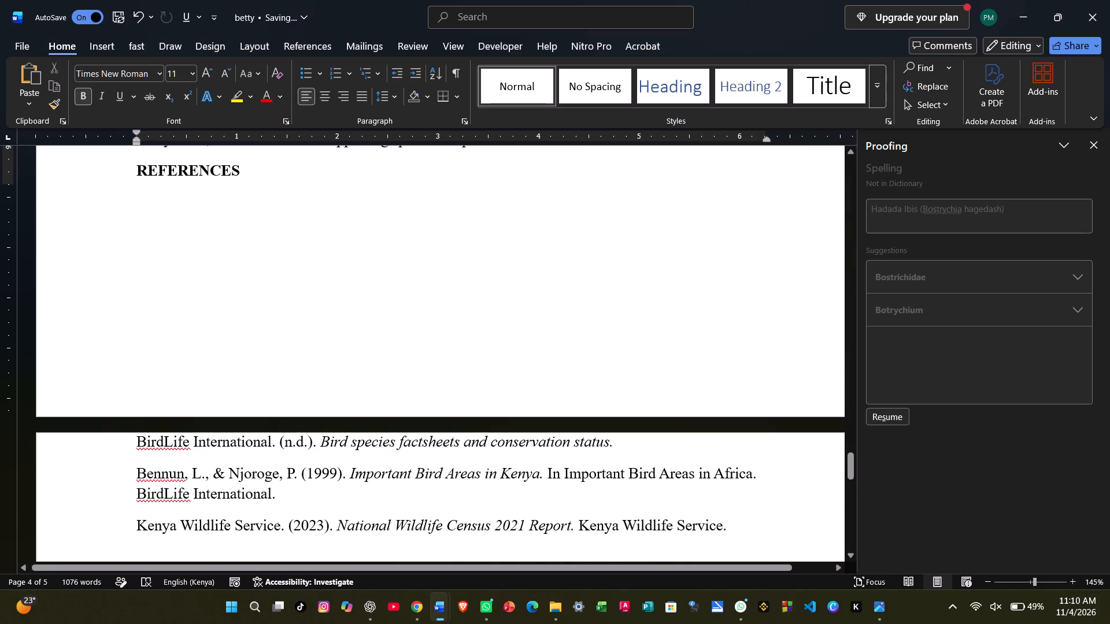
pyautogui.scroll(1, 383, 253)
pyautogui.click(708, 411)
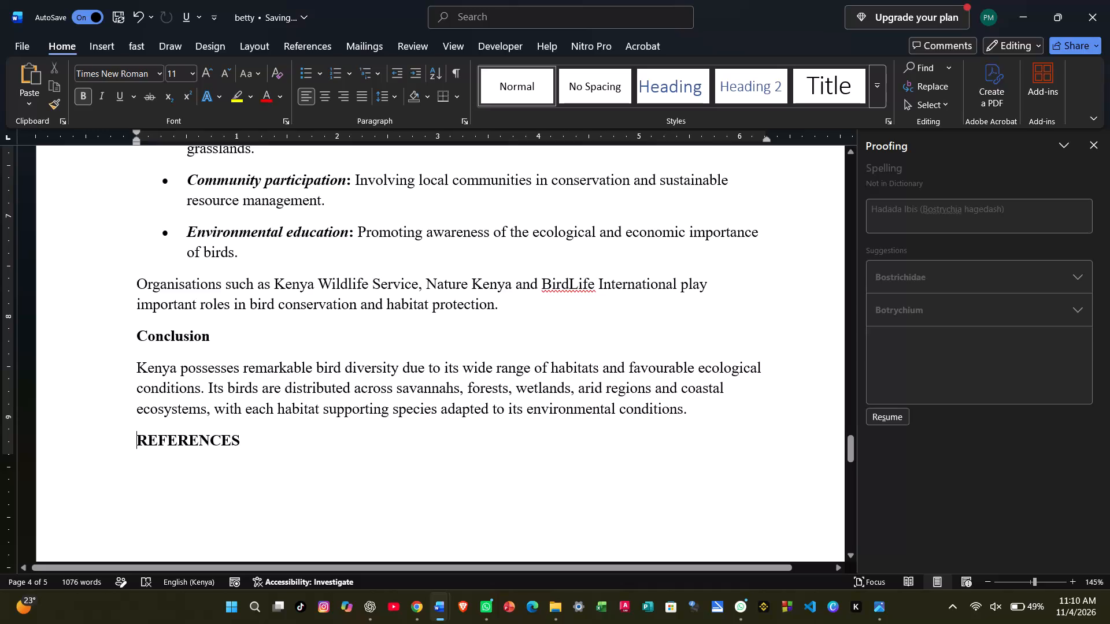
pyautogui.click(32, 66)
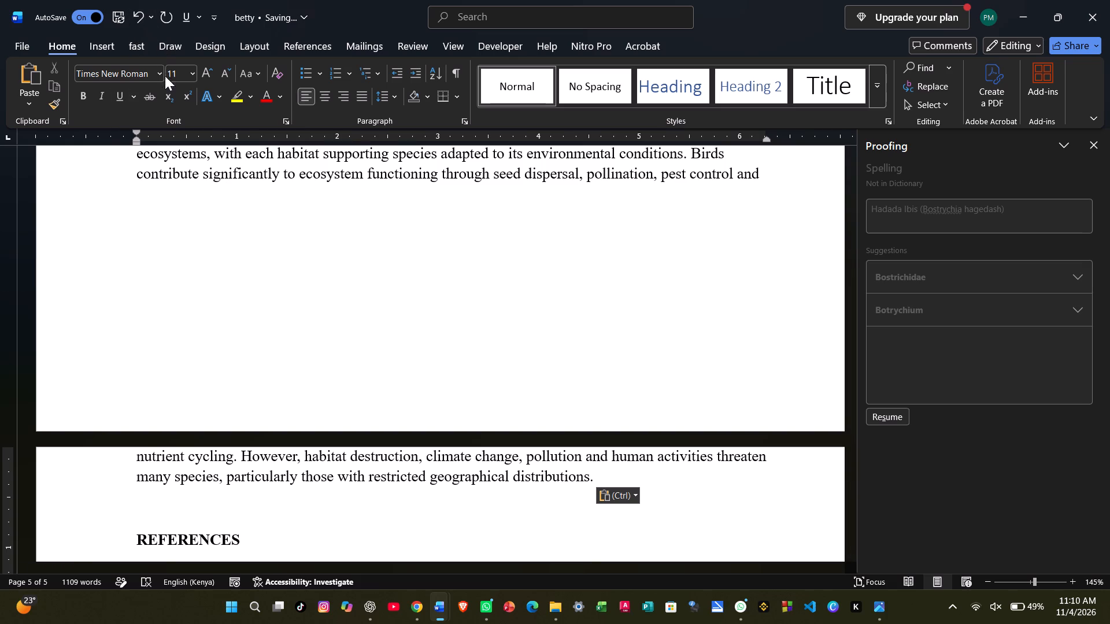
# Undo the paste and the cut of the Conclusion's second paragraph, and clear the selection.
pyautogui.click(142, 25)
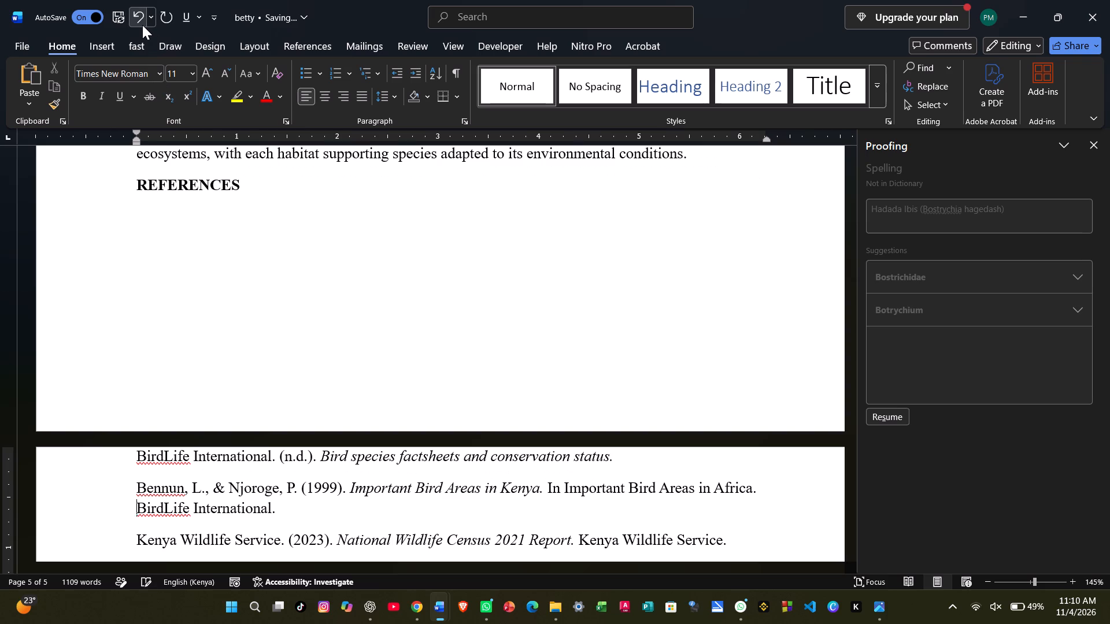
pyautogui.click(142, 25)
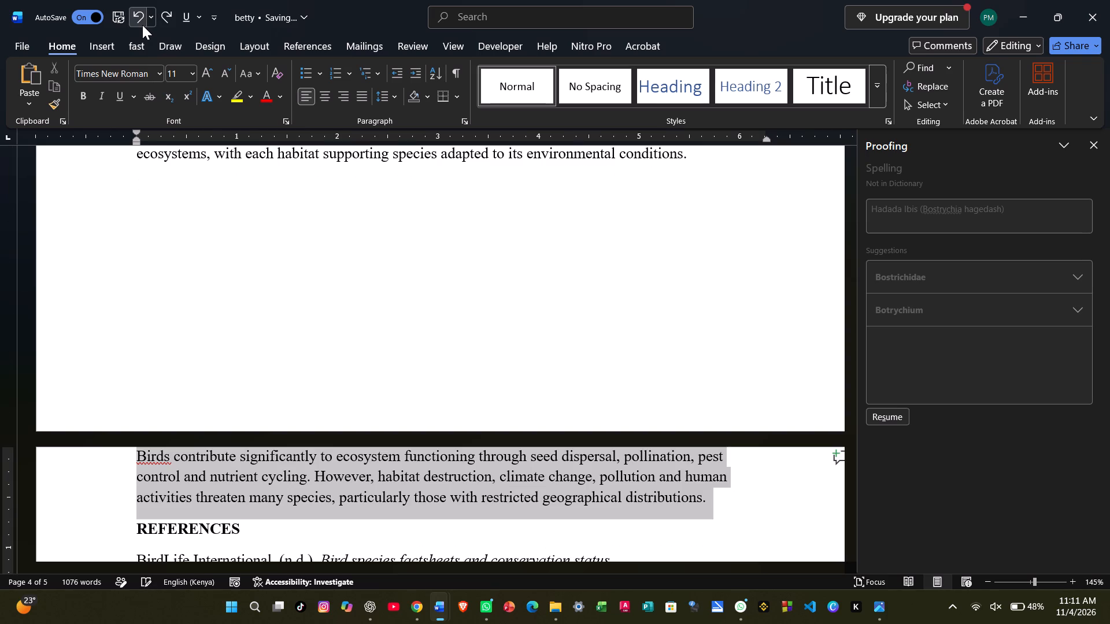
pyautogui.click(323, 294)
# Check the page break between the Conclusion's two paragraphs and the text before and after it.
pyautogui.scroll(1, 323, 294)
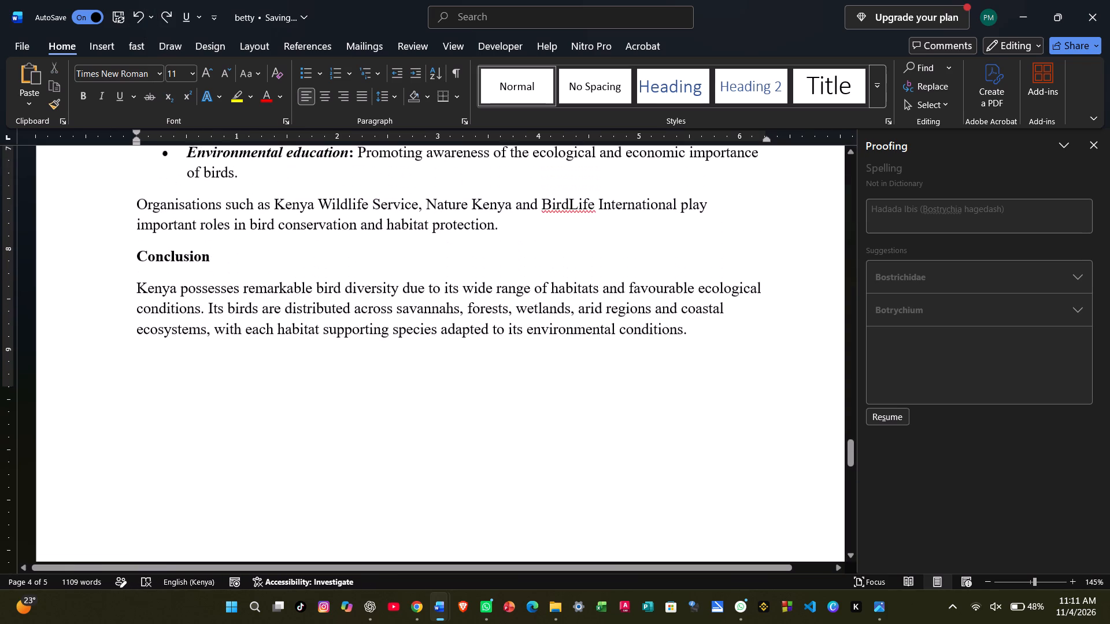
pyautogui.scroll(2, 323, 294)
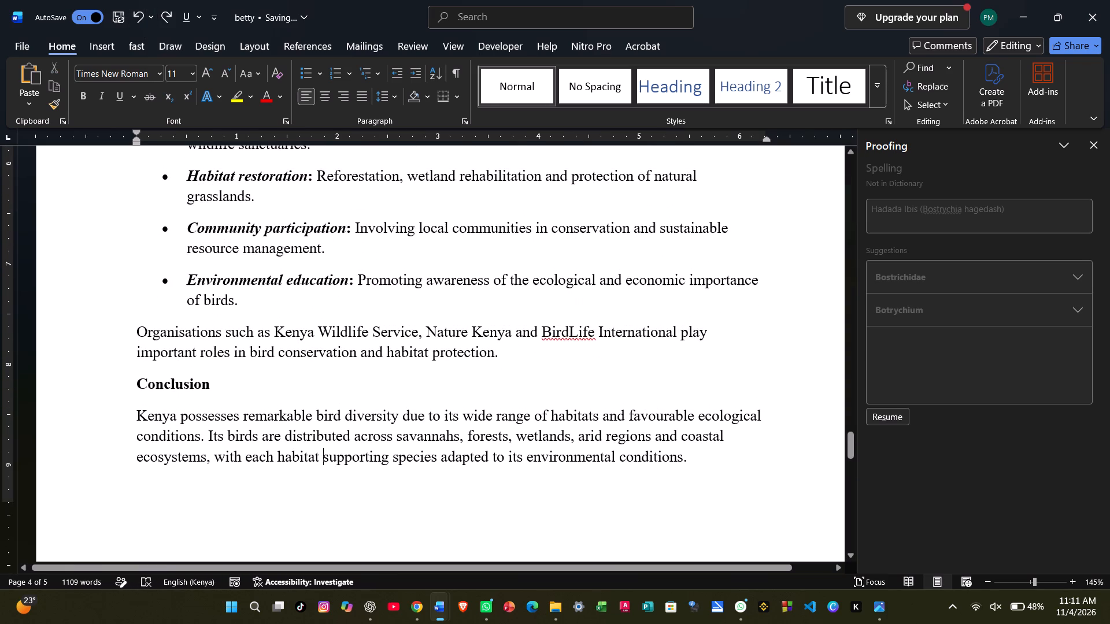
pyautogui.scroll(-1, 251, 347)
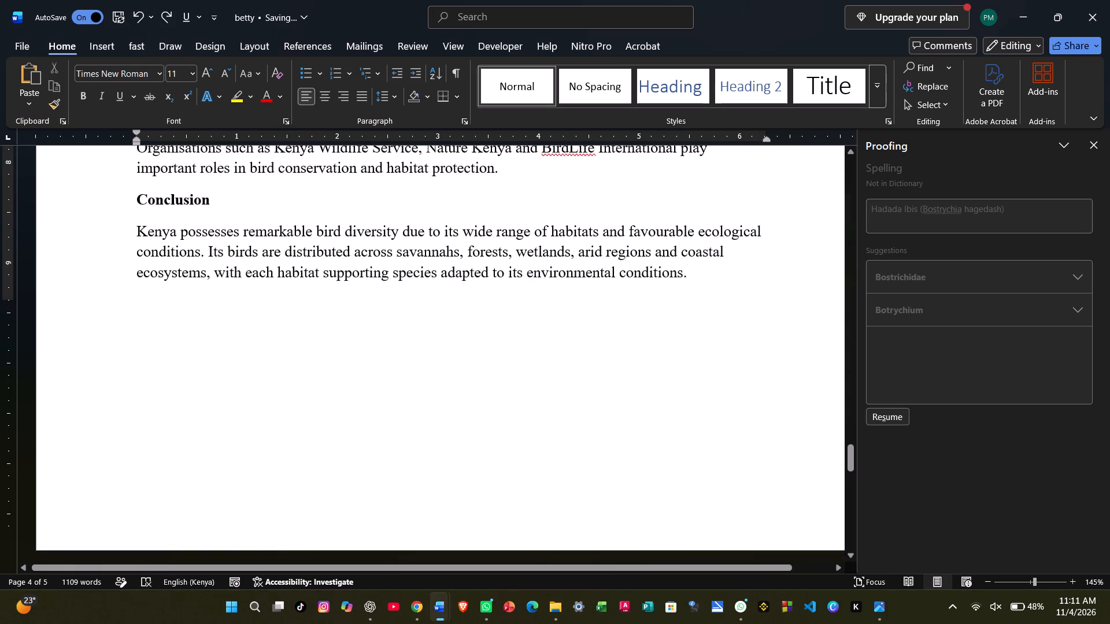
pyautogui.scroll(-3, 251, 347)
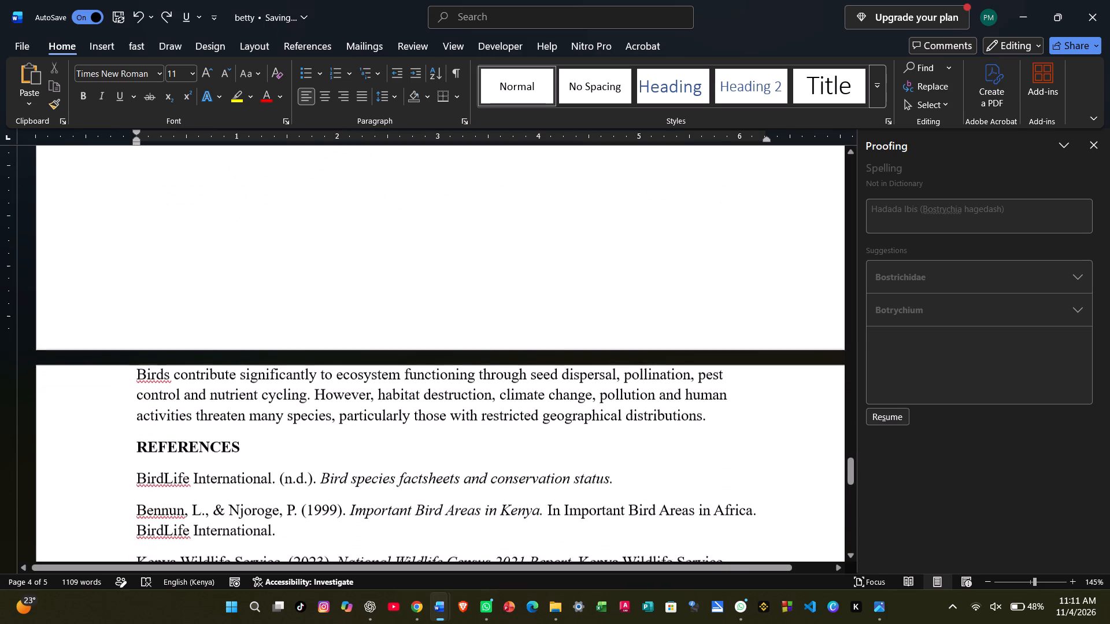
# Check the cover page details and the spacing between the cover block and the report's title and Introduction.
pyautogui.scroll(11, 251, 347)
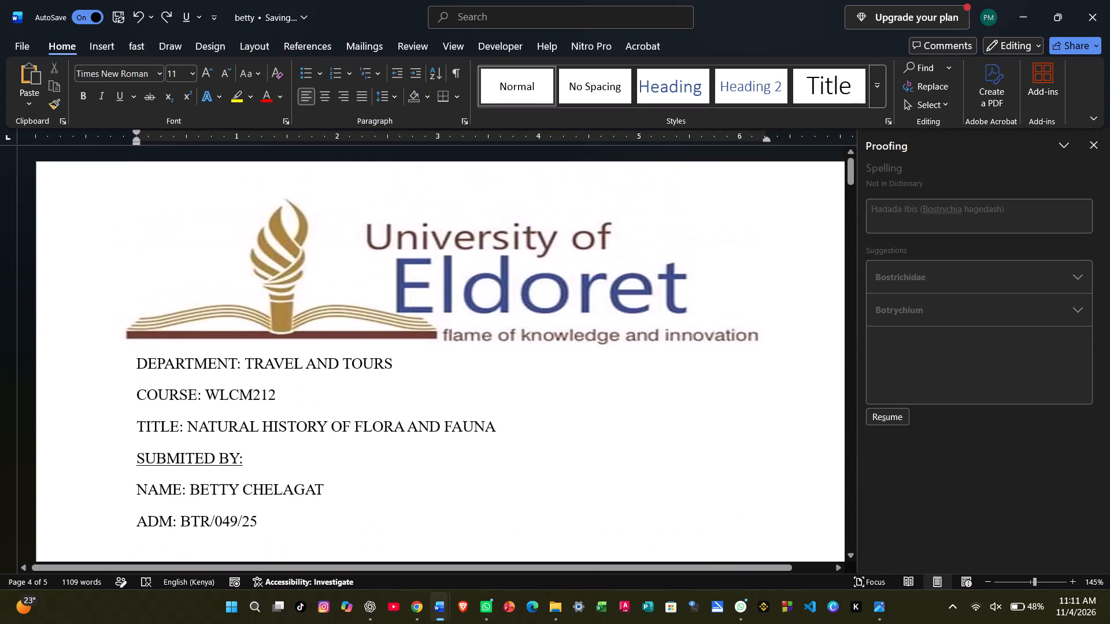
pyautogui.scroll(2, 251, 347)
pyautogui.scroll(-1, 253, 445)
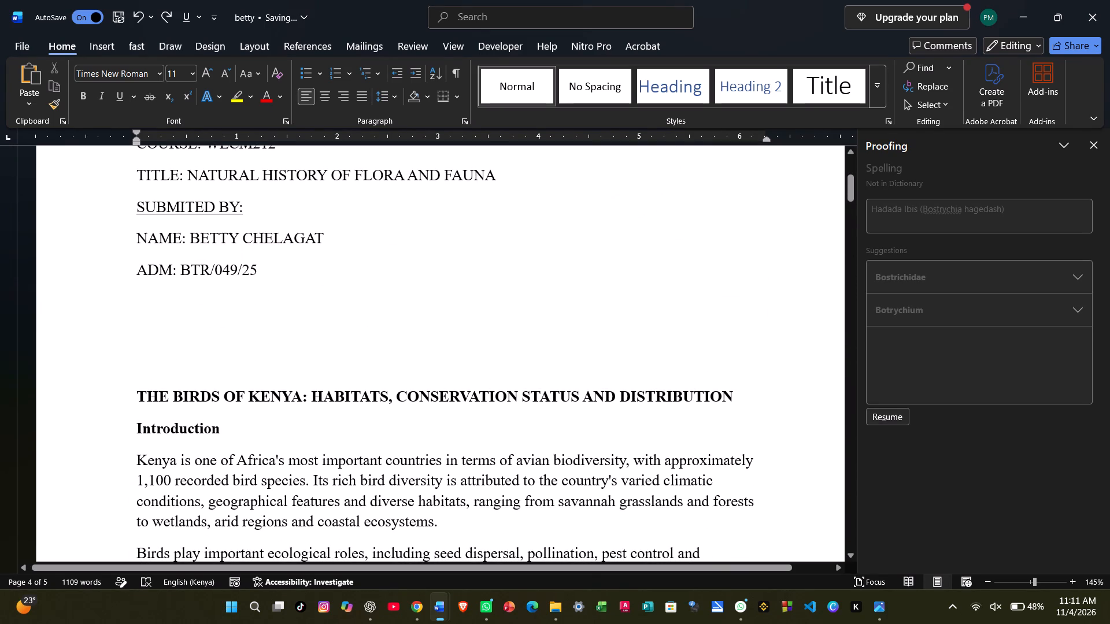
pyautogui.scroll(-1, 253, 445)
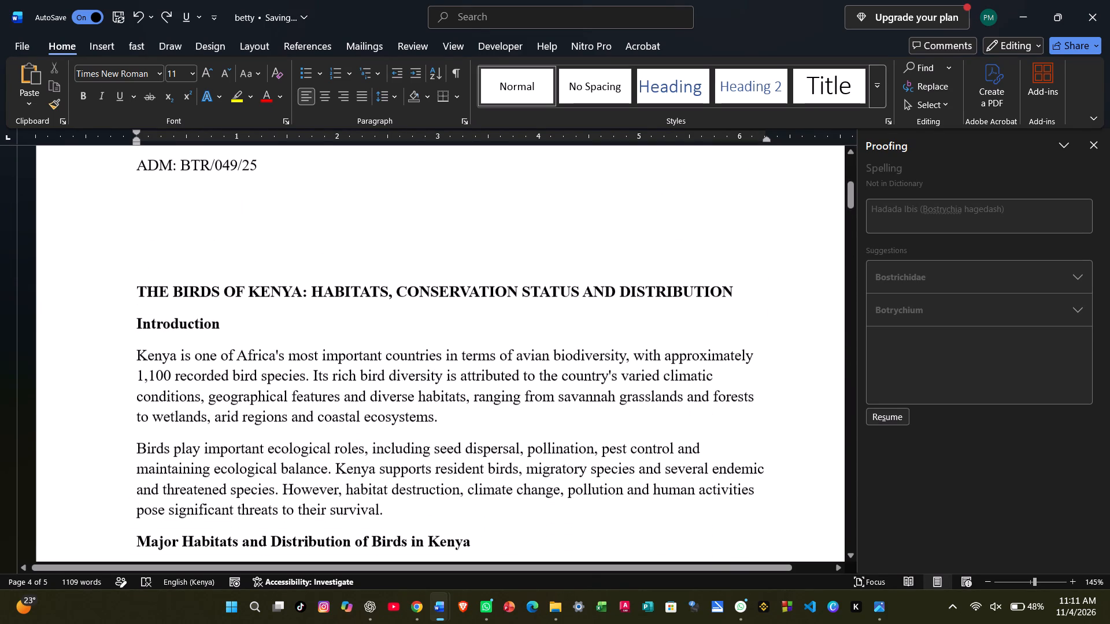
pyautogui.scroll(3, 253, 445)
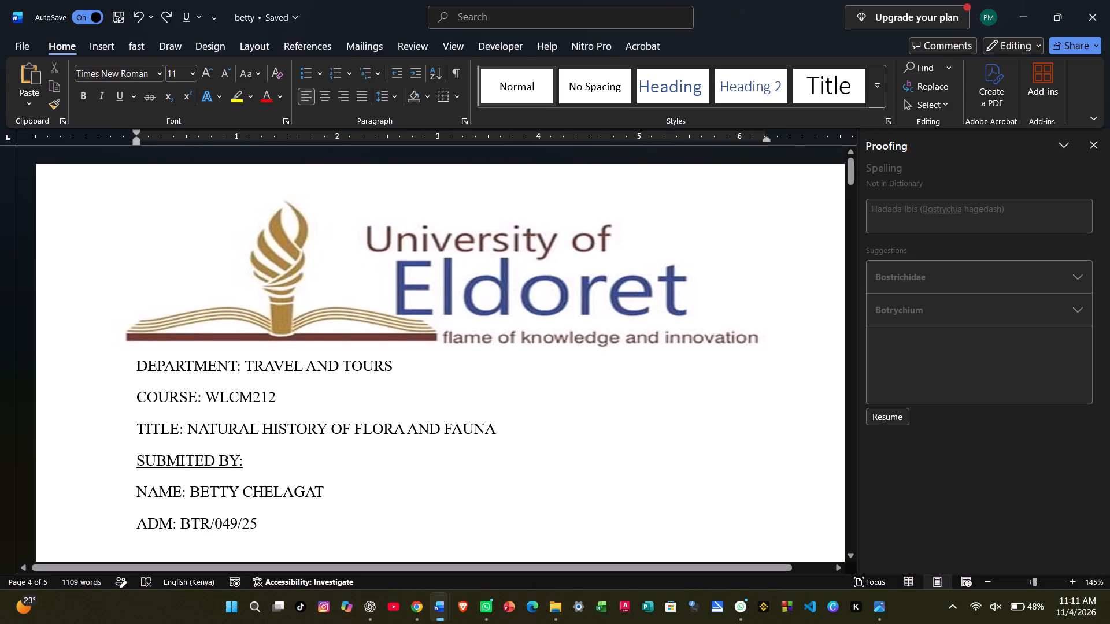
pyautogui.scroll(1, 253, 445)
pyautogui.scroll(3, 581, 344)
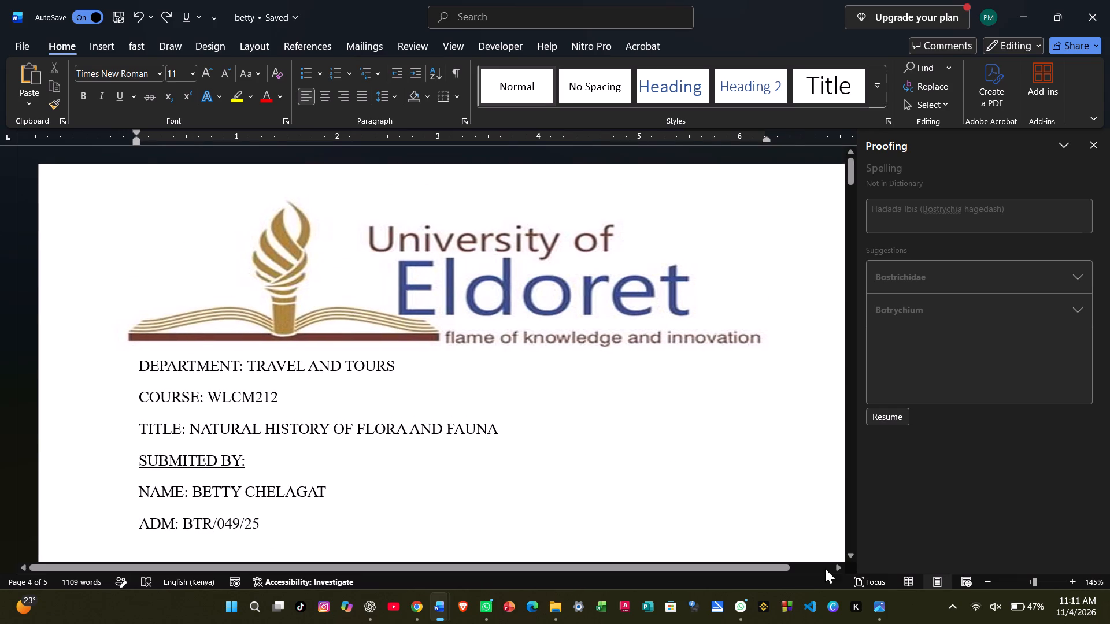
# Read through the report from the cover page to the Vulnerable Species section, checking text flow and page breaks.
pyautogui.click(853, 556)
pyautogui.tripleClick(853, 556)
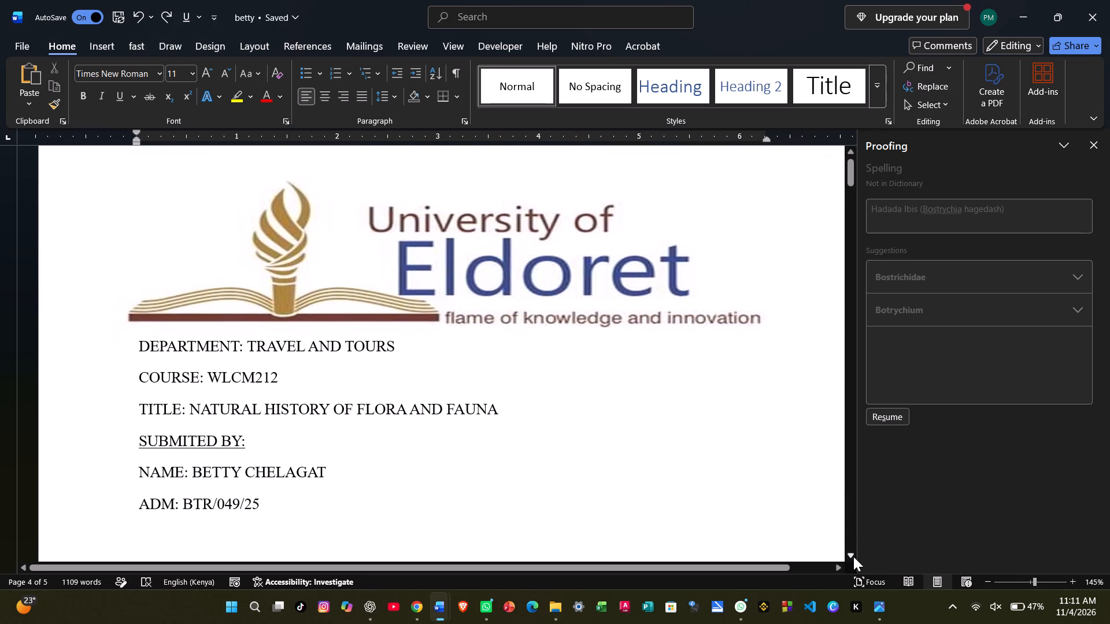
pyautogui.click(853, 556)
pyautogui.moveTo(853, 556); pyautogui.dragTo(849, 563)
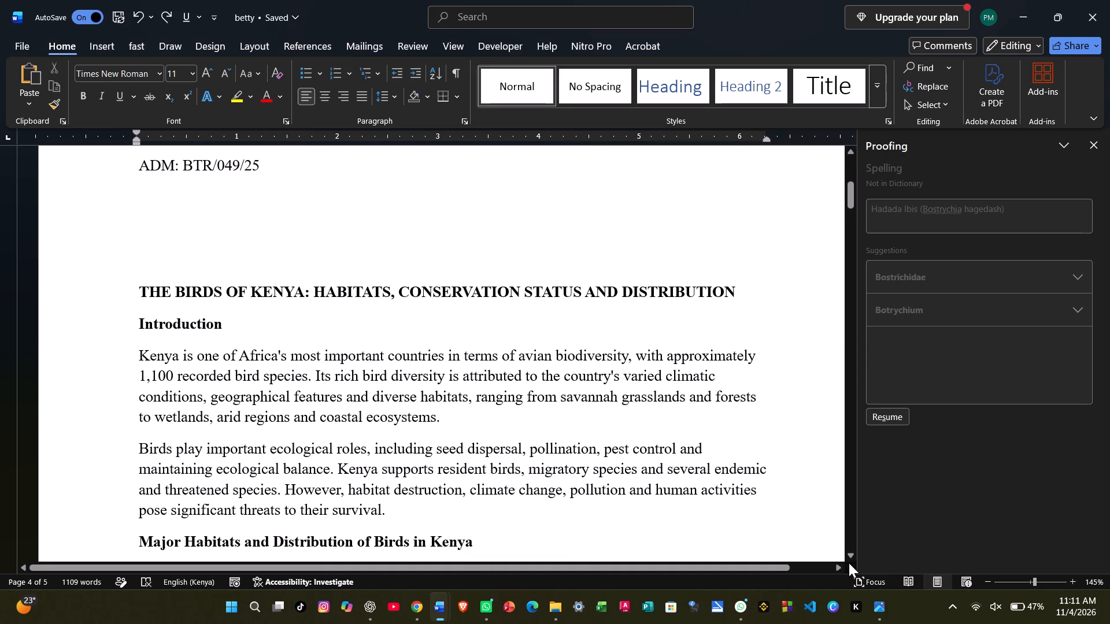
pyautogui.moveTo(850, 555); pyautogui.dragTo(850, 557)
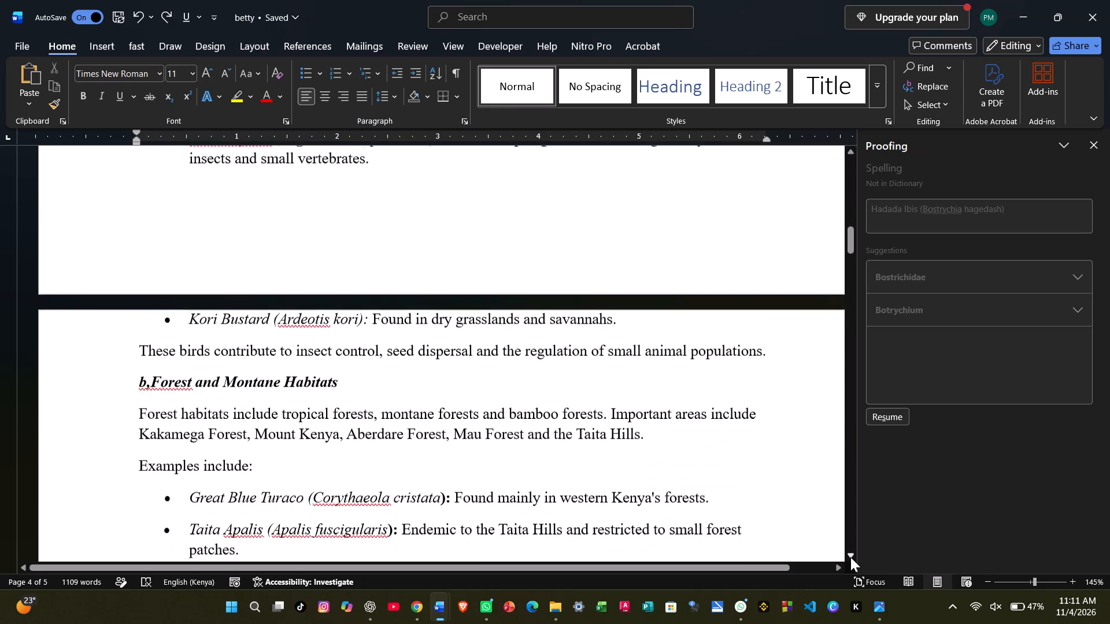
pyautogui.moveTo(850, 557); pyautogui.dragTo(850, 558)
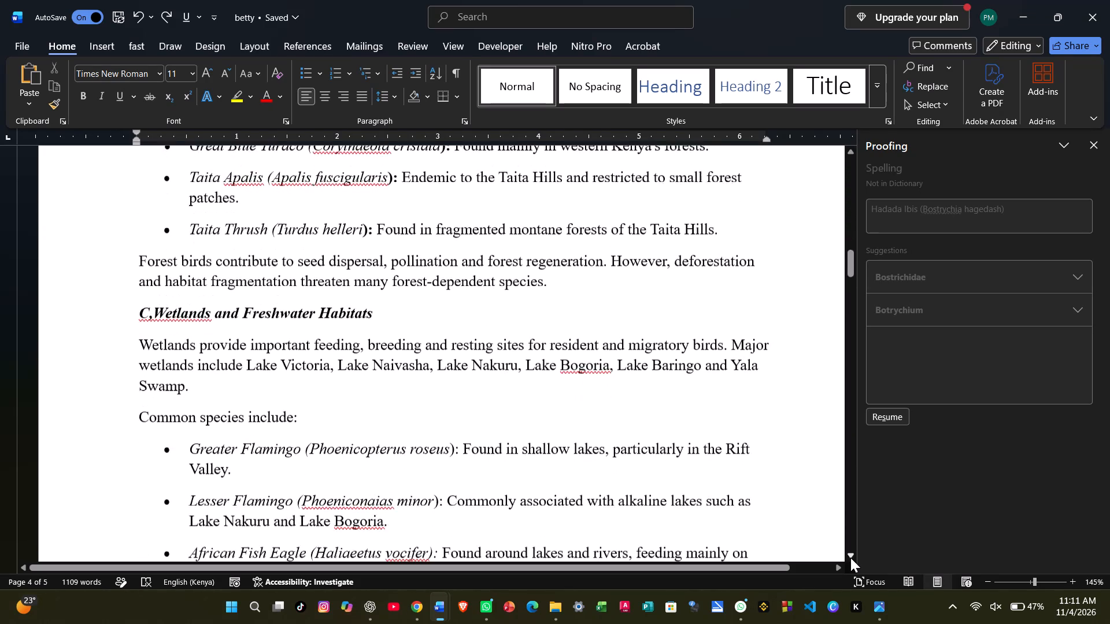
pyautogui.moveTo(850, 558); pyautogui.dragTo(849, 562)
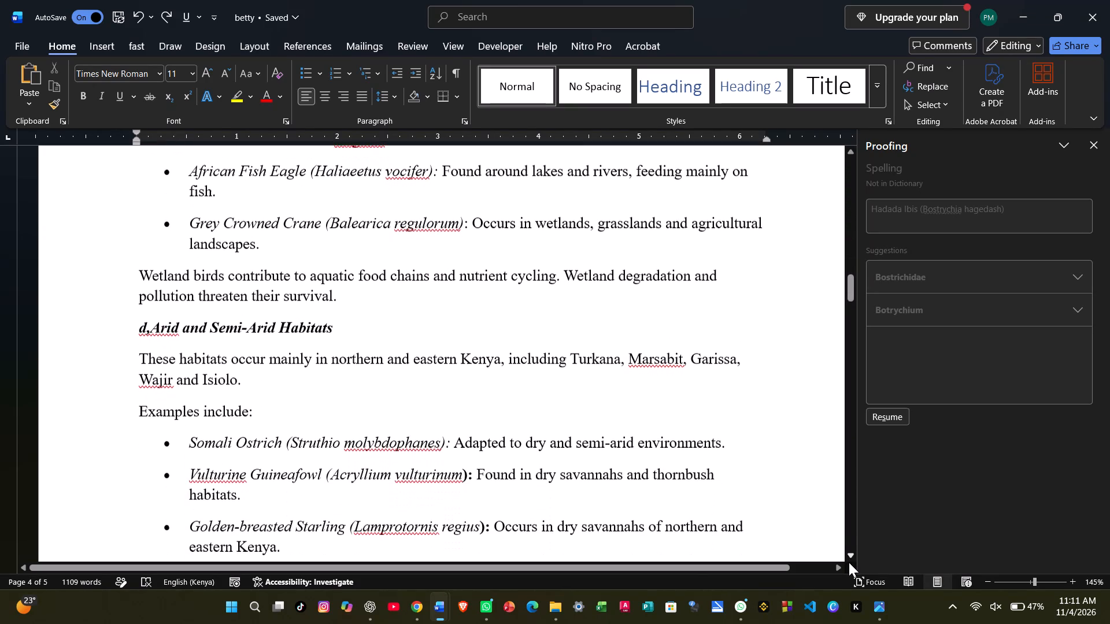
pyautogui.moveTo(849, 562); pyautogui.dragTo(843, 566)
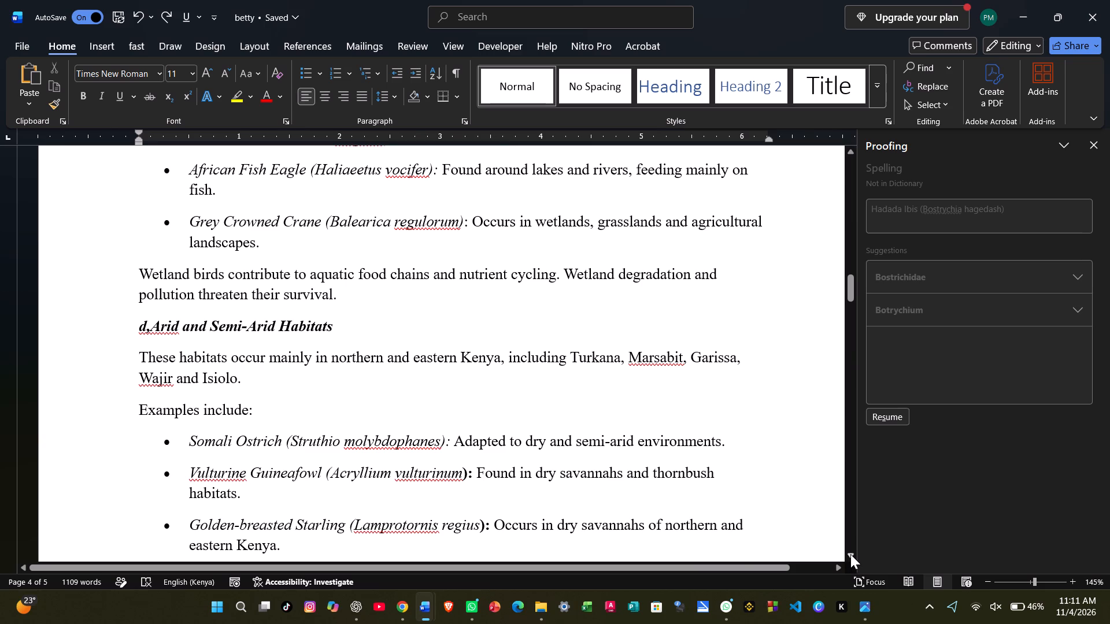
pyautogui.moveTo(850, 554); pyautogui.dragTo(850, 558)
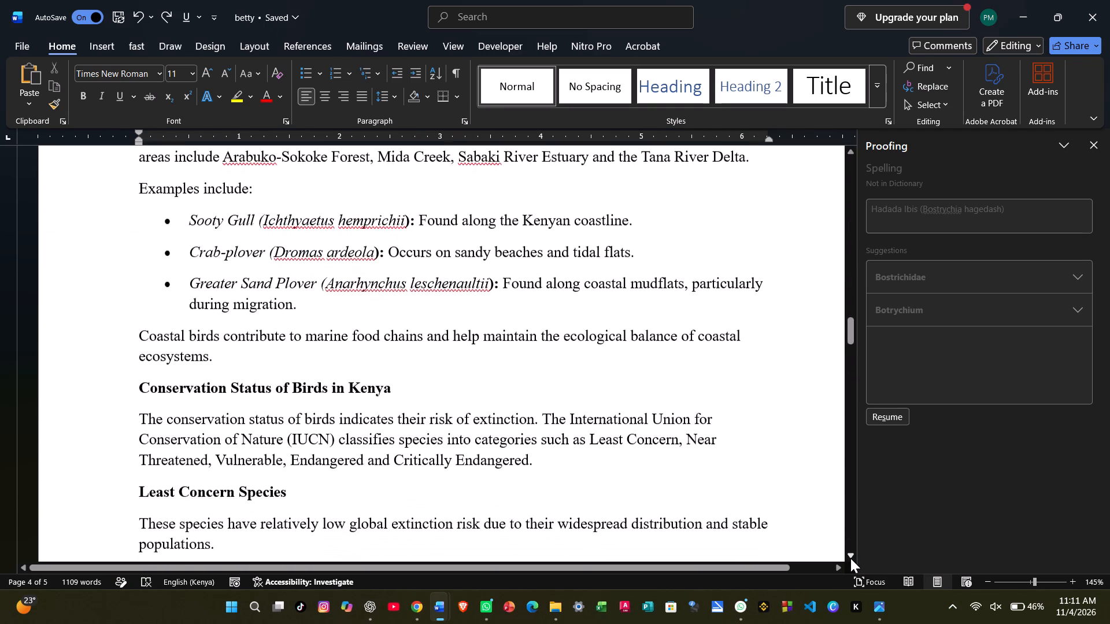
pyautogui.moveTo(850, 558); pyautogui.dragTo(845, 546)
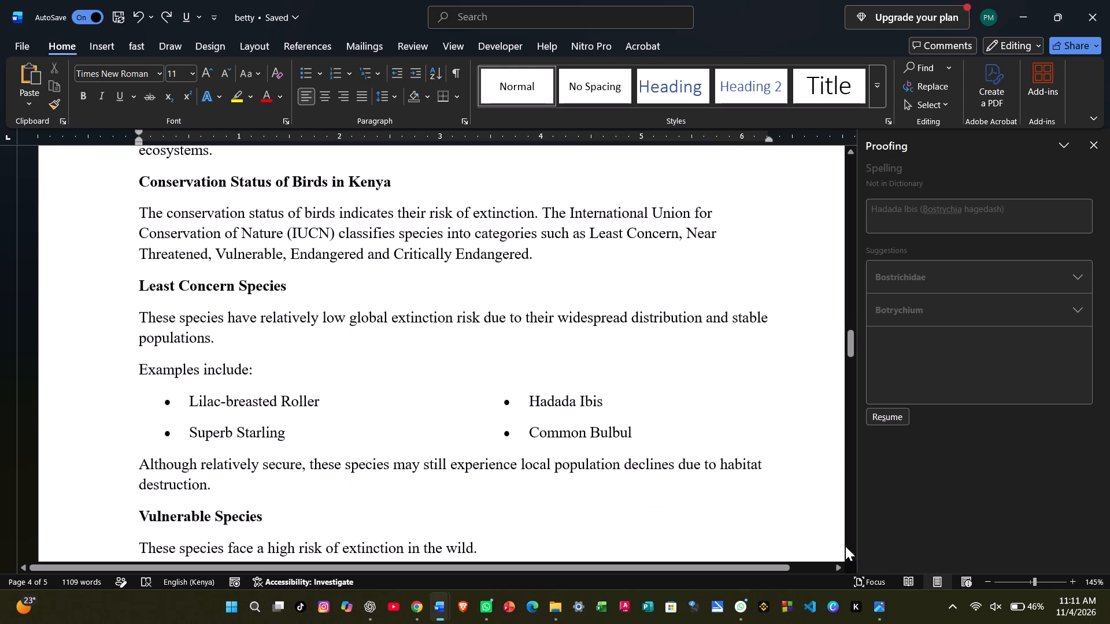
pyautogui.moveTo(845, 546); pyautogui.dragTo(850, 559)
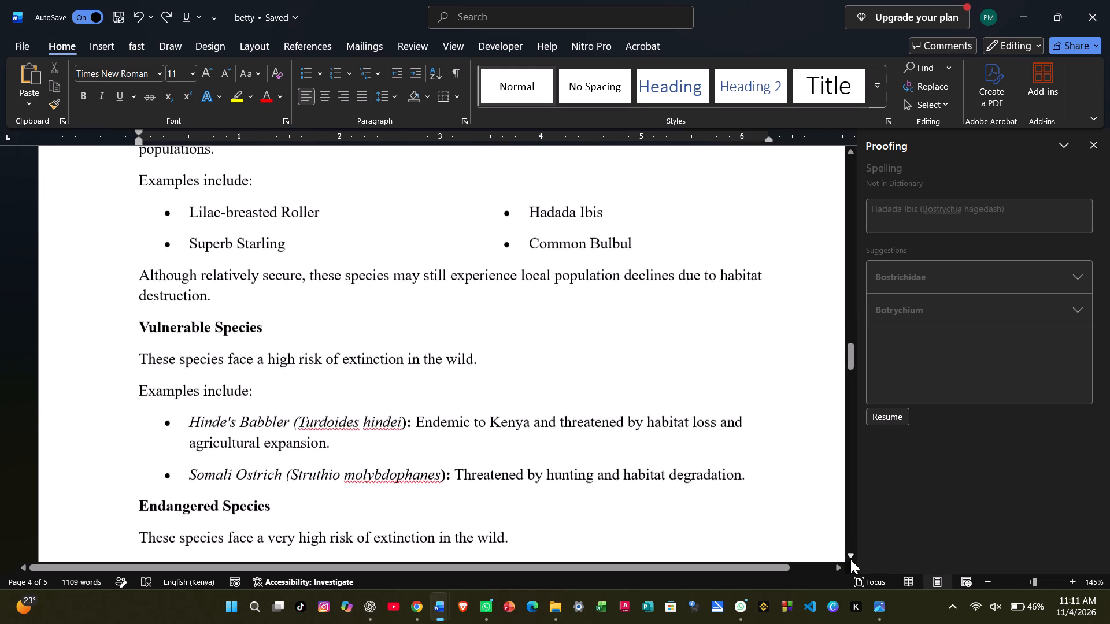
pyautogui.moveTo(850, 559); pyautogui.dragTo(850, 562)
# Read through the rest of the report from the Endangered Species section to the end of REFERENCES.
pyautogui.press('Down')
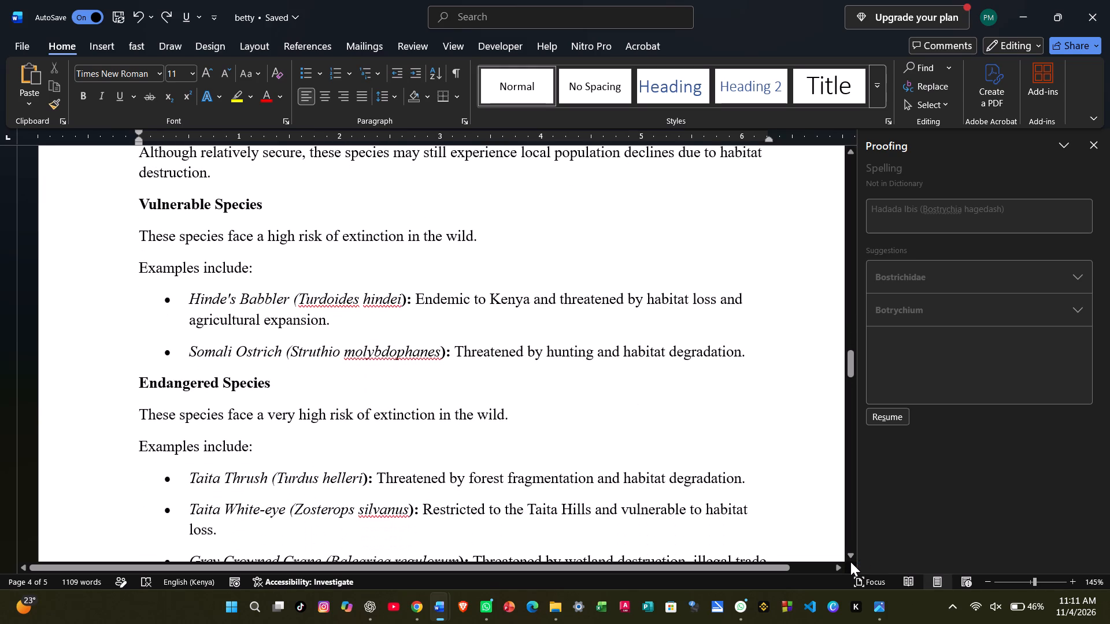
pyautogui.press('Down')
pyautogui.press('Down')
pyautogui.press('Down')
pyautogui.press('Down')
pyautogui.press('Down')
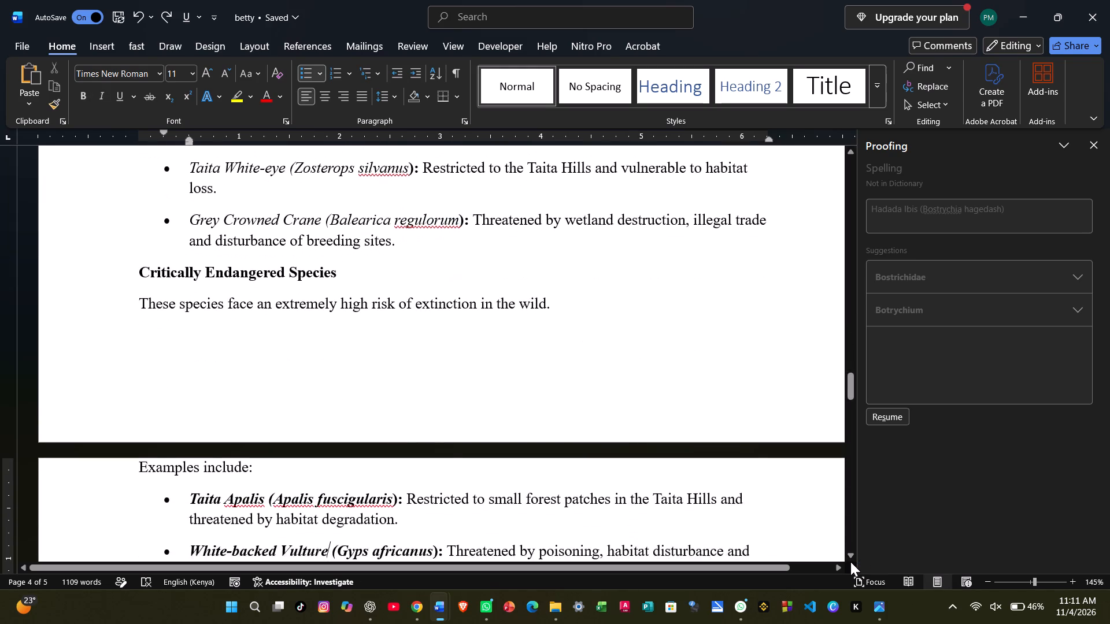
pyautogui.press('Down')
pyautogui.press('Down')
pyautogui.press('Down')
pyautogui.press('Down')
pyautogui.press('Down')
pyautogui.press('Down')
pyautogui.press('Down')
pyautogui.press('Down')
pyautogui.press('Down')
pyautogui.press('Down')
pyautogui.press('Down')
pyautogui.press('Down')
pyautogui.press('Down')
pyautogui.press('Down')
pyautogui.press('Down')
pyautogui.press('Down')
pyautogui.press('Down')
pyautogui.press('Down')
pyautogui.press('Down')
pyautogui.press('Down')
pyautogui.press('Down')
pyautogui.press('Down')
pyautogui.press('Down')
pyautogui.press('Down')
pyautogui.press('Down')
pyautogui.press('Down')
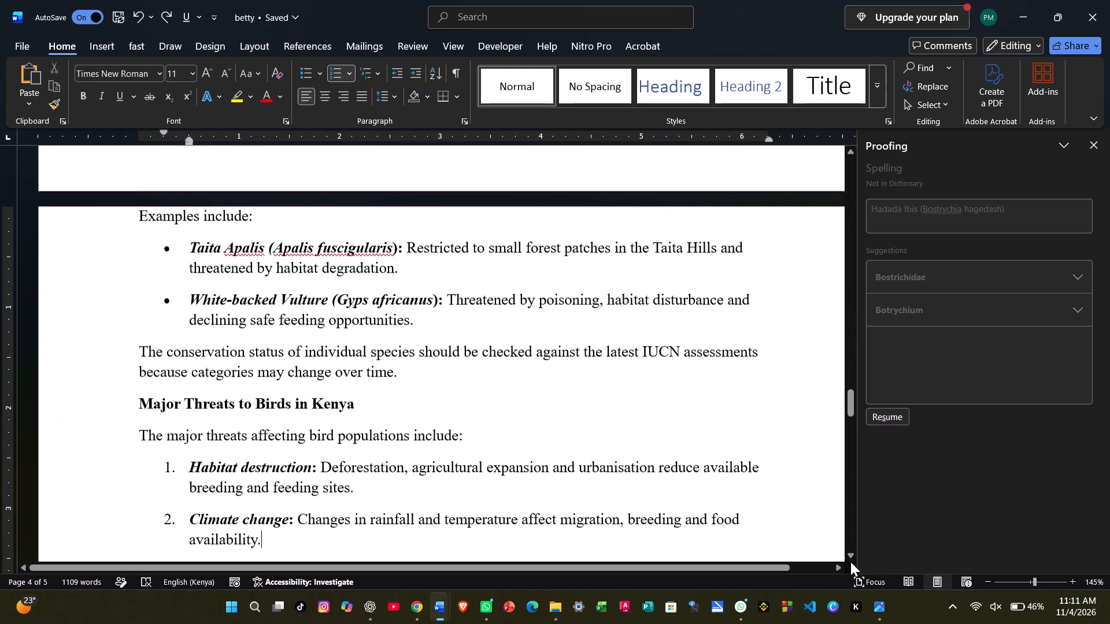
pyautogui.press('Down')
pyautogui.press('Down')
pyautogui.press('Down')
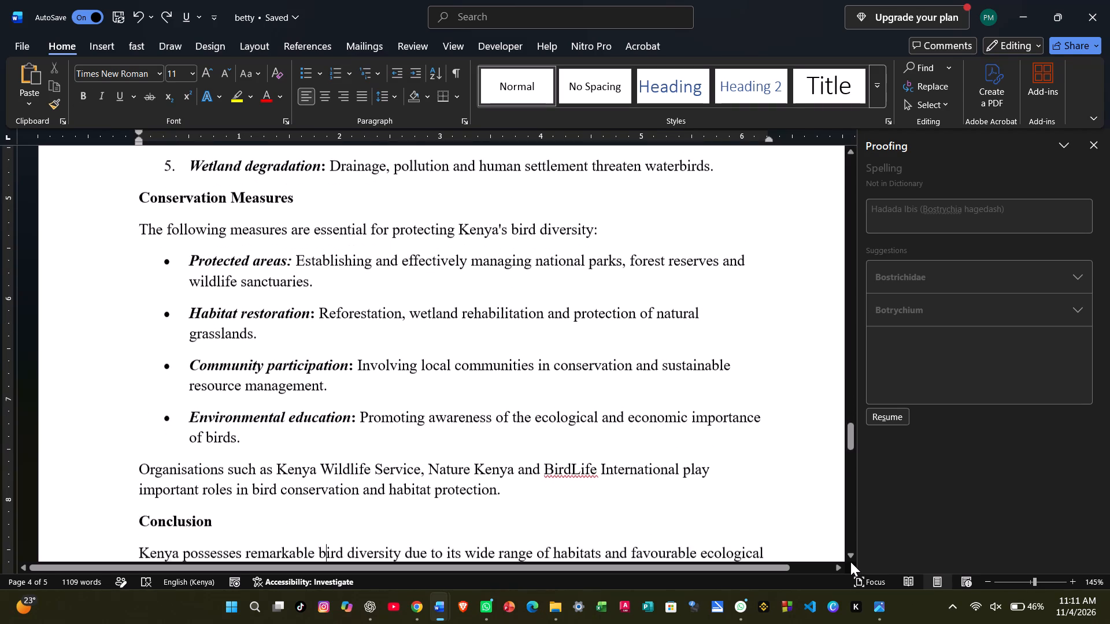
pyautogui.press('Down')
pyautogui.press('Down')
pyautogui.press('Down')
pyautogui.press('Down')
pyautogui.press('Down')
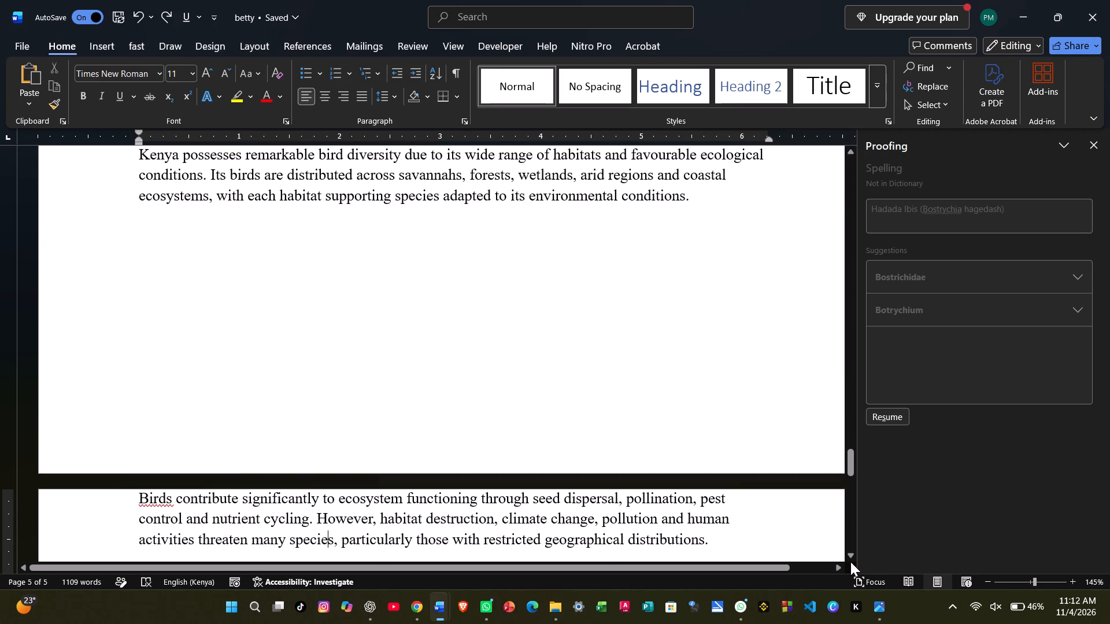
pyautogui.press('Down')
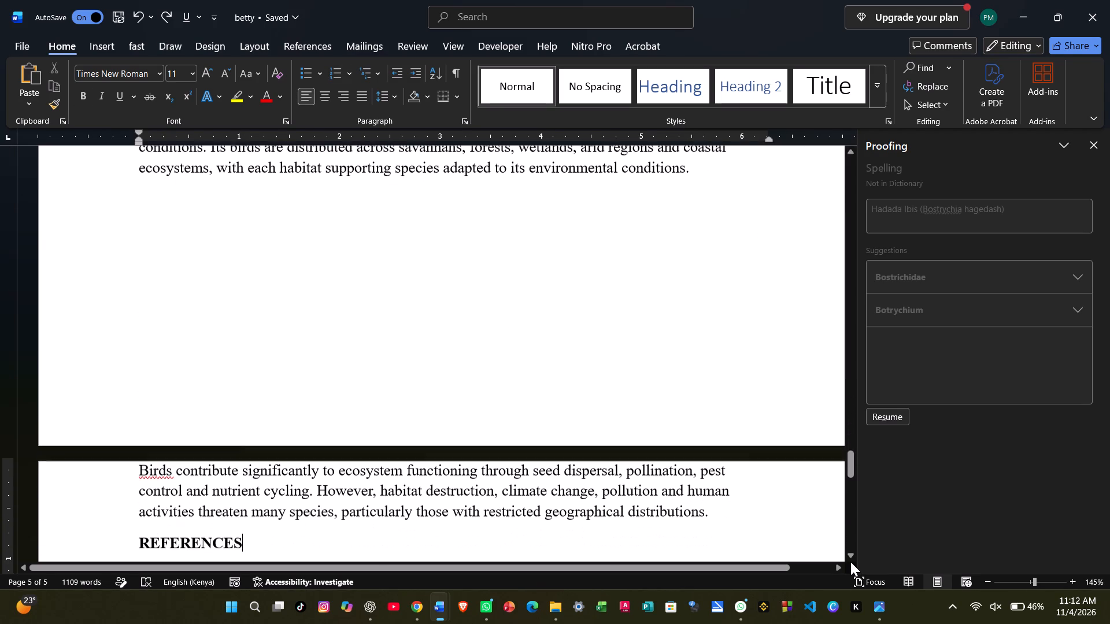
pyautogui.press('Down')
pyautogui.press('Down')
pyautogui.press('Down')
pyautogui.press('Down')
pyautogui.press('Down')
pyautogui.press('Down')
pyautogui.press('Down')
pyautogui.press('Down')
pyautogui.press('Down')
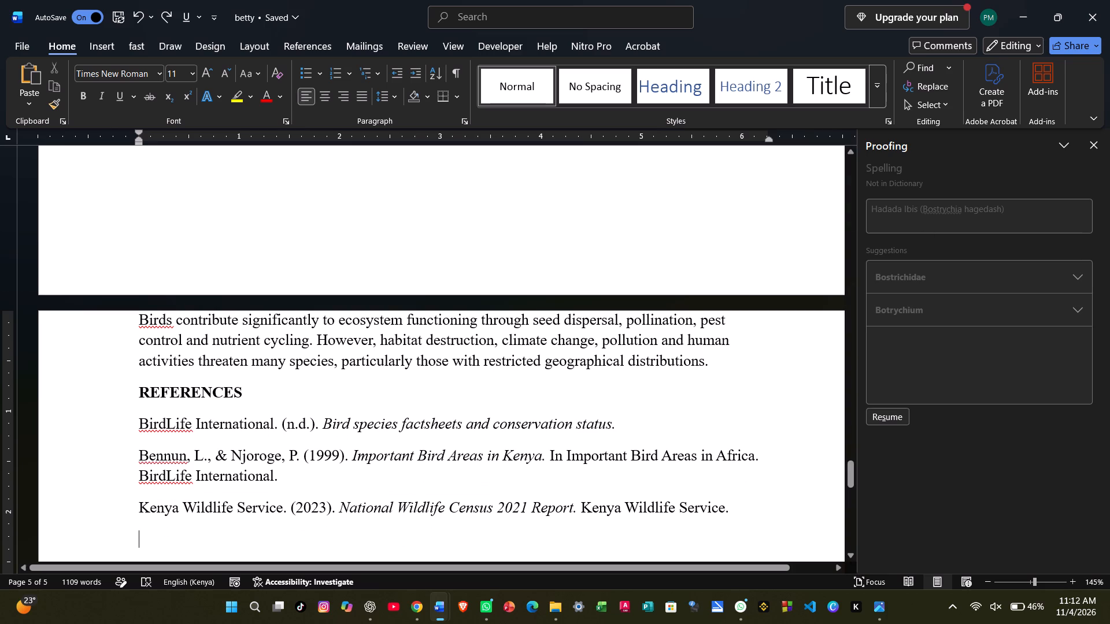
# Compare the unused space at the page breaks around REFERENCES, the Conclusion, the critically endangered species and the coastal habitats.
pyautogui.scroll(-1, 773, 470)
pyautogui.scroll(1, 340, 438)
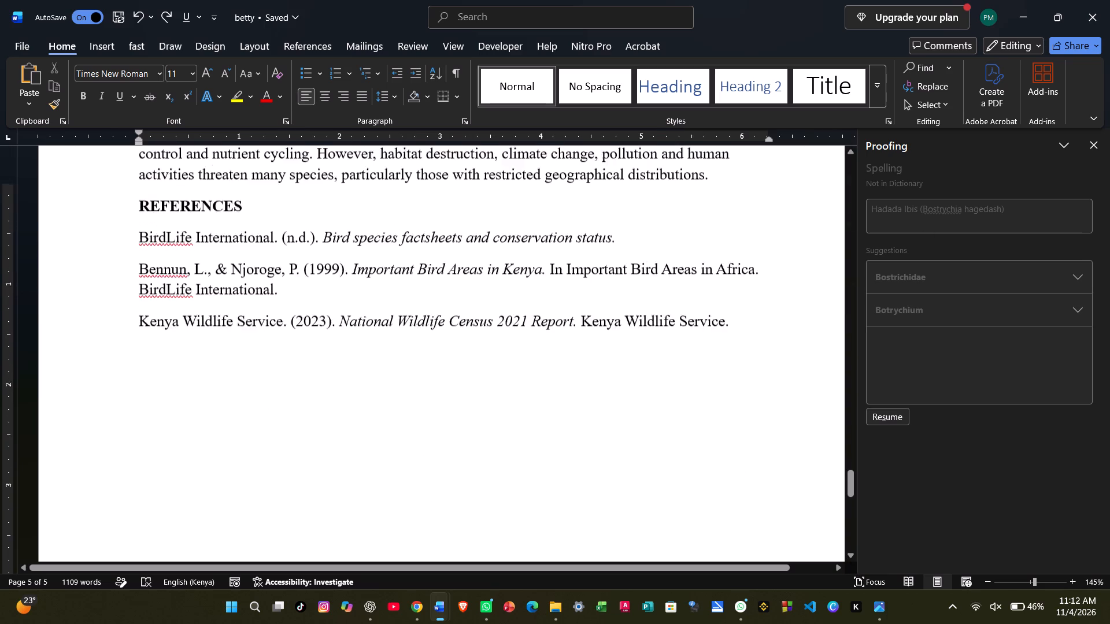
pyautogui.scroll(1, 340, 438)
pyautogui.scroll(1, 312, 395)
pyautogui.scroll(-1, 312, 395)
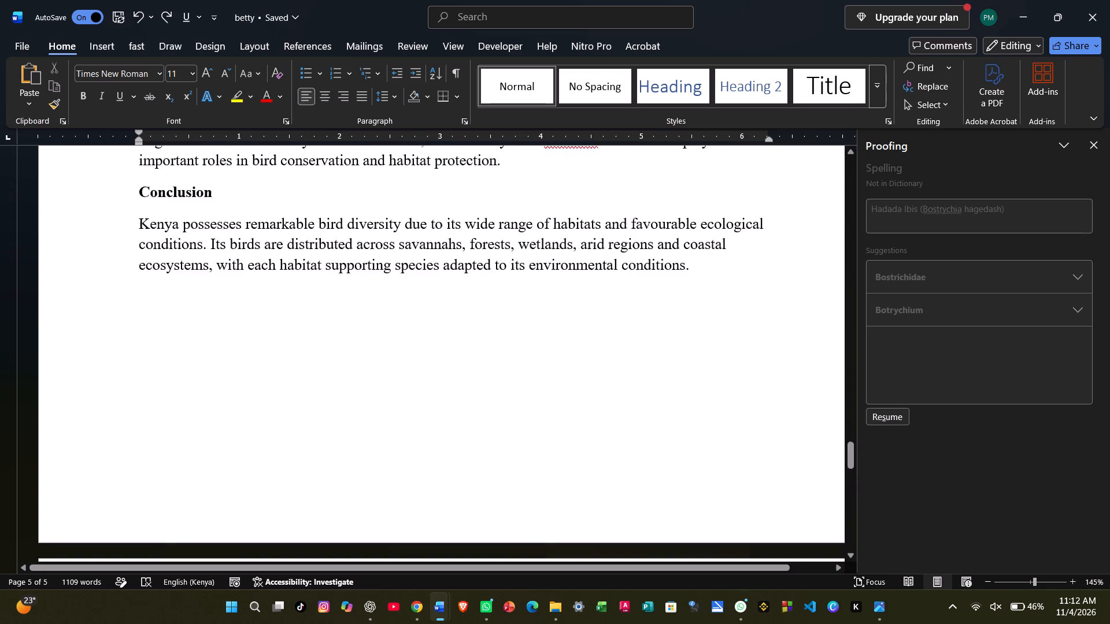
pyautogui.scroll(-1, 312, 395)
pyautogui.scroll(1, 312, 395)
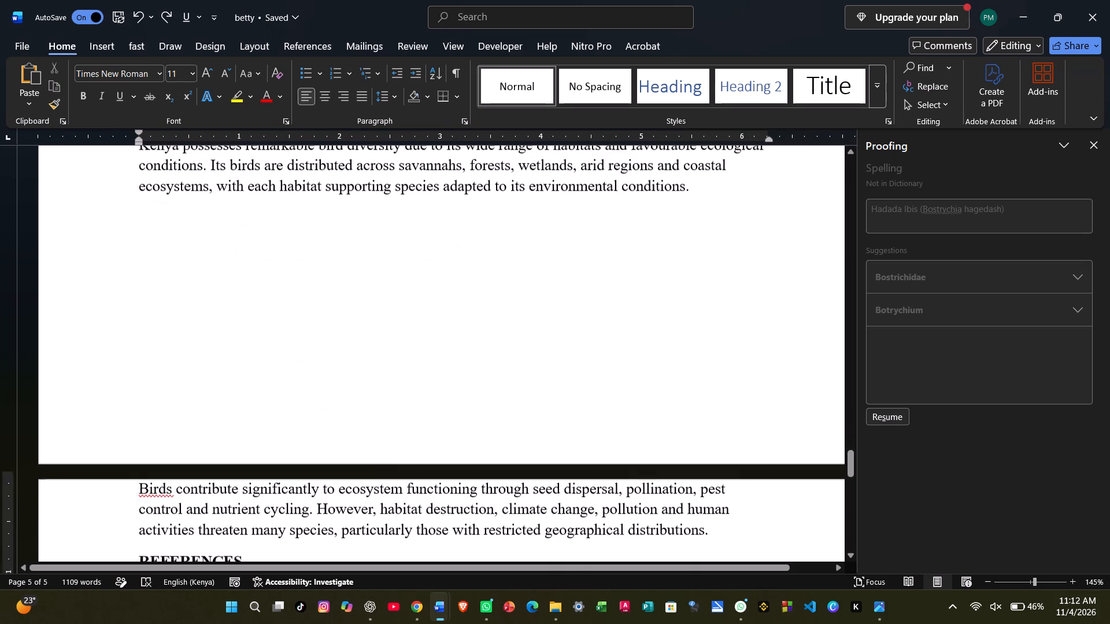
pyautogui.scroll(5, 312, 395)
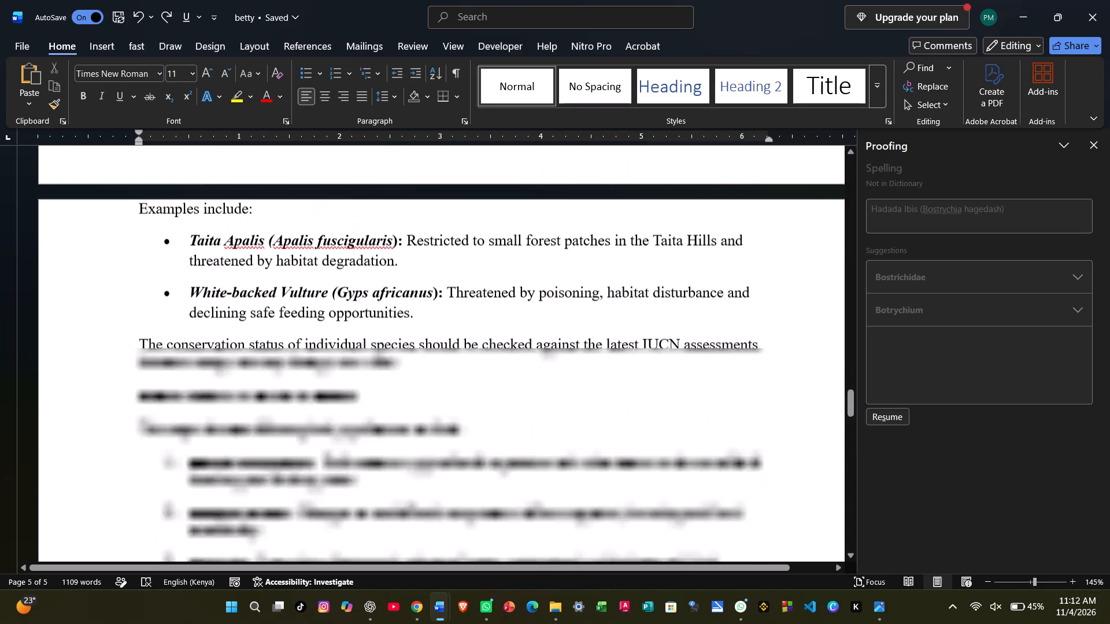
pyautogui.scroll(2, 312, 395)
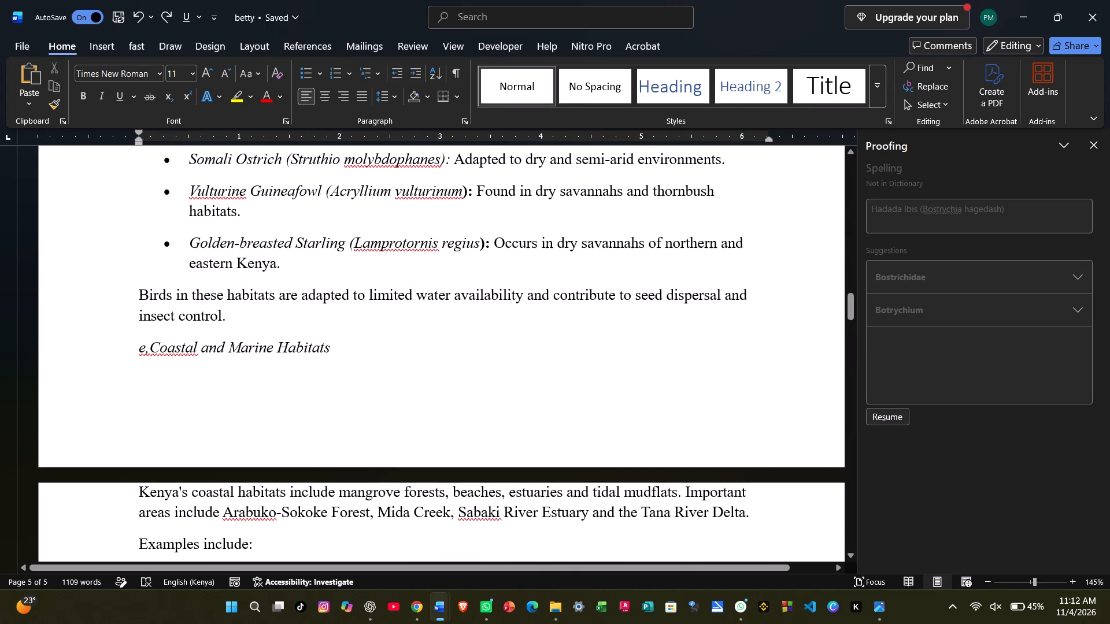
pyautogui.scroll(-3, 312, 395)
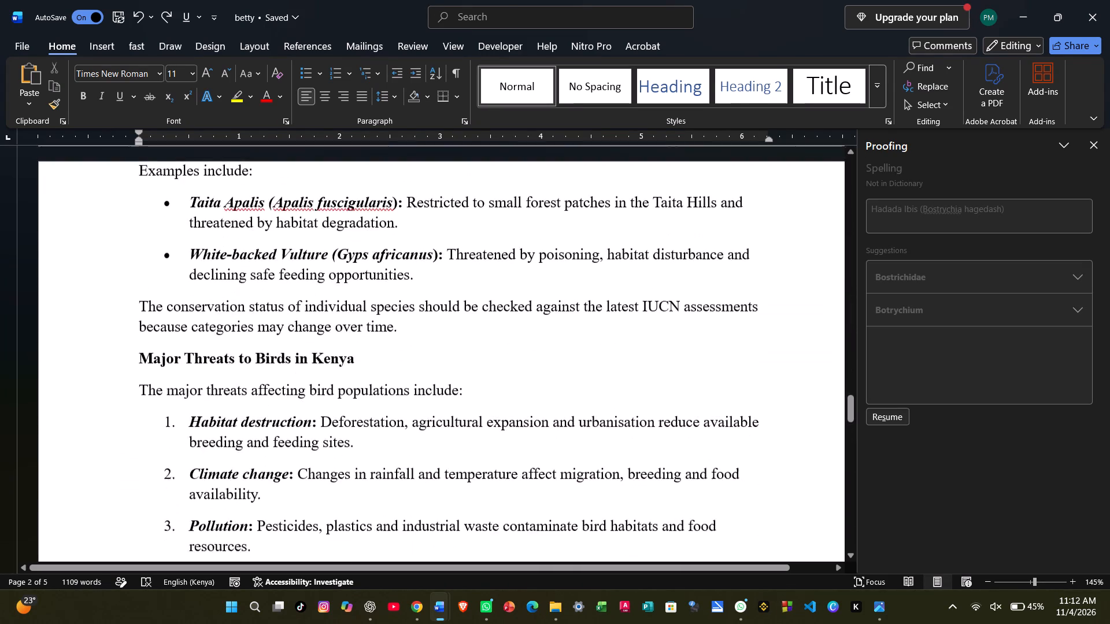
pyautogui.scroll(-1, 312, 395)
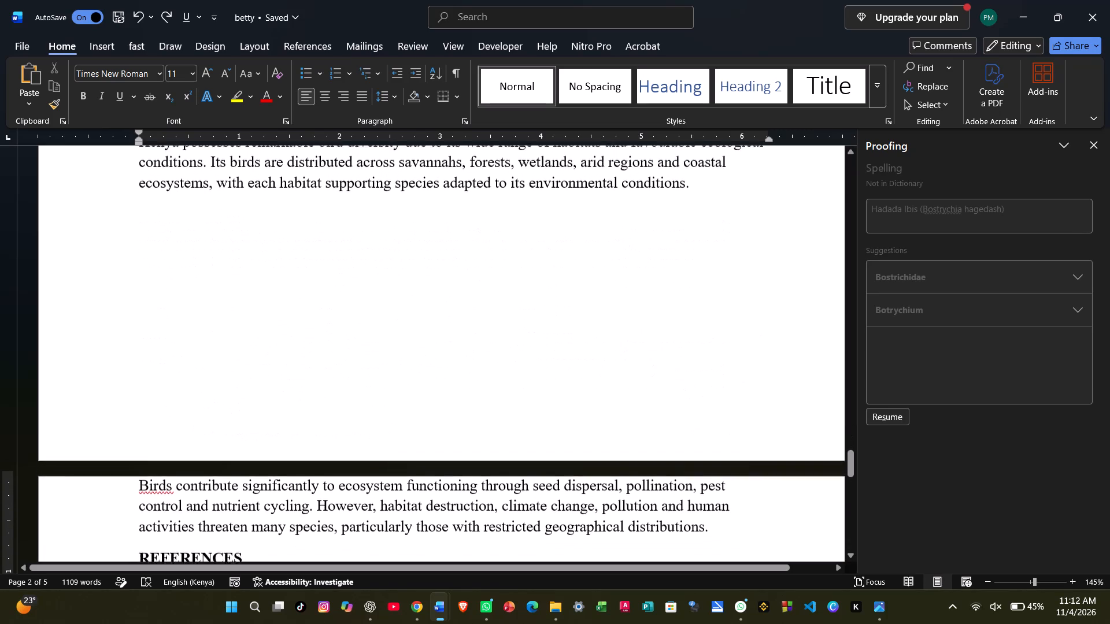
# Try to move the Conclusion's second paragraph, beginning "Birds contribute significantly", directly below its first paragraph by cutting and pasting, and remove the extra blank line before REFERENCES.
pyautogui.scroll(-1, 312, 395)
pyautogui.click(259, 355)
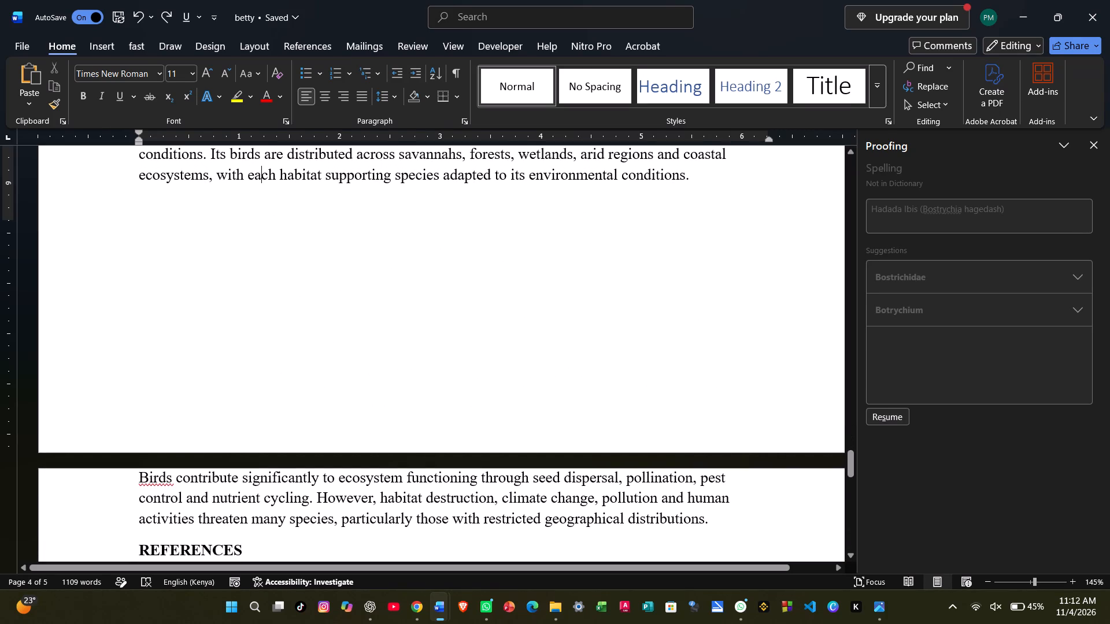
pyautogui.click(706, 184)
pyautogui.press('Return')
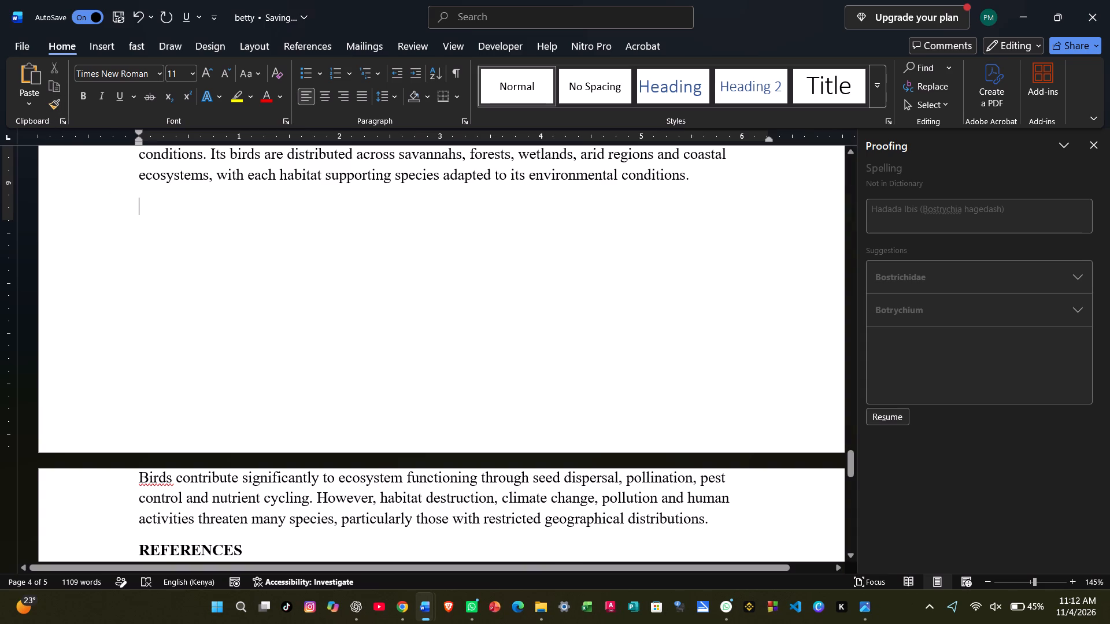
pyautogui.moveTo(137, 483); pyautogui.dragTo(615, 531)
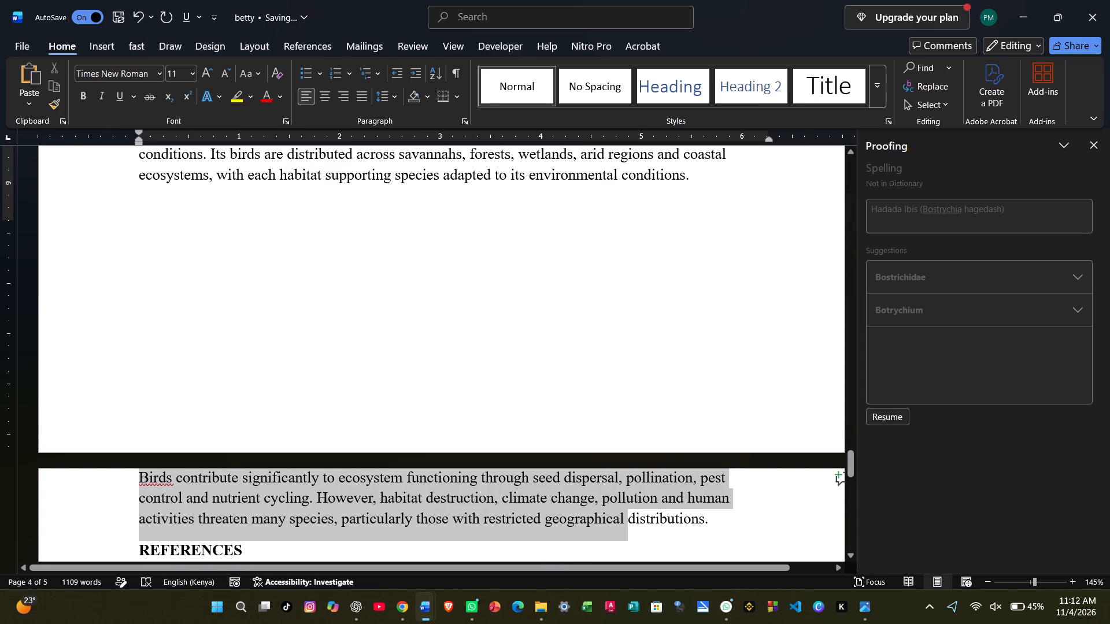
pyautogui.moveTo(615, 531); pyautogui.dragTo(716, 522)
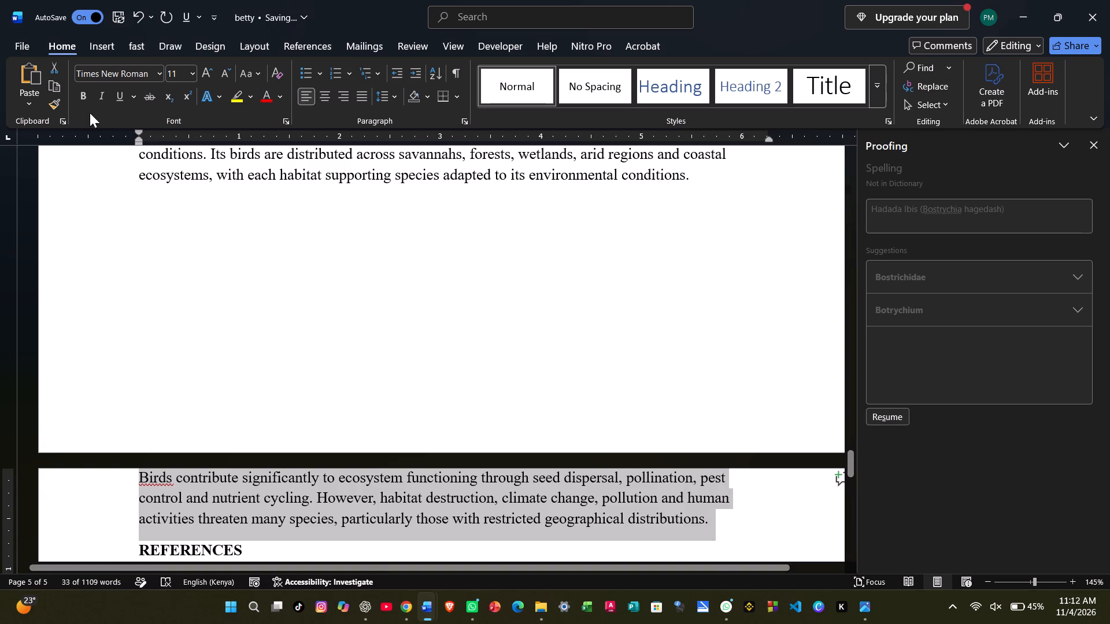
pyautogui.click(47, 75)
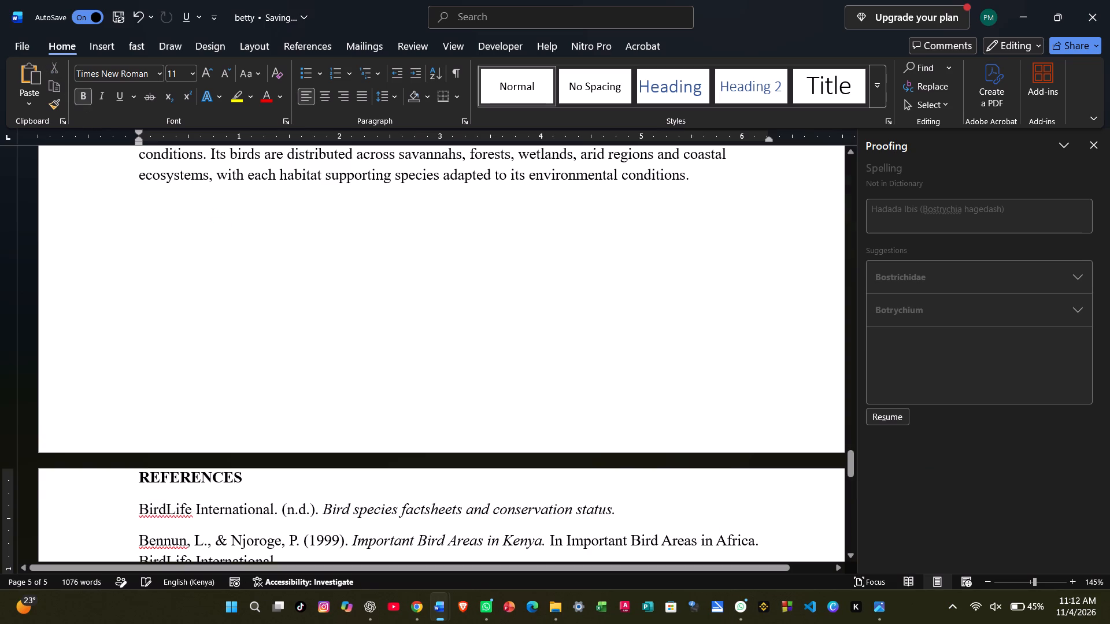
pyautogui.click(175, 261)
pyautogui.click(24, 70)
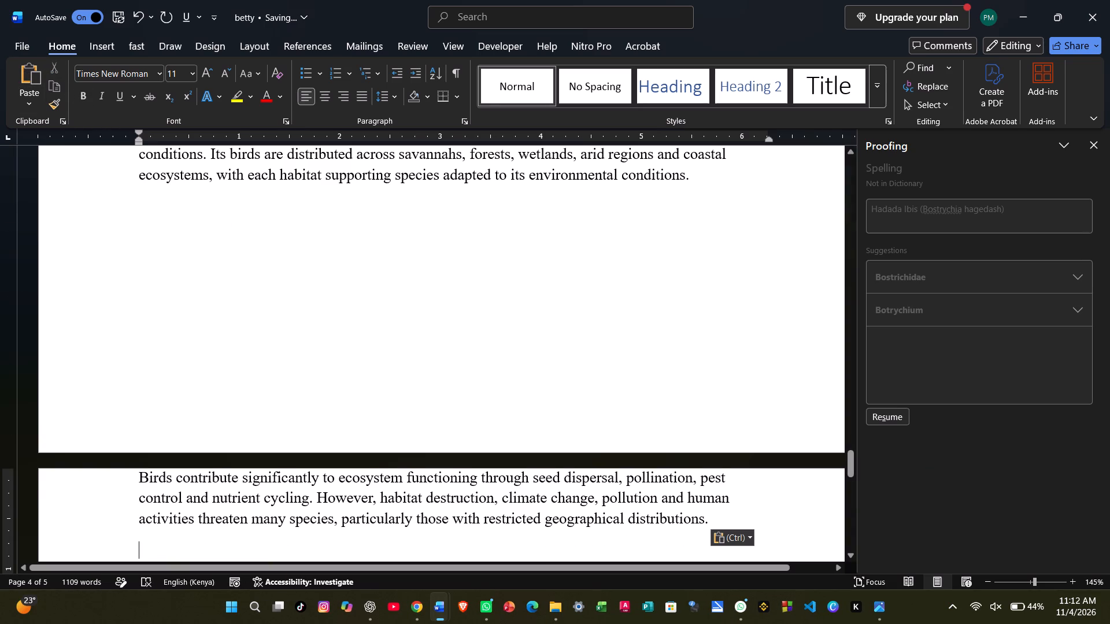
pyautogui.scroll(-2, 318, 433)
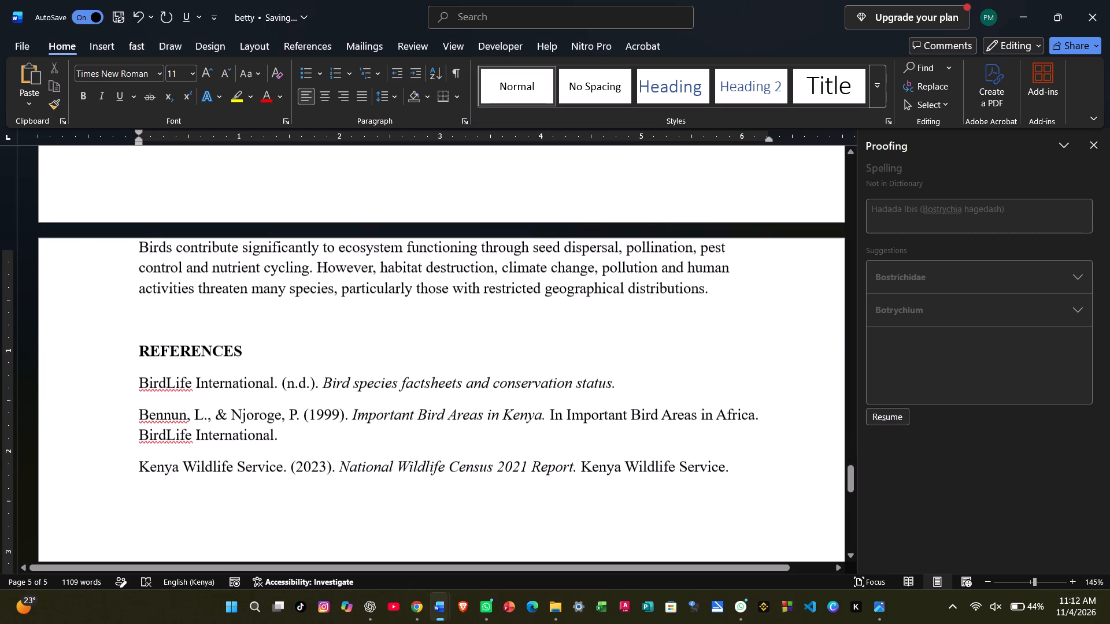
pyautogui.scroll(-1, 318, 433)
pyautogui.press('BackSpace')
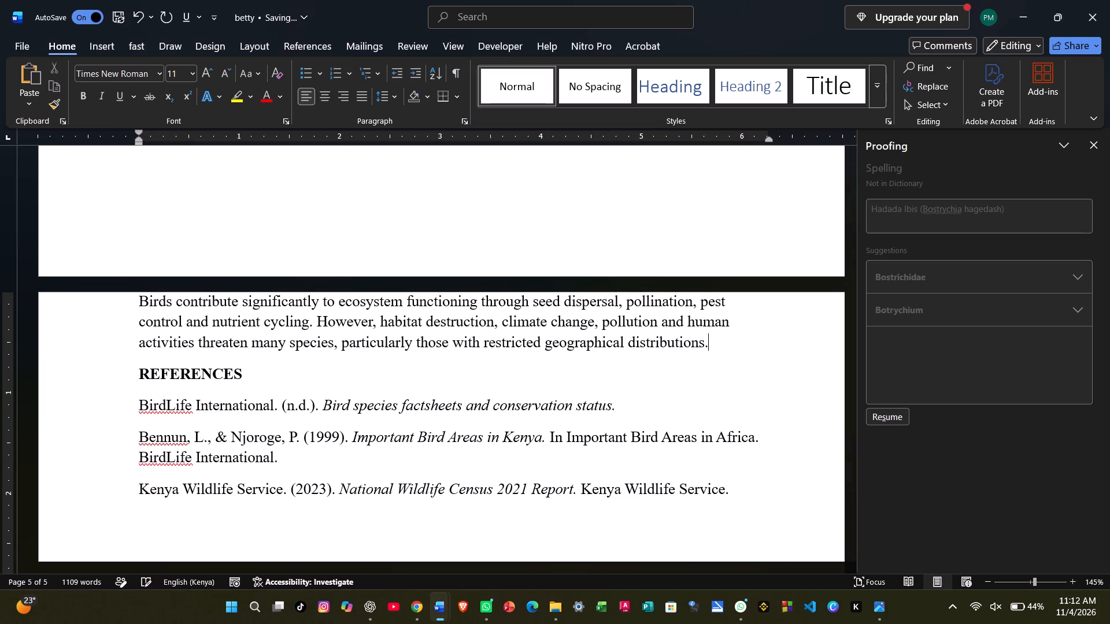
# Set this section's bottom page margin to 1" and accept the printable-area correction of the top margin to 0.12".
pyautogui.scroll(2, 271, 417)
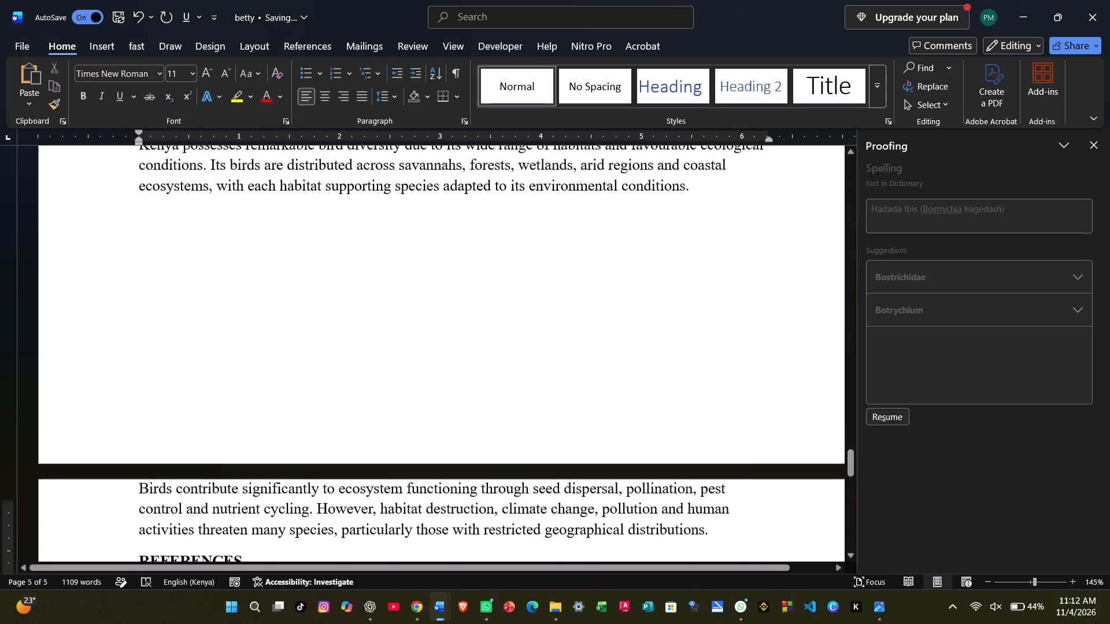
pyautogui.scroll(2, 271, 417)
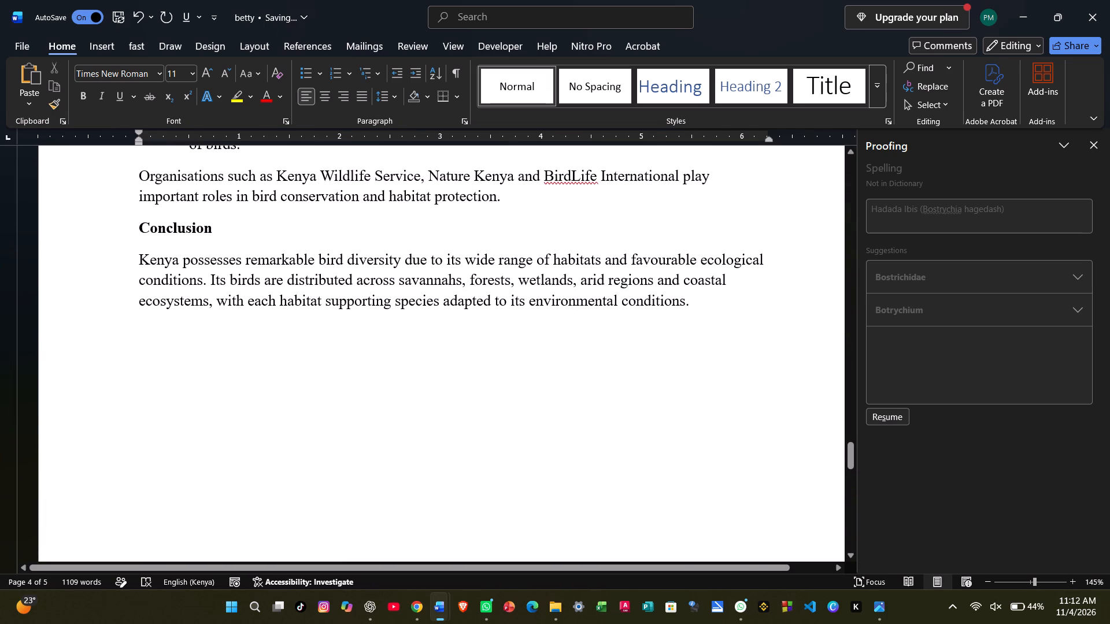
pyautogui.click(706, 321)
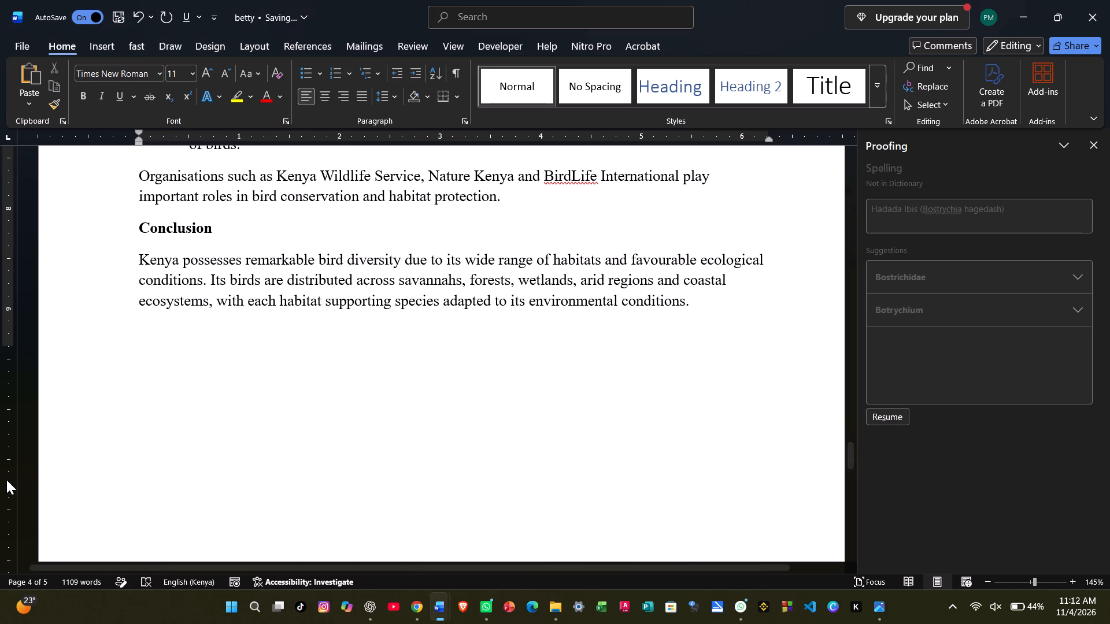
pyautogui.scroll(-1, 6, 480)
pyautogui.scroll(1, 6, 480)
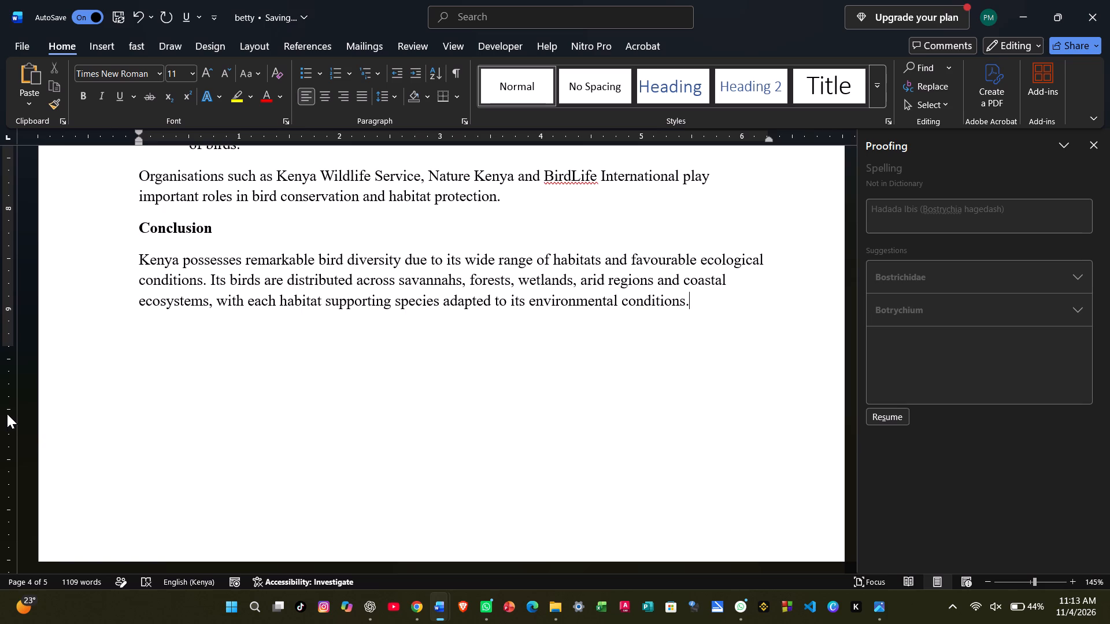
pyautogui.doubleClick(9, 408)
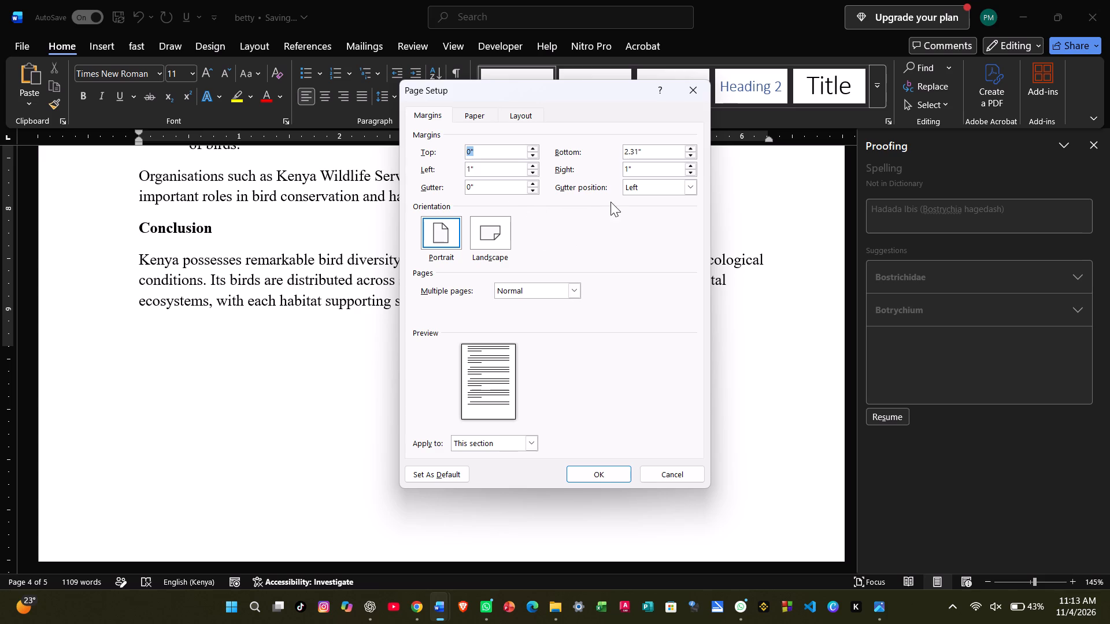
pyautogui.click(691, 151)
pyautogui.click(691, 151)
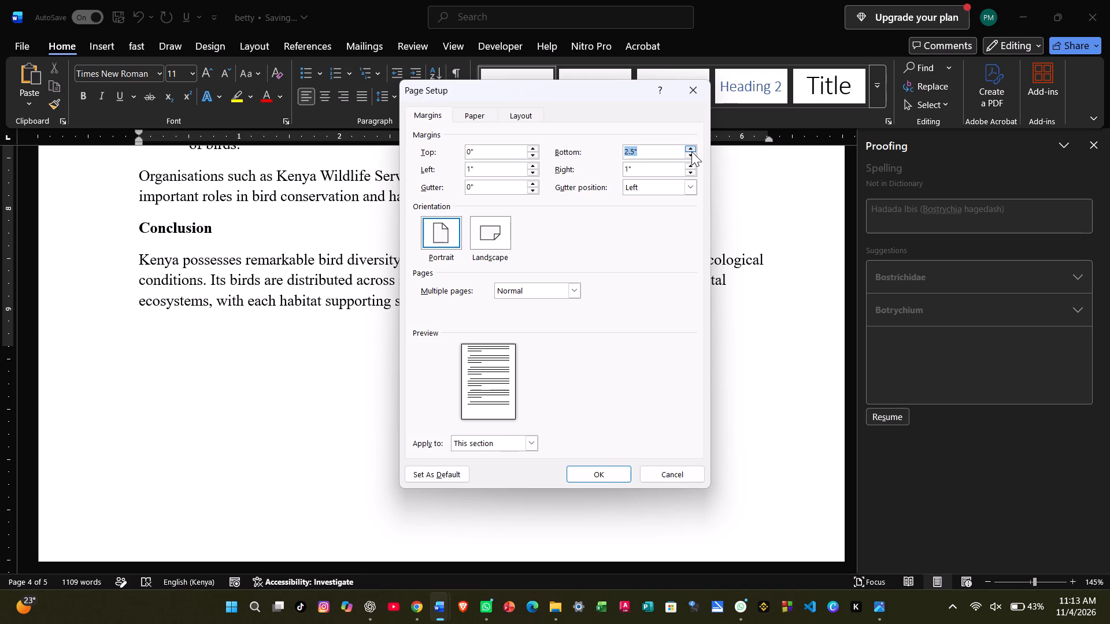
pyautogui.tripleClick(691, 153)
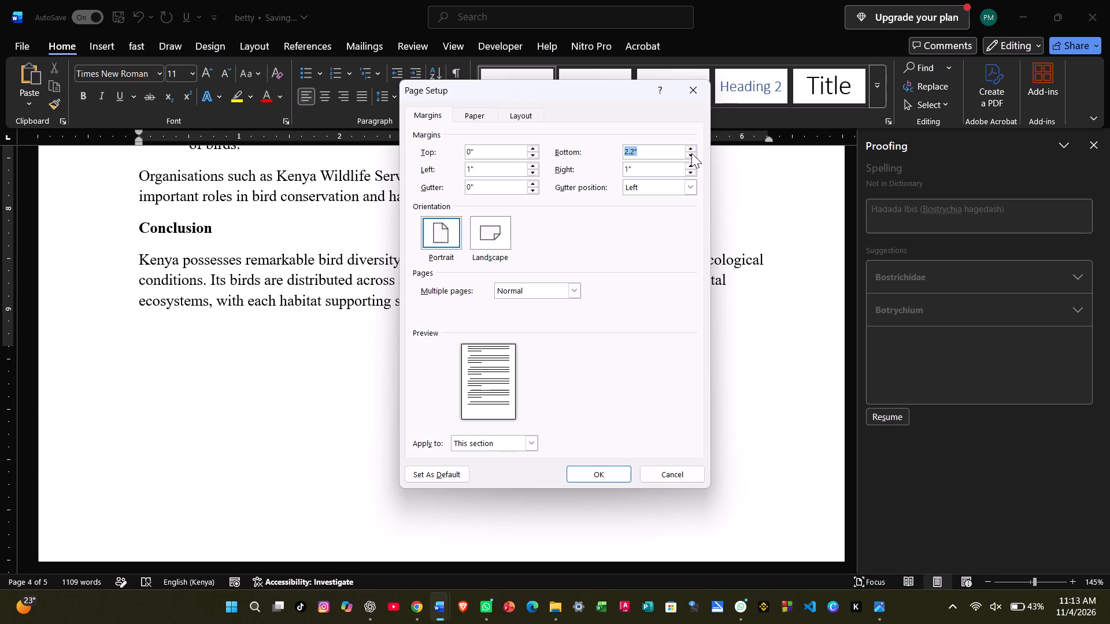
pyautogui.click(691, 153)
pyautogui.doubleClick(691, 153)
pyautogui.click(691, 153)
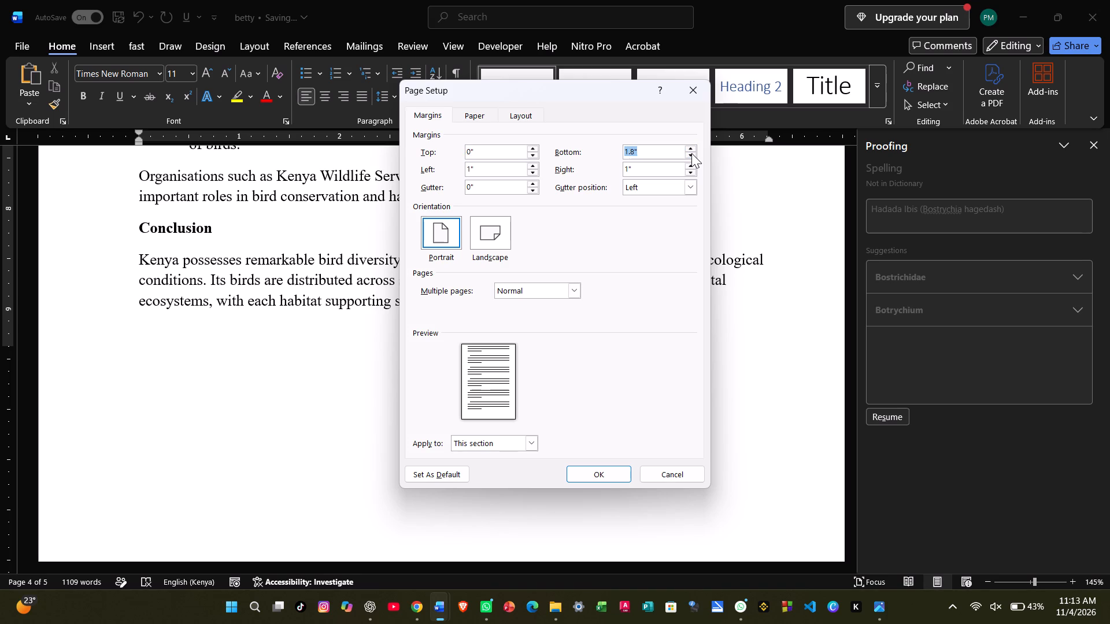
pyautogui.tripleClick(691, 153)
pyautogui.click(691, 153)
pyautogui.tripleClick(691, 153)
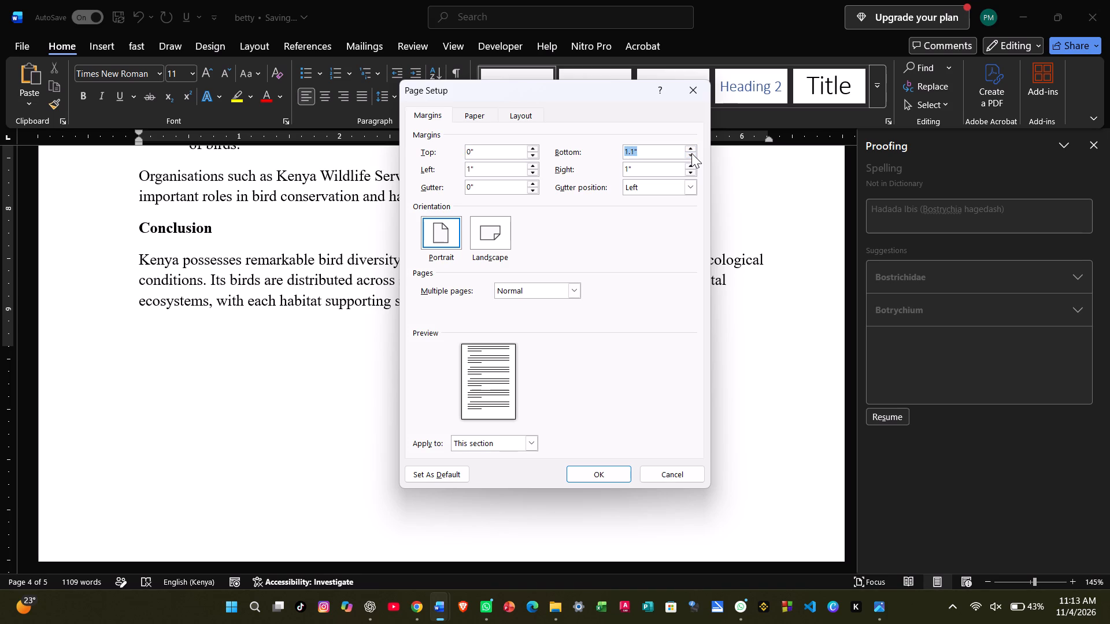
pyautogui.click(691, 153)
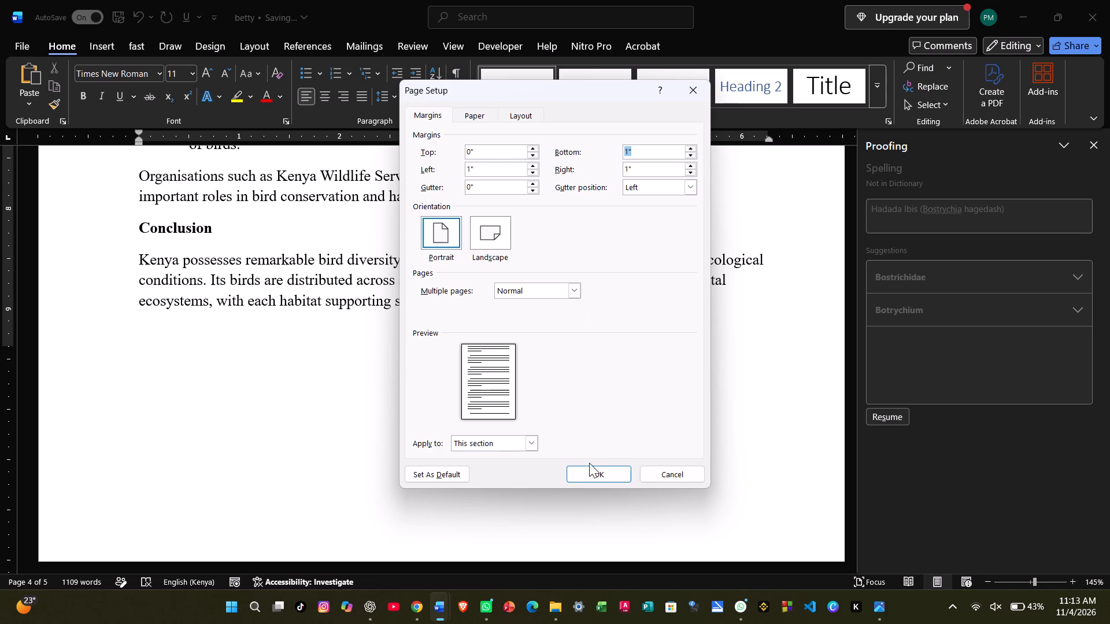
pyautogui.click(594, 469)
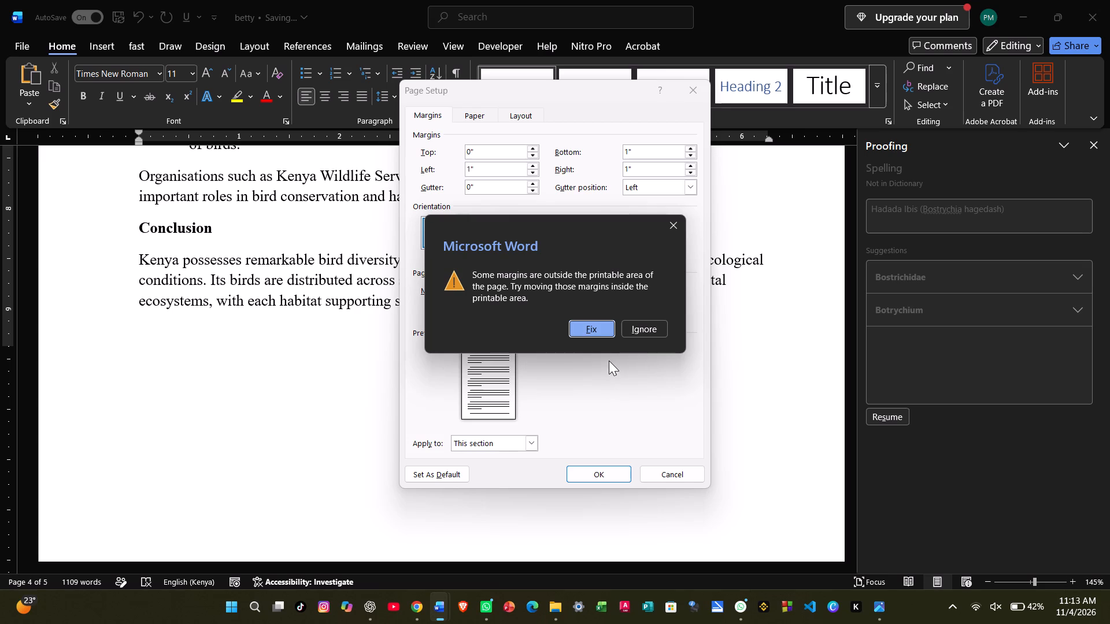
pyautogui.click(607, 332)
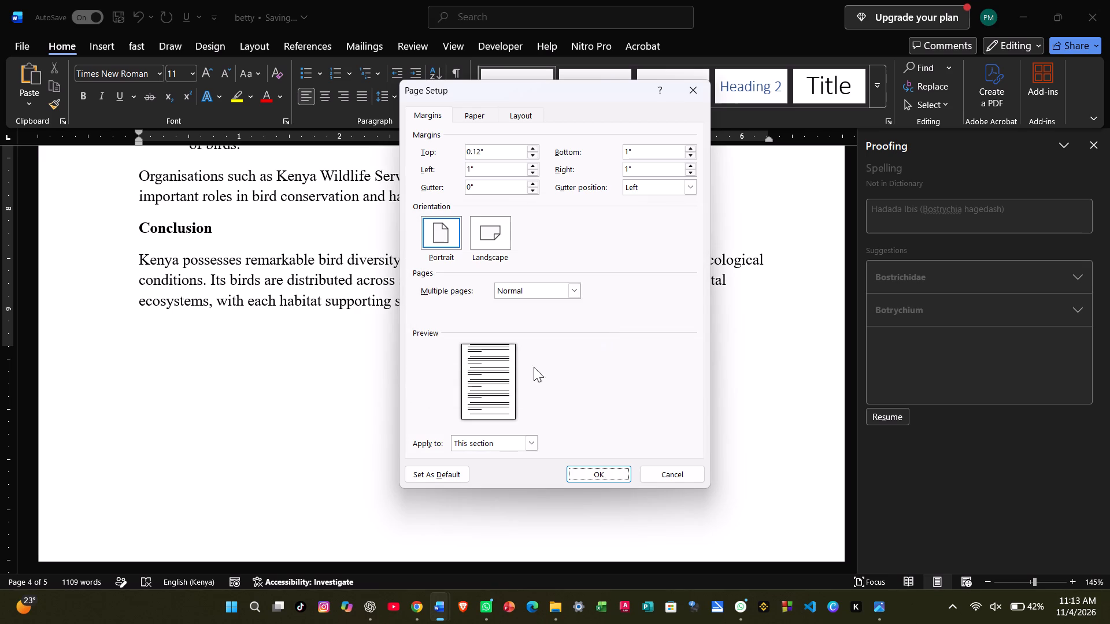
pyautogui.click(590, 474)
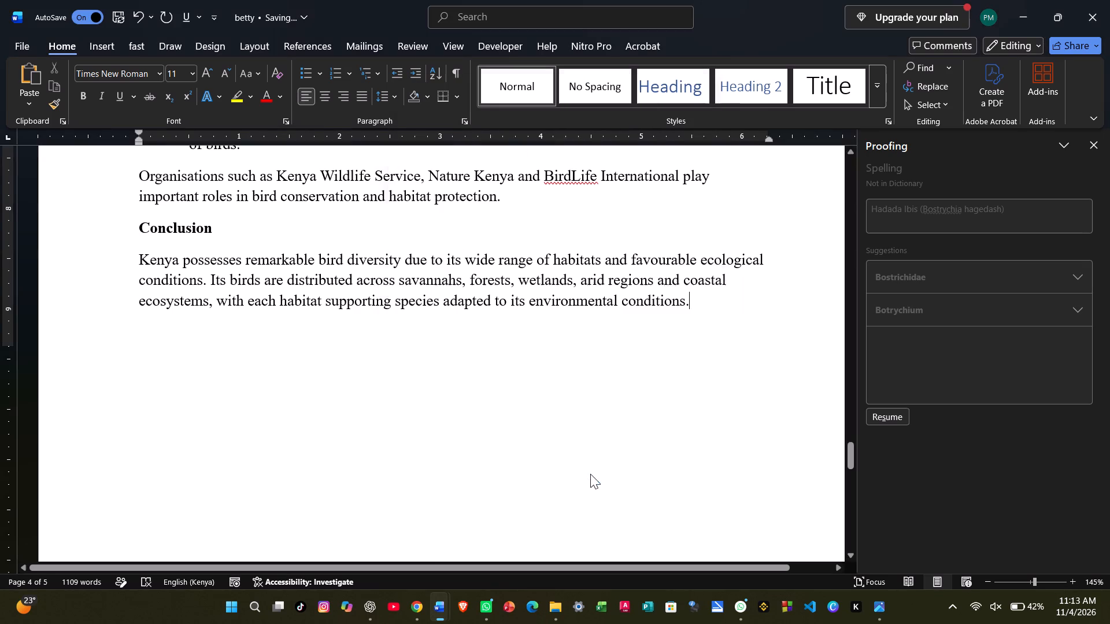
# Check the text flow and page breaks throughout the report, from the cover page to REFERENCES.
pyautogui.scroll(-1, 411, 480)
pyautogui.scroll(1, 411, 480)
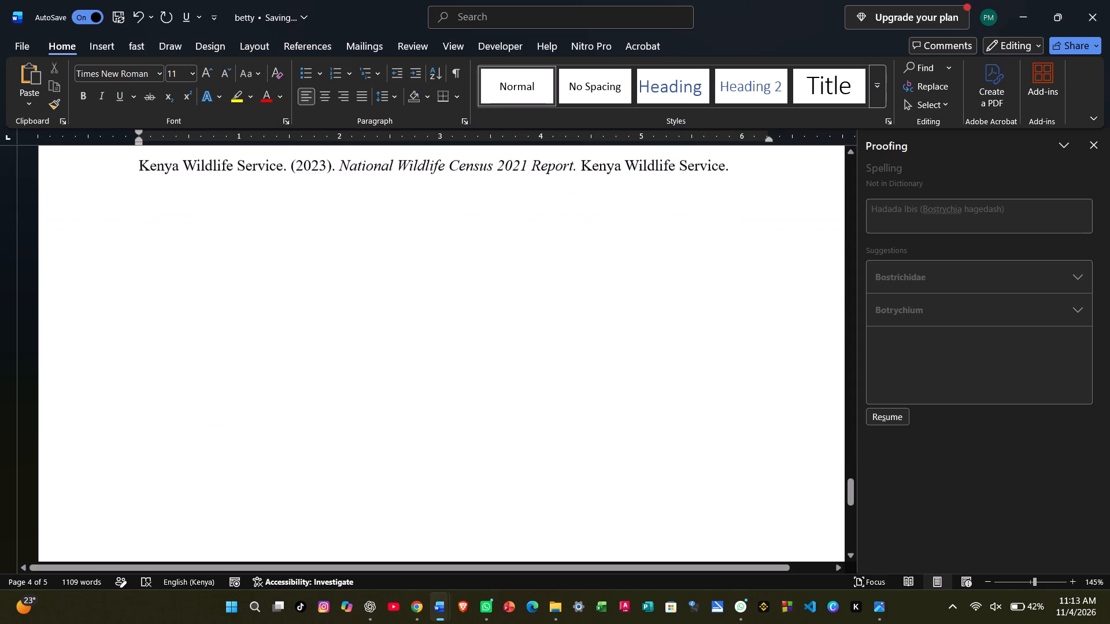
pyautogui.scroll(2, 411, 480)
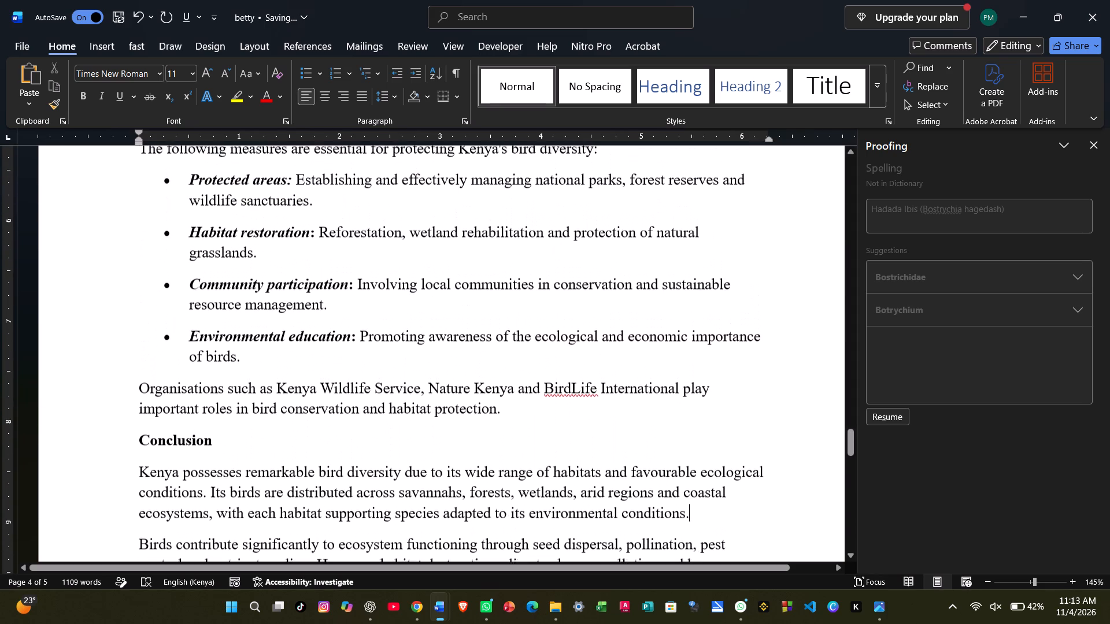
pyautogui.scroll(-2, 411, 480)
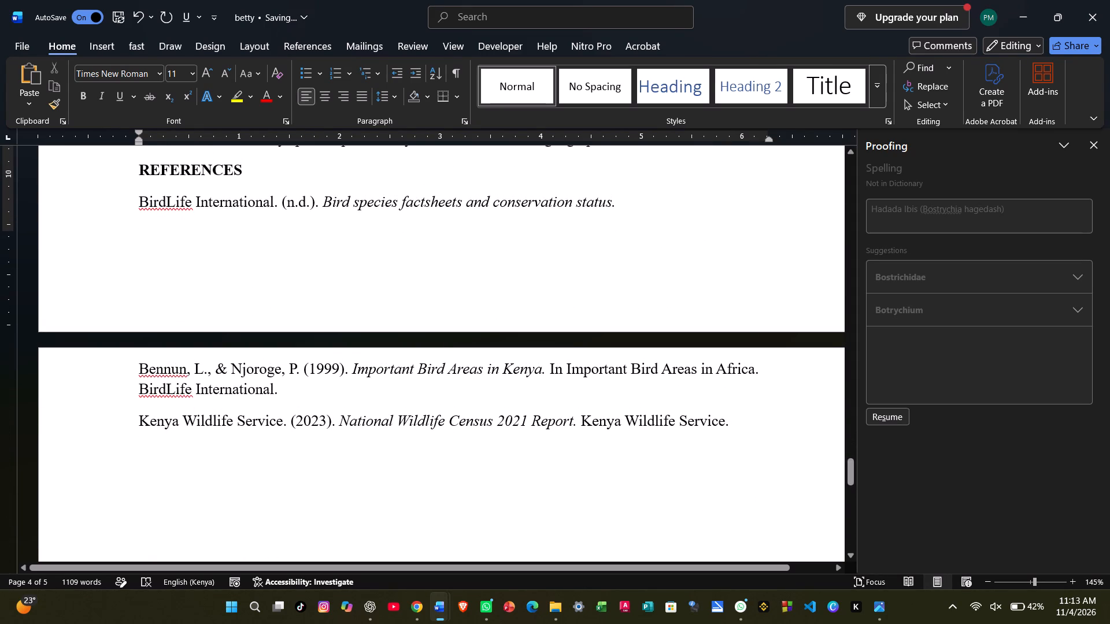
pyautogui.scroll(3, 316, 437)
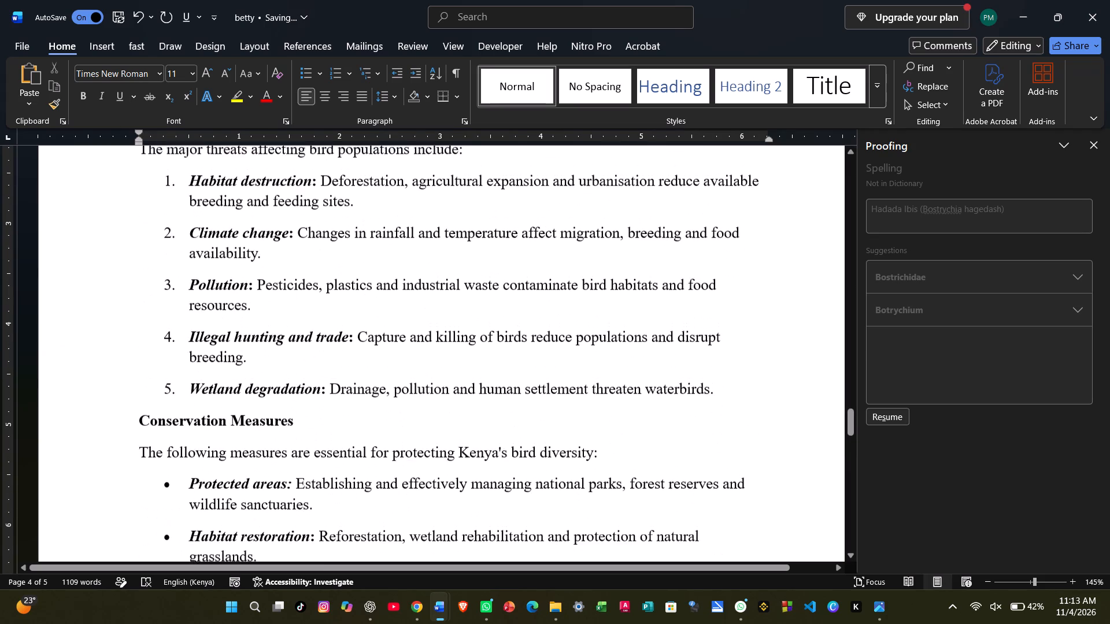
pyautogui.scroll(9, 316, 437)
pyautogui.scroll(-1, 316, 437)
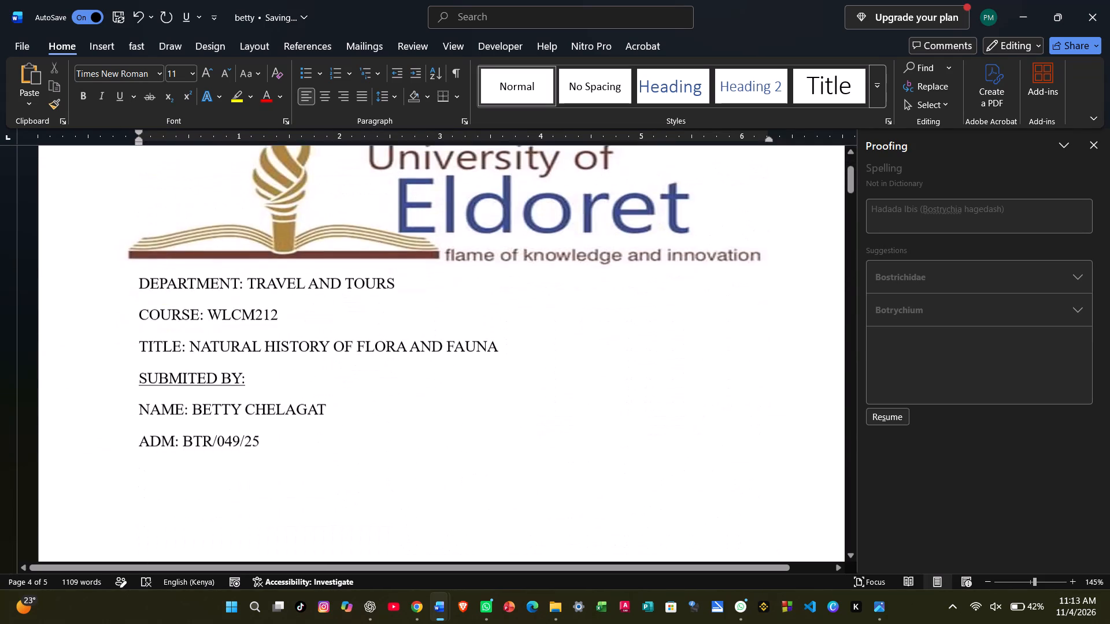
pyautogui.scroll(-4, 316, 437)
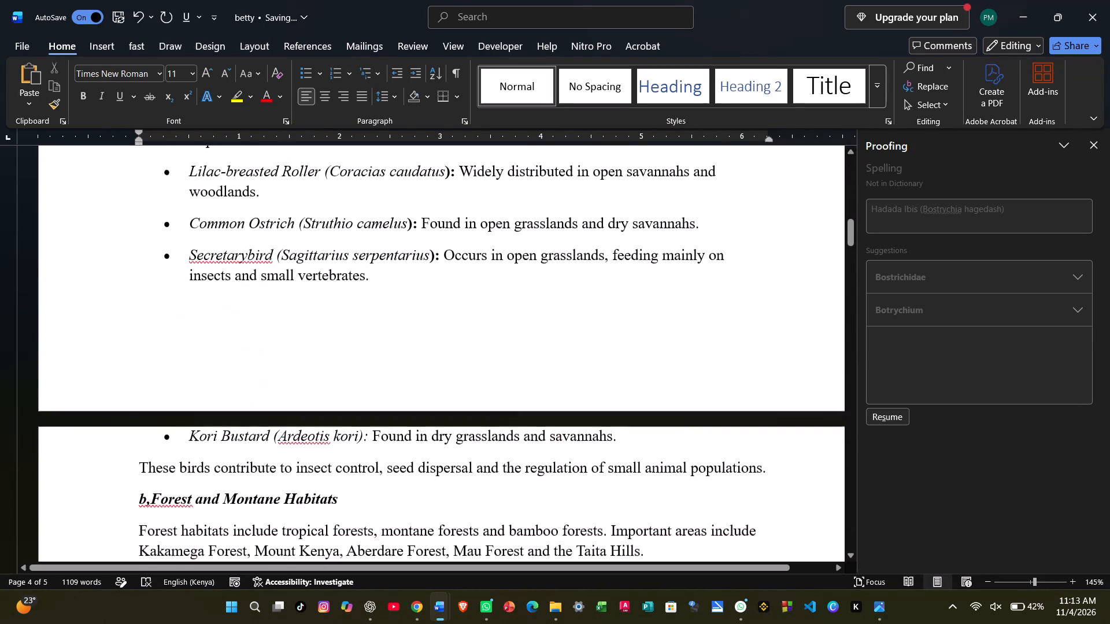
pyautogui.scroll(-6, 316, 437)
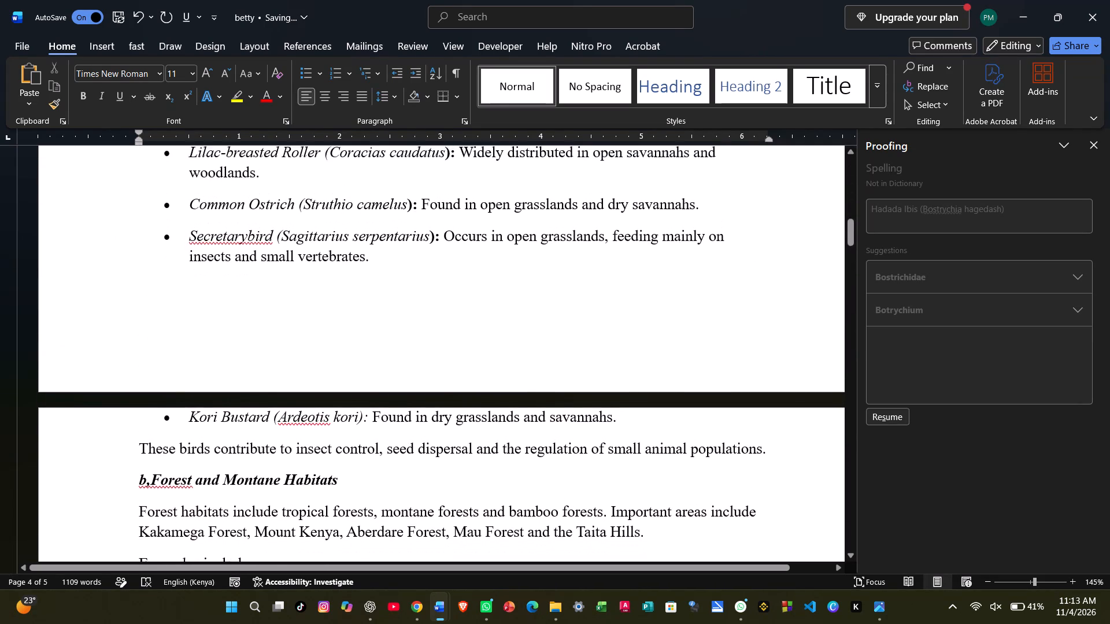
pyautogui.scroll(-14, 316, 437)
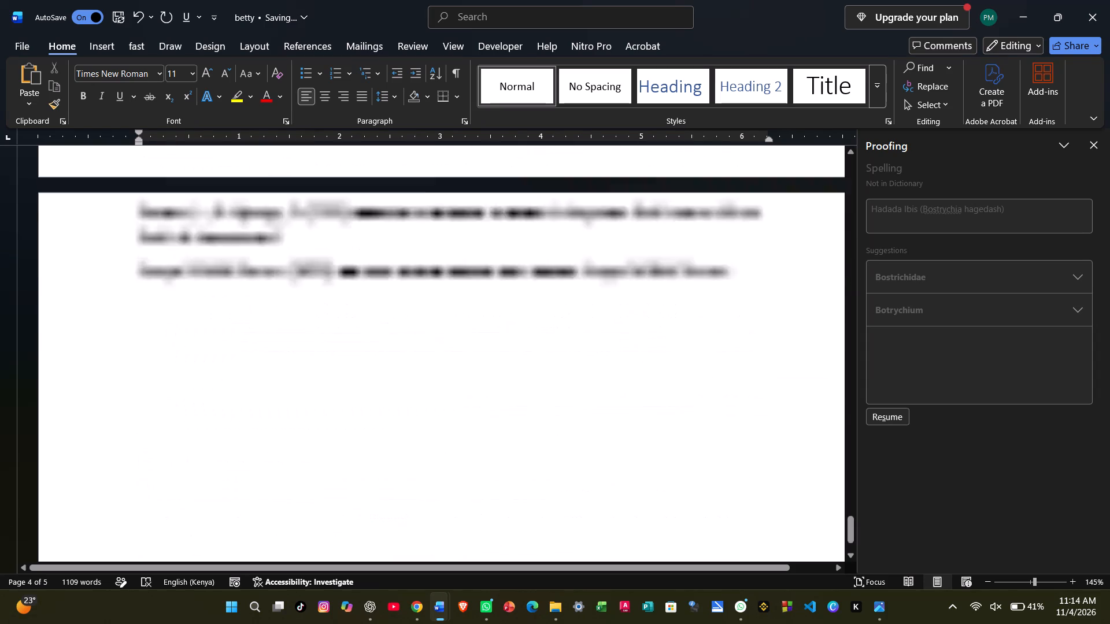
pyautogui.scroll(-1, 316, 437)
# Join the 1999 Important Bird Areas in Kenya reference onto the end of the preceding BirdLife International (n.d.) entry.
pyautogui.scroll(6, 316, 437)
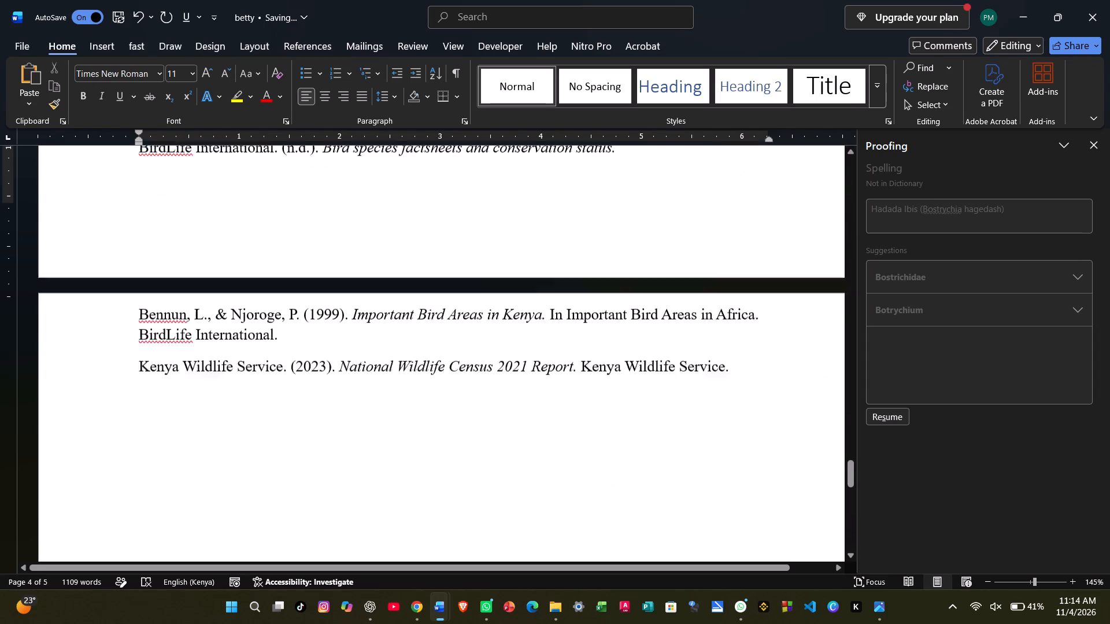
pyautogui.scroll(1, 316, 437)
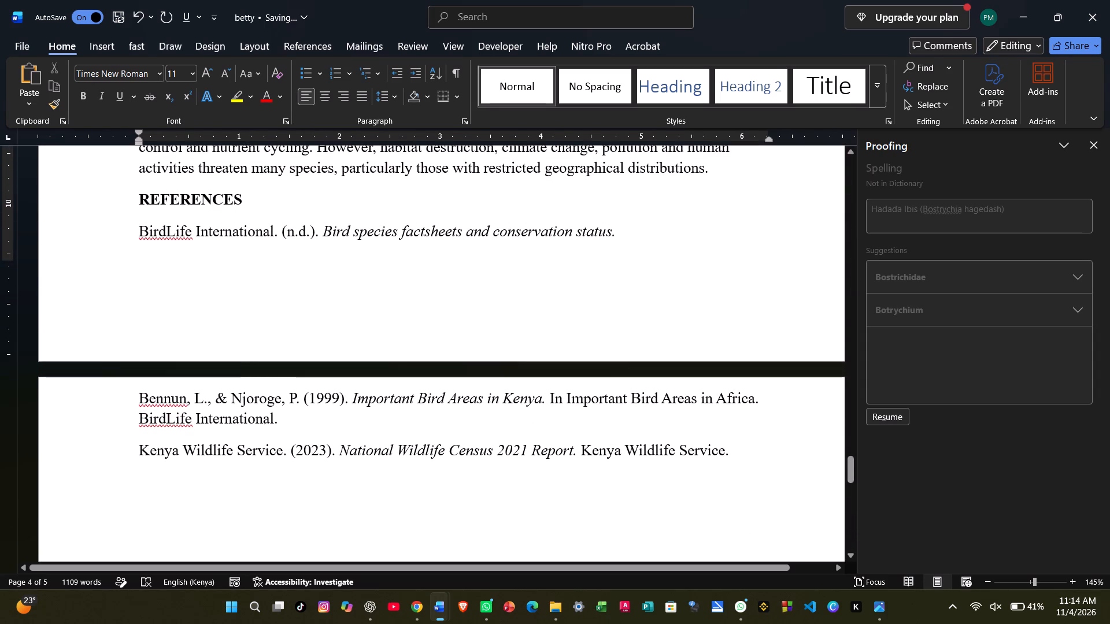
pyautogui.click(623, 243)
pyautogui.click(139, 400)
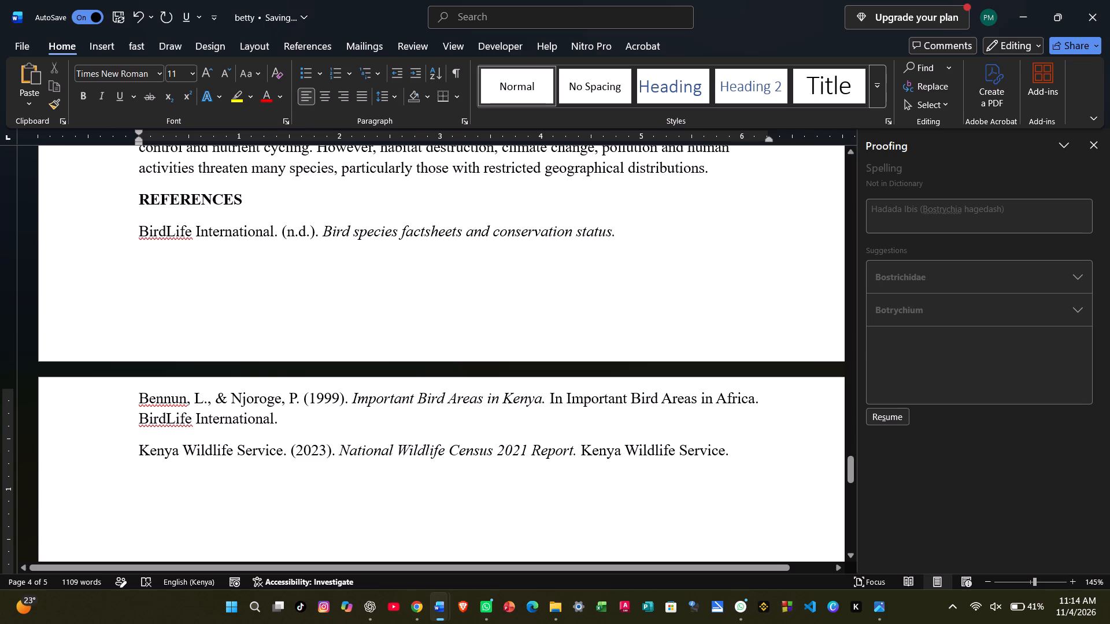
pyautogui.press('BackSpace')
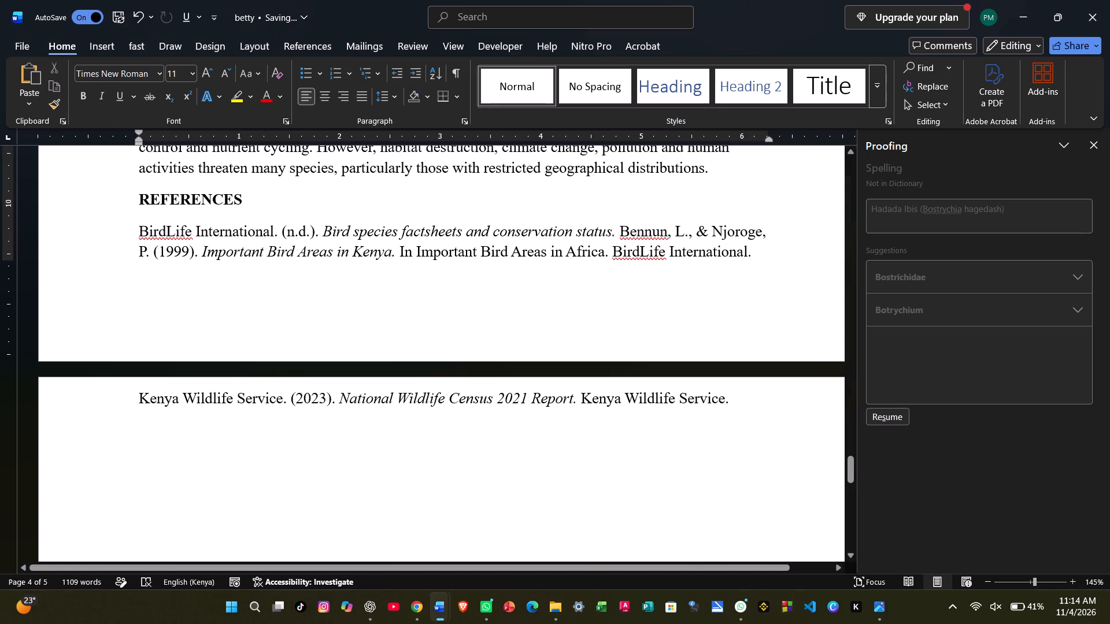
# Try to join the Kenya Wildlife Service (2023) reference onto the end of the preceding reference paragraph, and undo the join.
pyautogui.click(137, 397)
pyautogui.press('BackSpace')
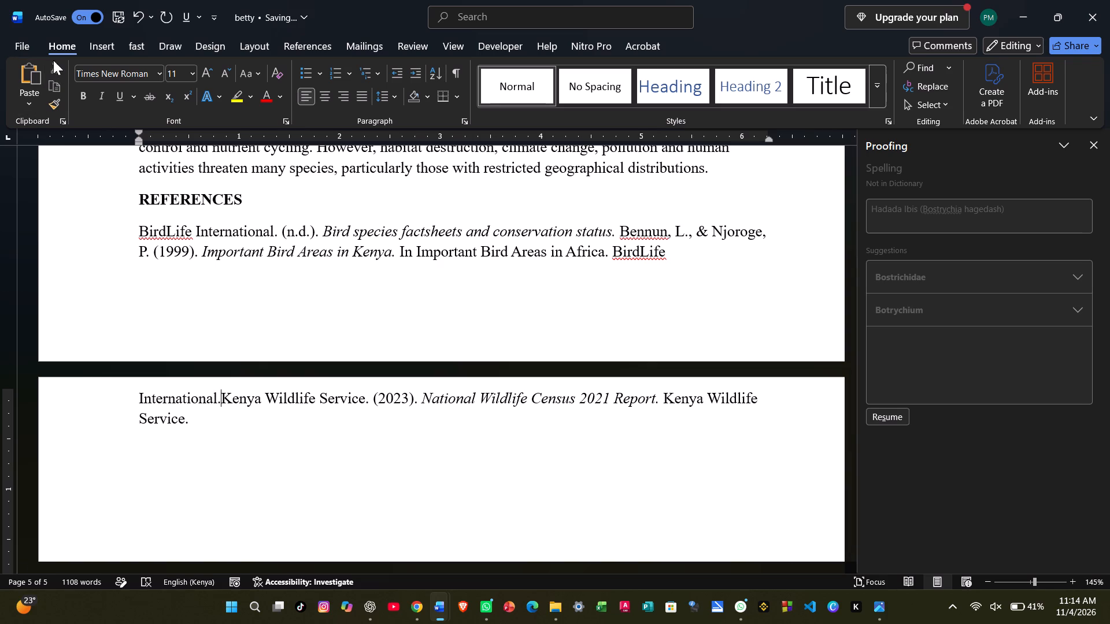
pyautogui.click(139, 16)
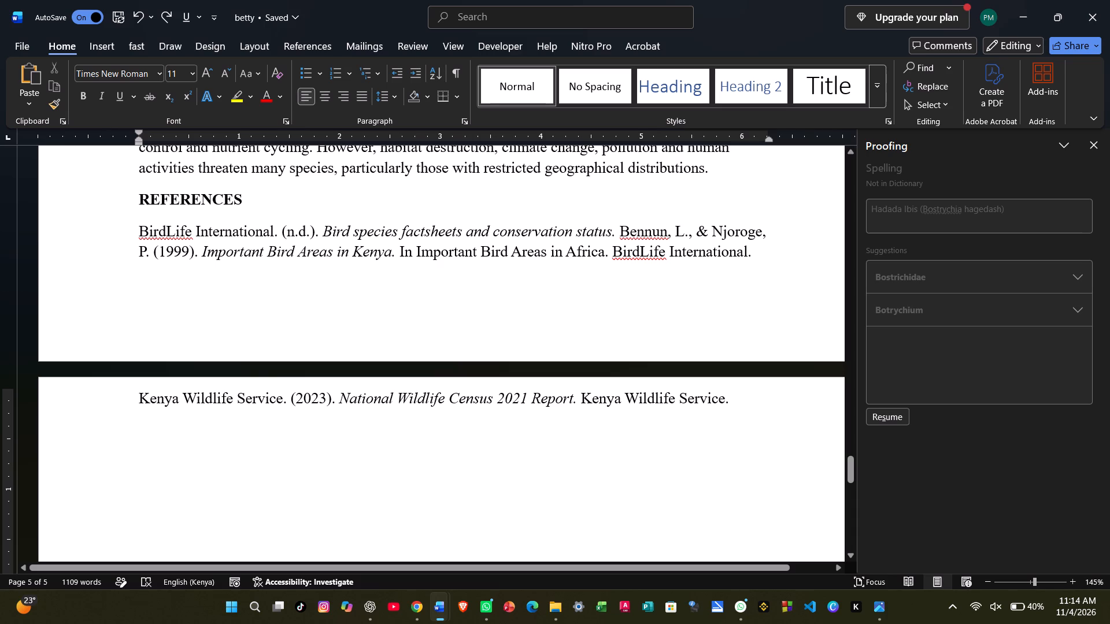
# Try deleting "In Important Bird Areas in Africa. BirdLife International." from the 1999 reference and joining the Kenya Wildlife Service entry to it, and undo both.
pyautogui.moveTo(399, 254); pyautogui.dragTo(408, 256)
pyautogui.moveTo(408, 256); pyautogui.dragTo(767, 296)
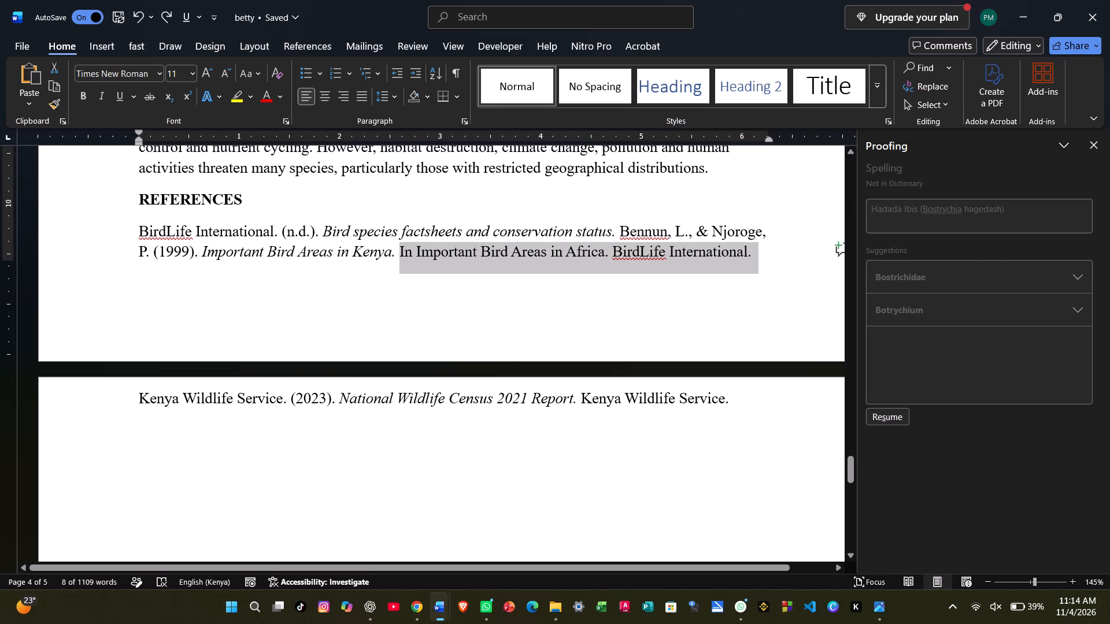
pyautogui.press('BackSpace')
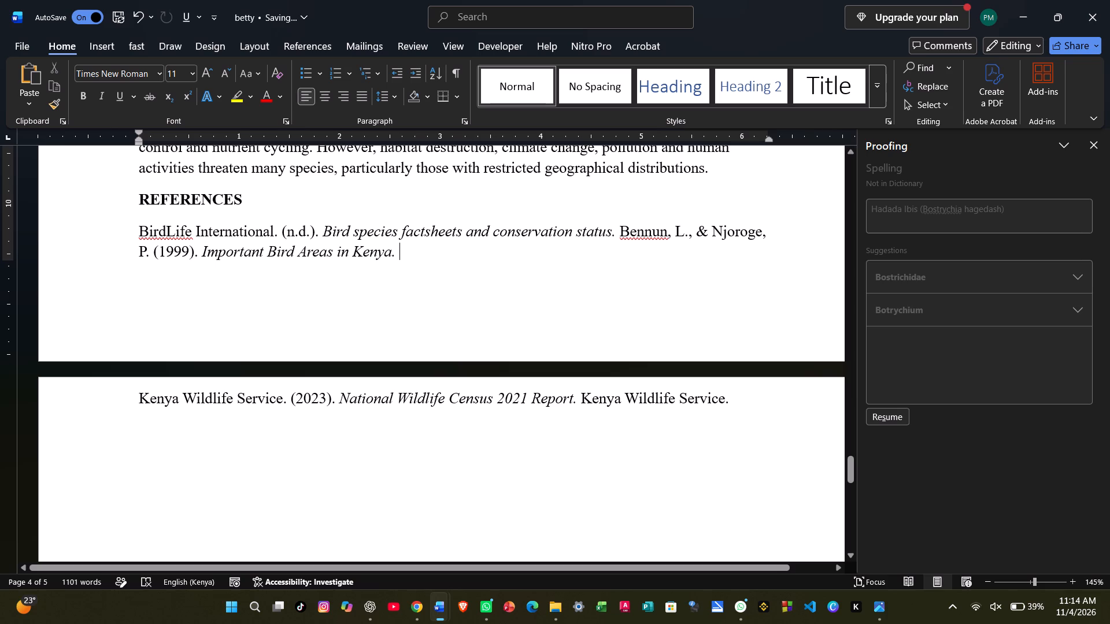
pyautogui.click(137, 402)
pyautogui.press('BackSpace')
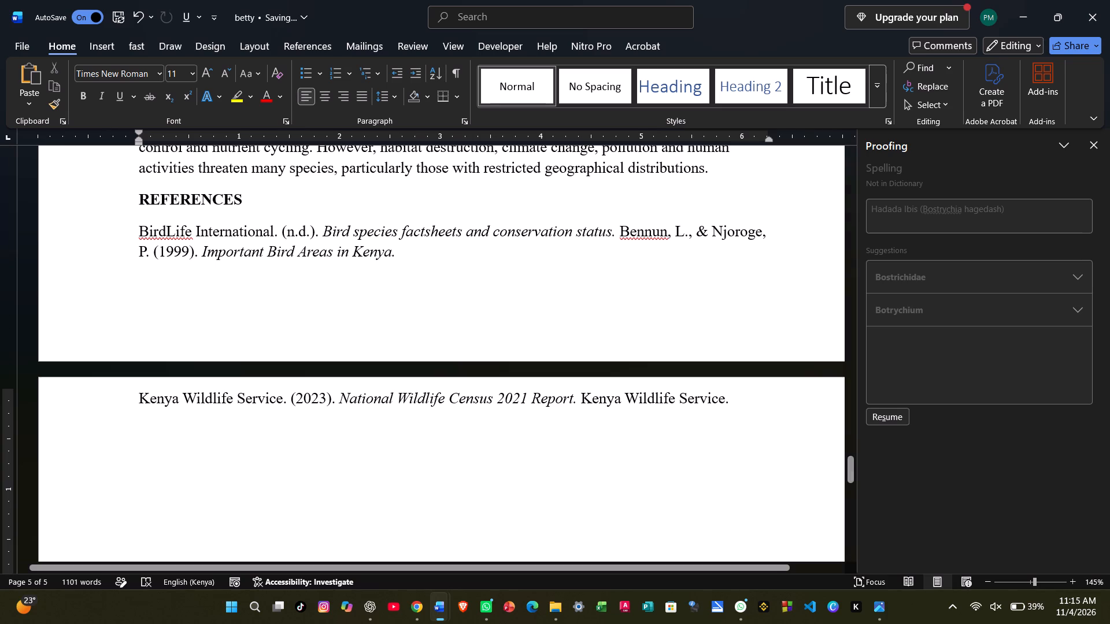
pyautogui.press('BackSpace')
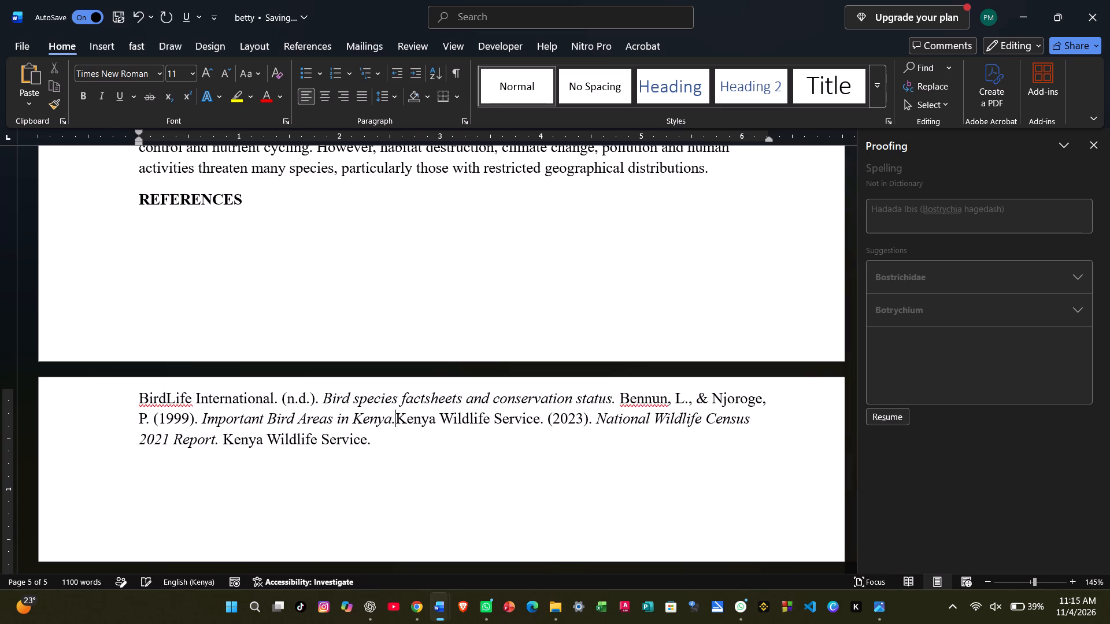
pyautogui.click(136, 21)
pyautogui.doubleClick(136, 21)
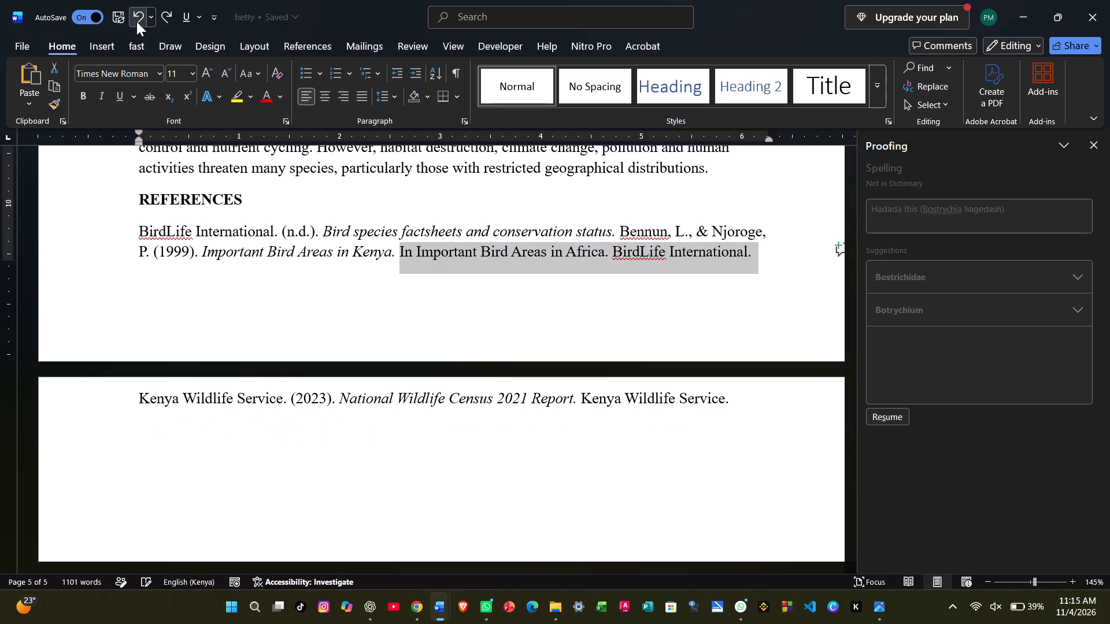
# Delete the publisher "BirdLife International." from the end of the 1999 Important Bird Areas in Kenya reference.
pyautogui.click(205, 309)
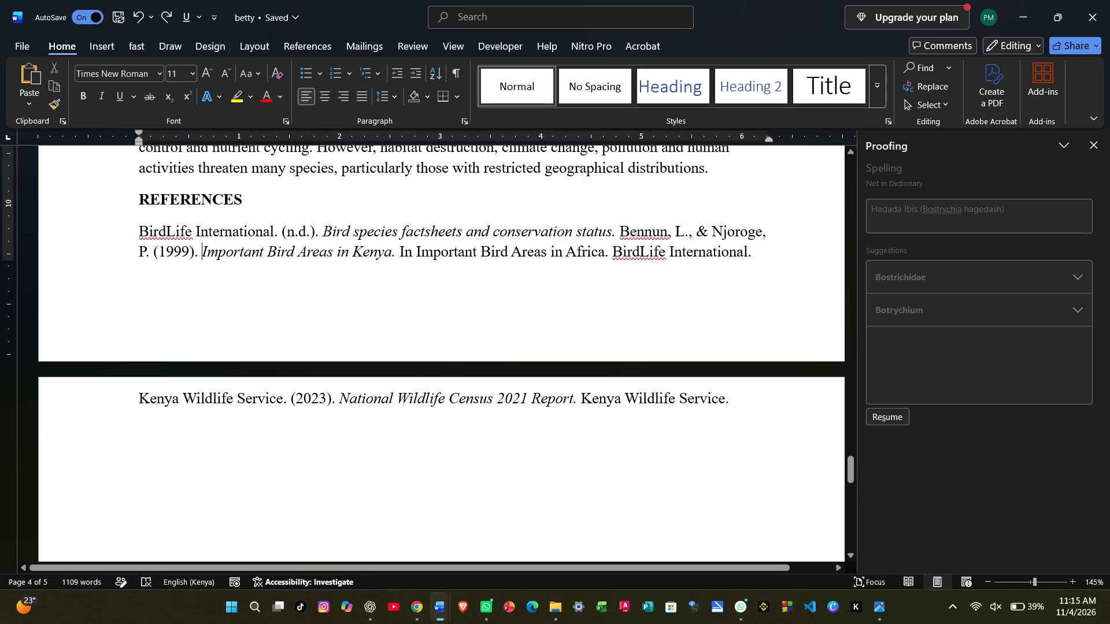
pyautogui.moveTo(614, 255); pyautogui.dragTo(649, 255)
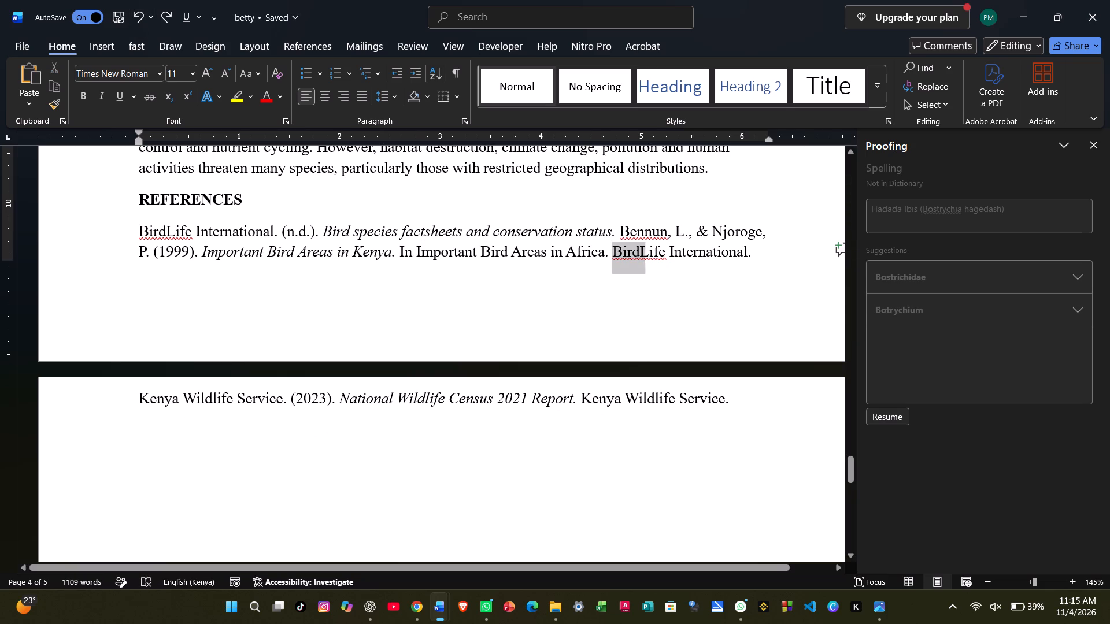
pyautogui.moveTo(649, 255); pyautogui.dragTo(753, 271)
pyautogui.press('BackSpace')
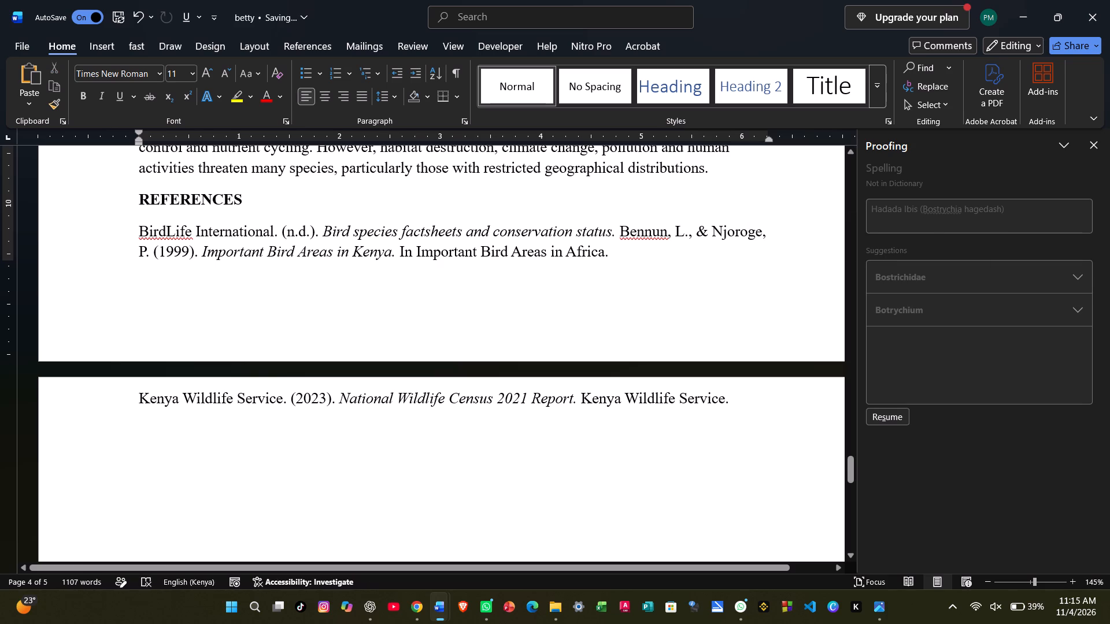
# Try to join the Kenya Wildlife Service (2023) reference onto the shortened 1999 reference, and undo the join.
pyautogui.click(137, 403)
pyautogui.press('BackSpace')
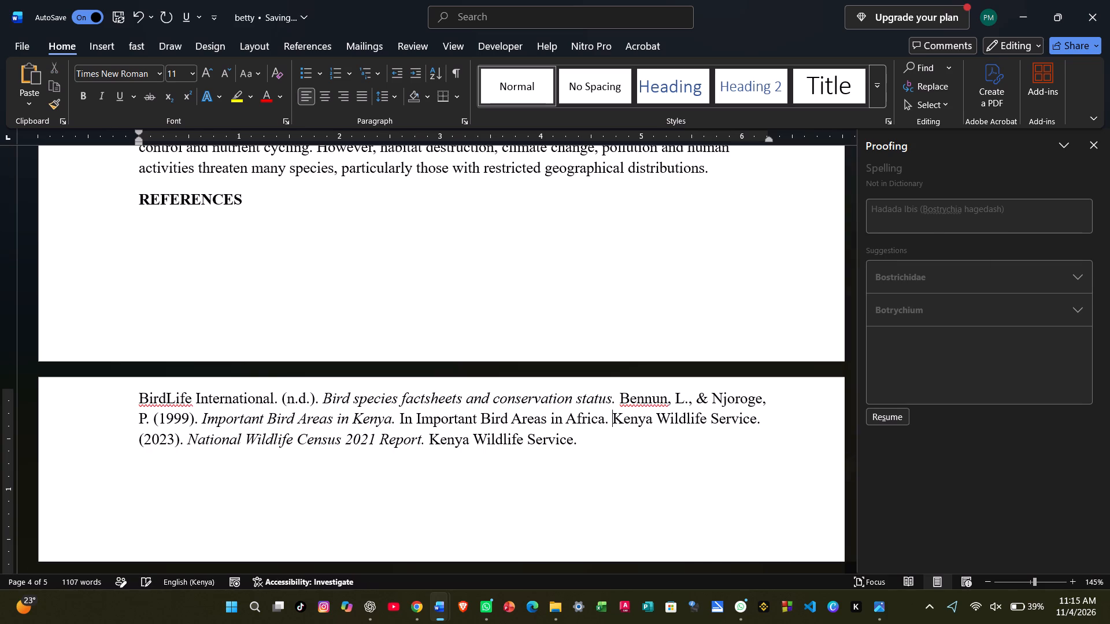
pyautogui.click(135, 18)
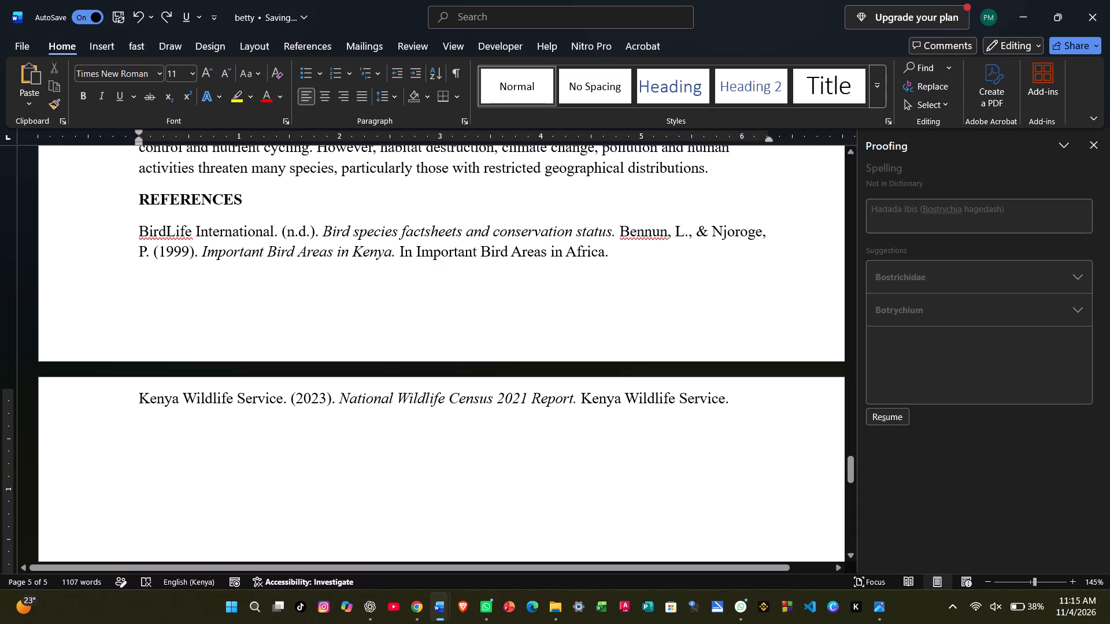
# Delete the publisher "Kenya Wildlife Service." from the end of the National Wildlife Census 2021 Report reference.
pyautogui.moveTo(738, 407); pyautogui.dragTo(685, 403)
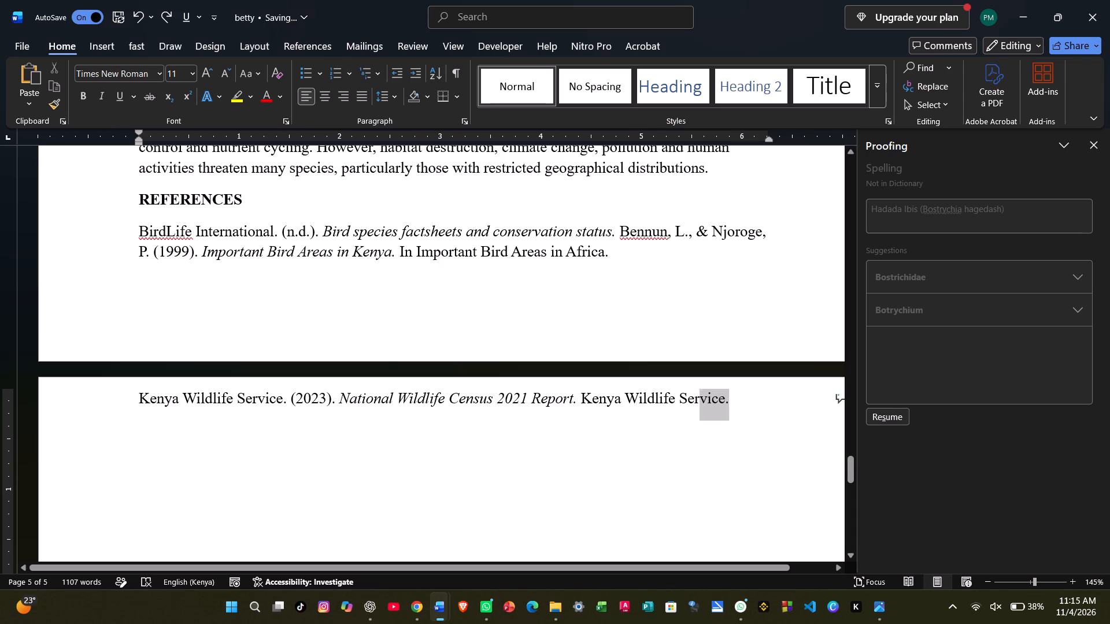
pyautogui.moveTo(685, 403); pyautogui.dragTo(586, 404)
pyautogui.press('BackSpace')
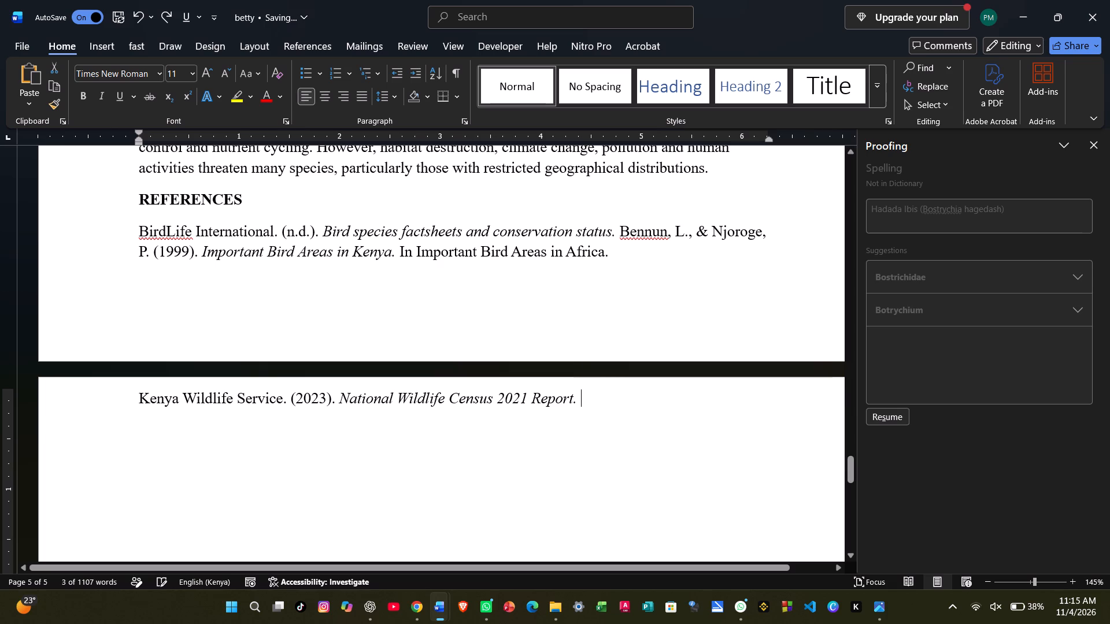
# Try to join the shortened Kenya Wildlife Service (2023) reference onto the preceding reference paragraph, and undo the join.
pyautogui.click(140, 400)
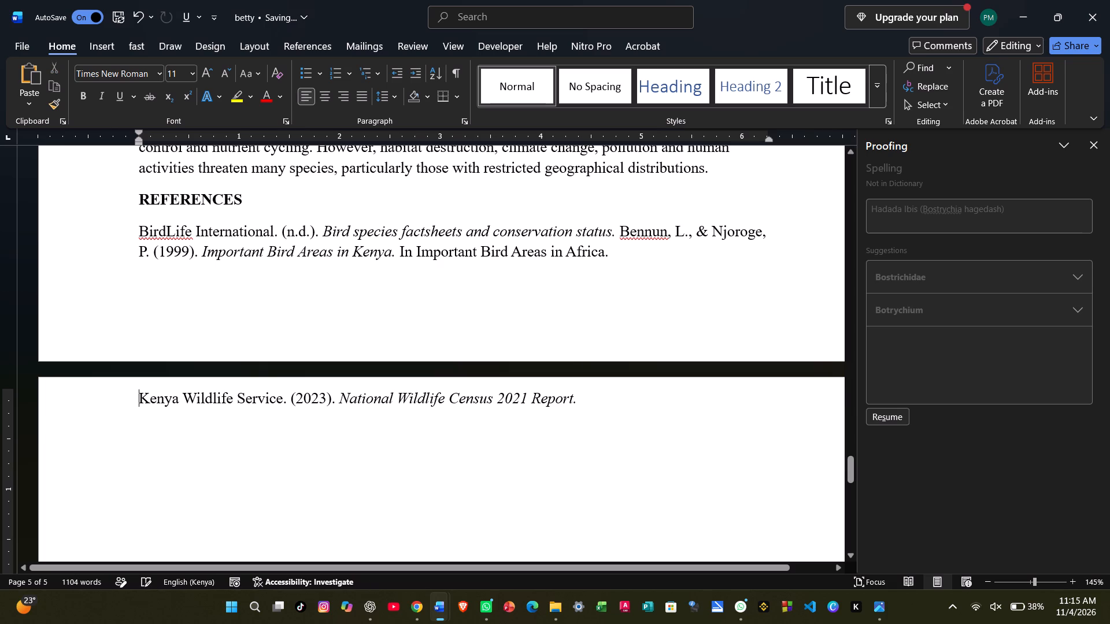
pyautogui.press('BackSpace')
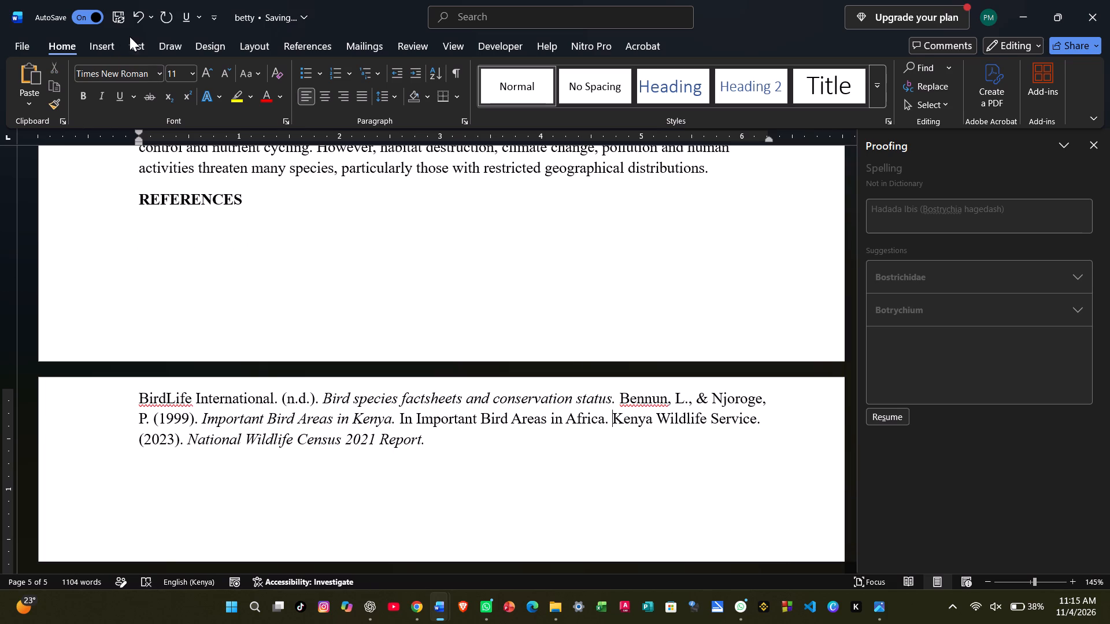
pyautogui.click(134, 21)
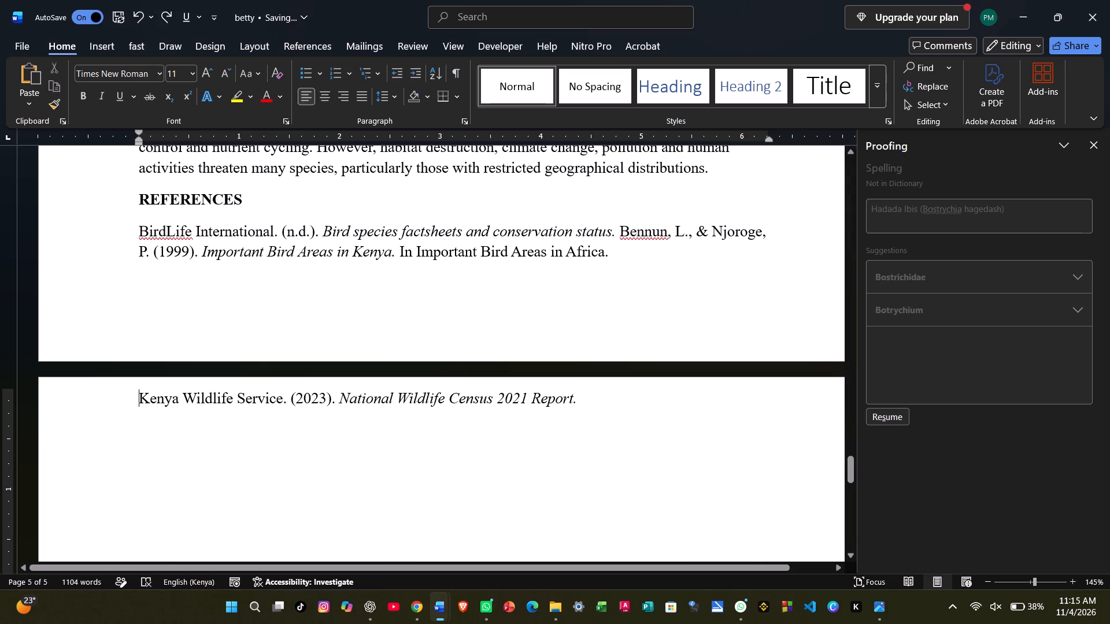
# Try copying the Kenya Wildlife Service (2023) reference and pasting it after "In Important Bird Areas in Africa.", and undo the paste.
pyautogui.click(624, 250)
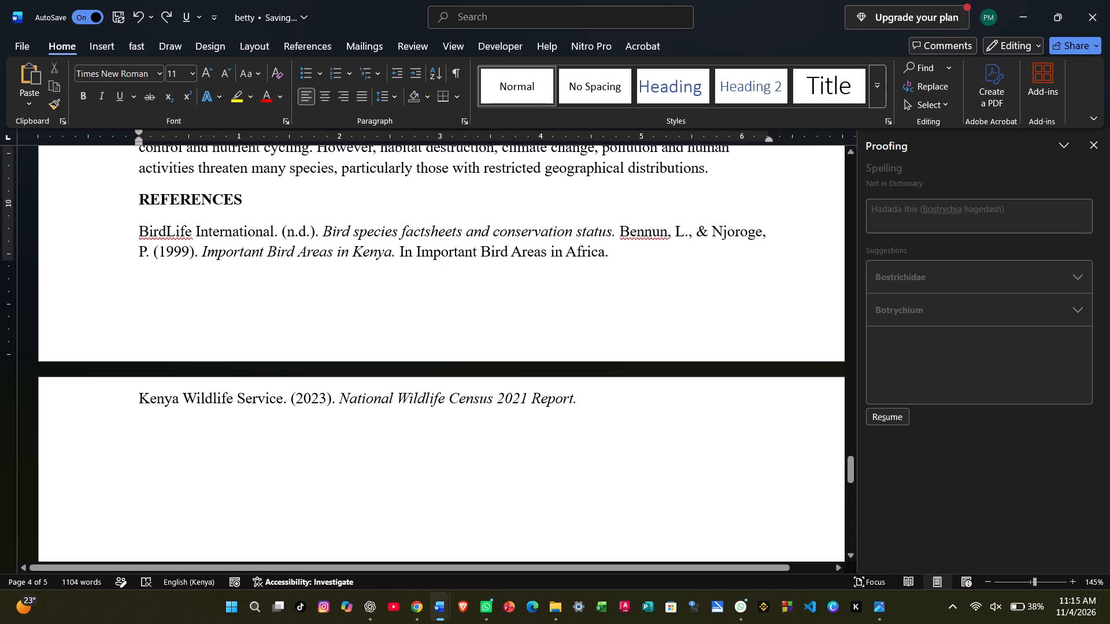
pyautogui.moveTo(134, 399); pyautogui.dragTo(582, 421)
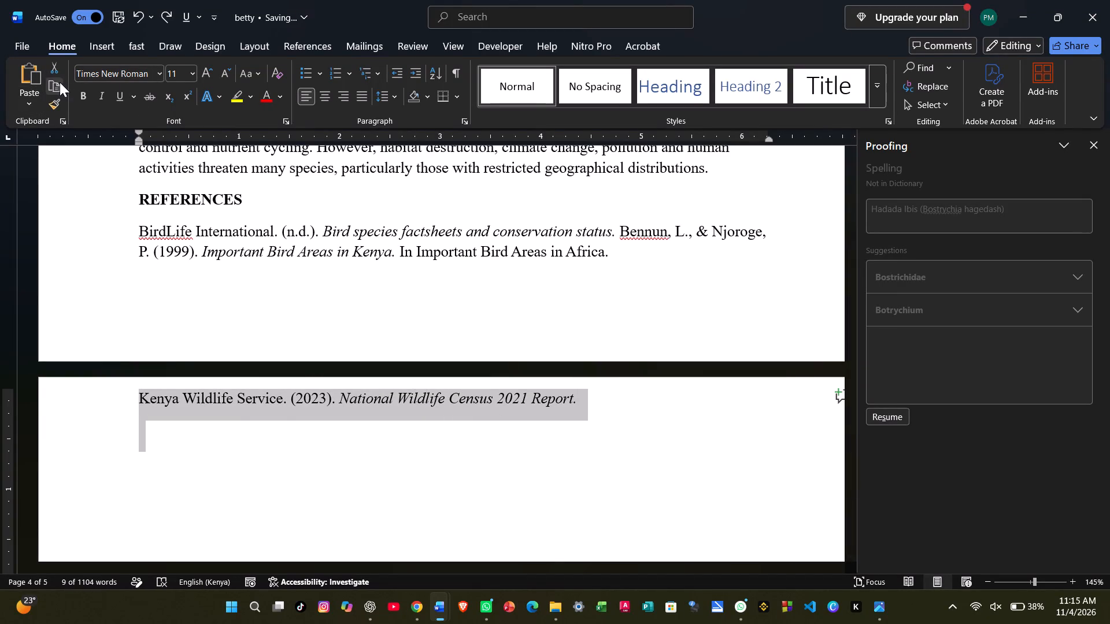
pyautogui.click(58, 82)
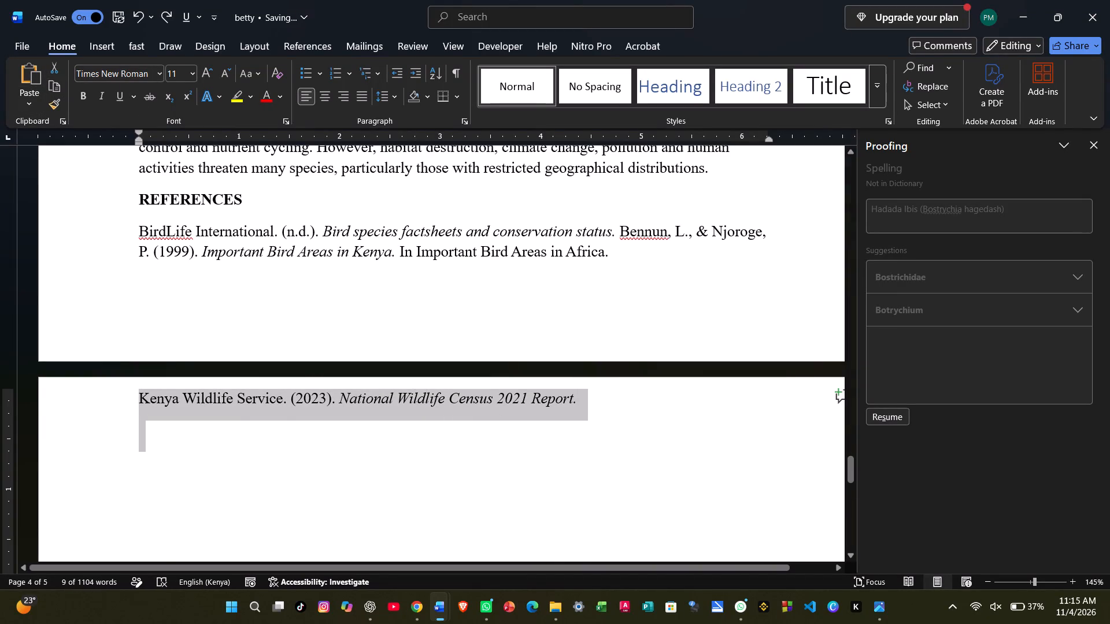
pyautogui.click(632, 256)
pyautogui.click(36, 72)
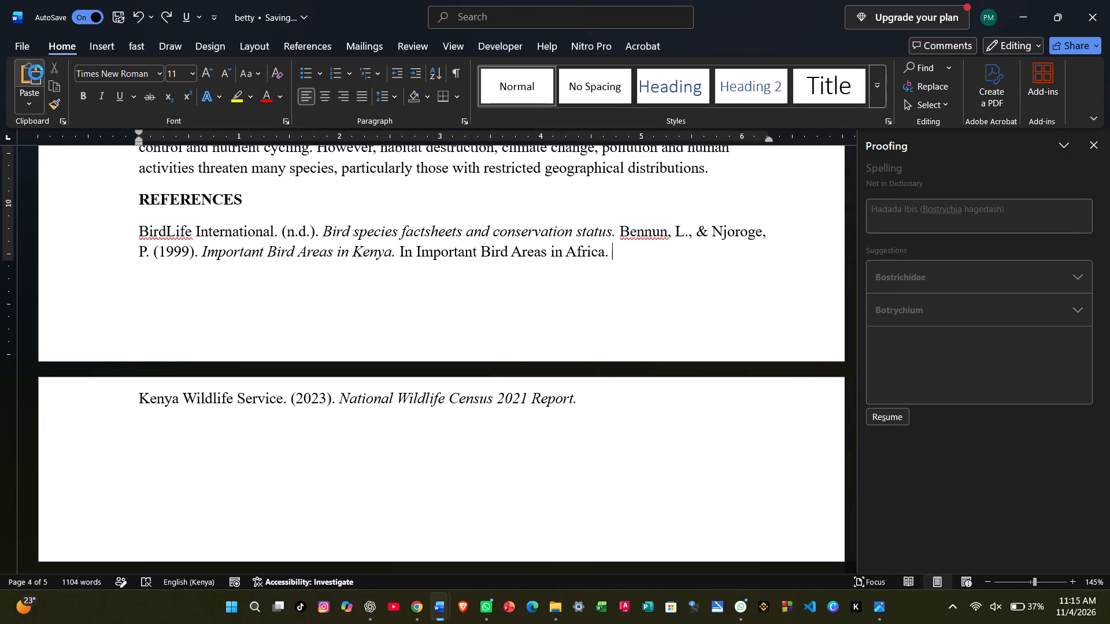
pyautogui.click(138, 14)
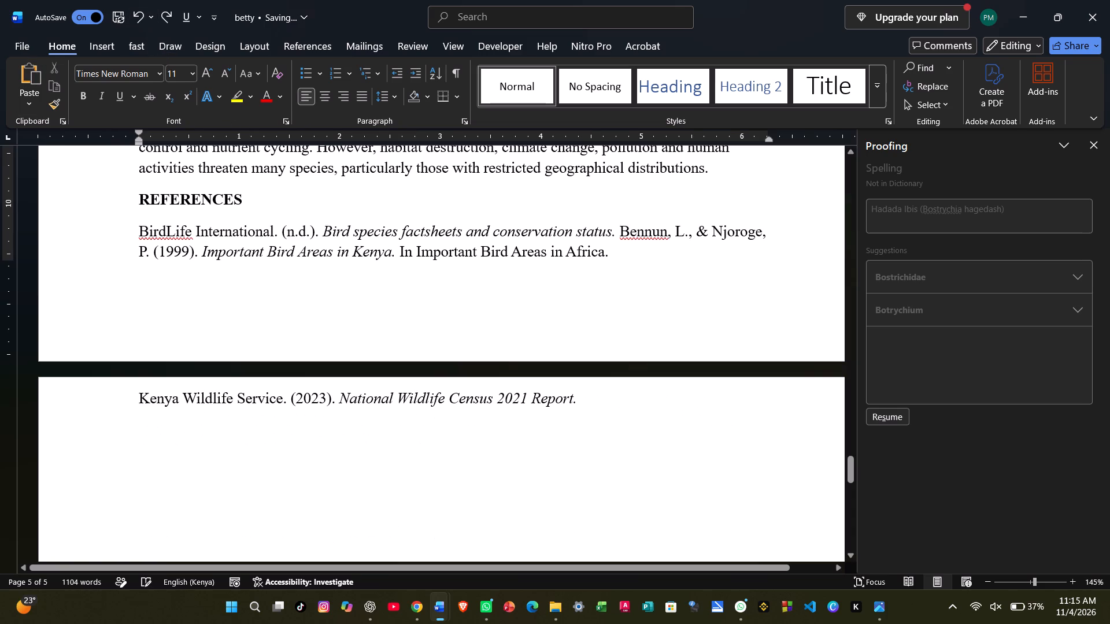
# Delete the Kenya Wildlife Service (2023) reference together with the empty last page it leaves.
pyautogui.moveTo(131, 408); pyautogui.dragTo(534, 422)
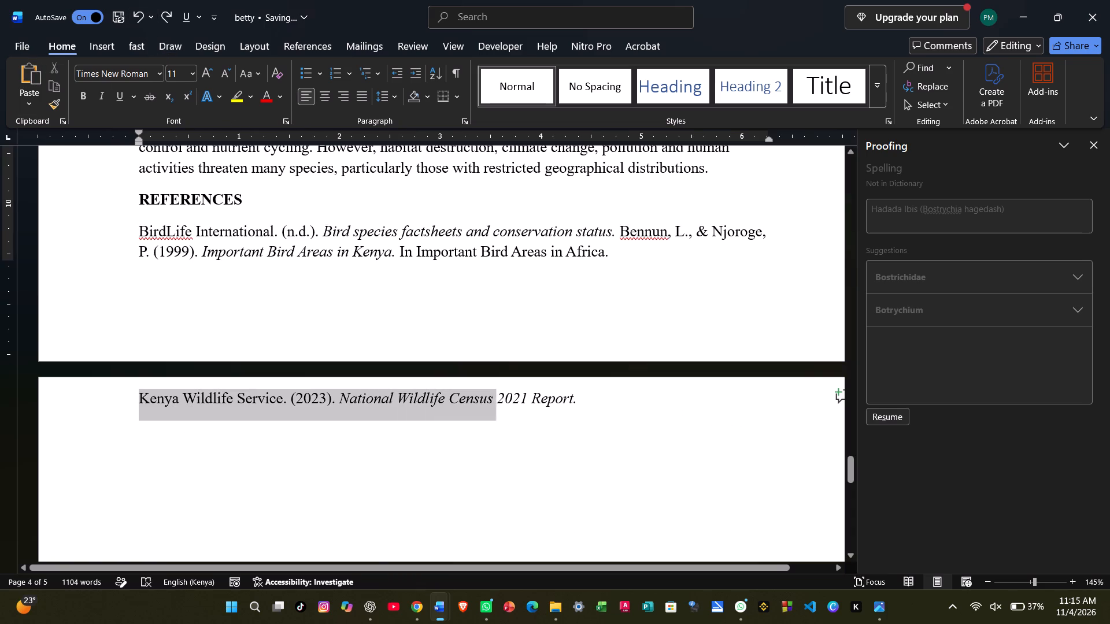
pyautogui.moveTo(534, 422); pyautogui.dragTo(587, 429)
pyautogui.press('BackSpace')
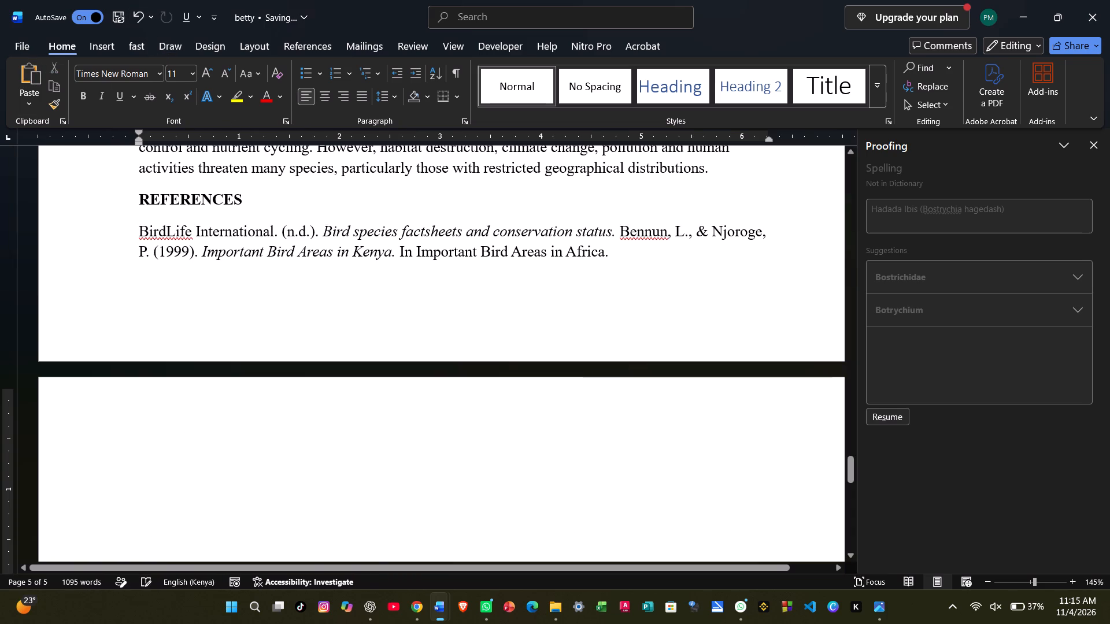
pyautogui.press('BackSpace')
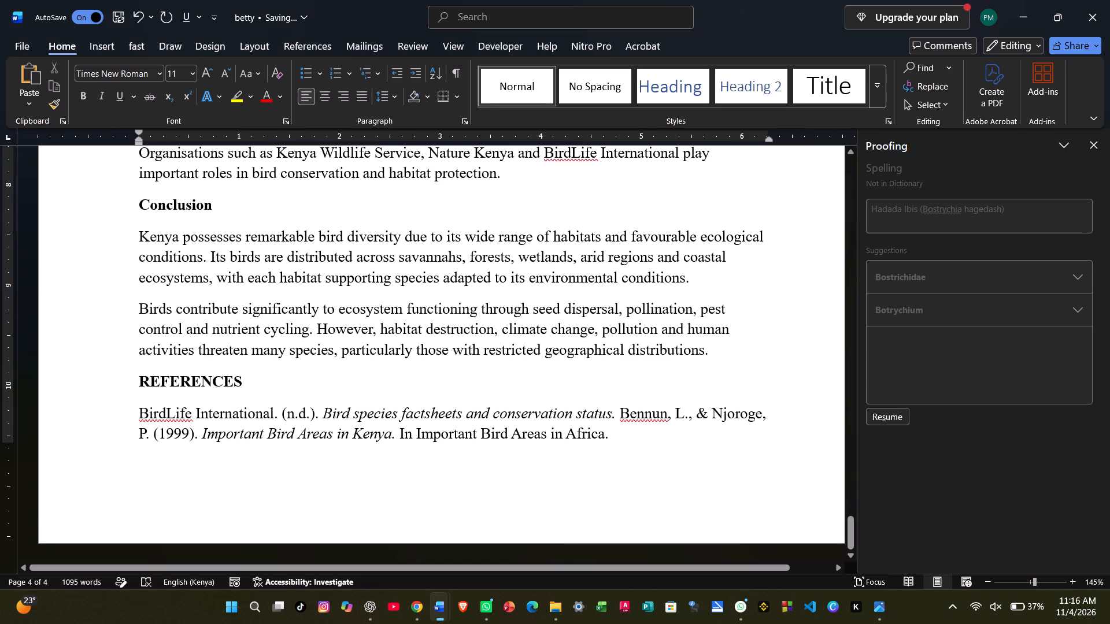
# Check the text flow and page breaks throughout the report, from the cover details to REFERENCES.
pyautogui.scroll(8, 250, 493)
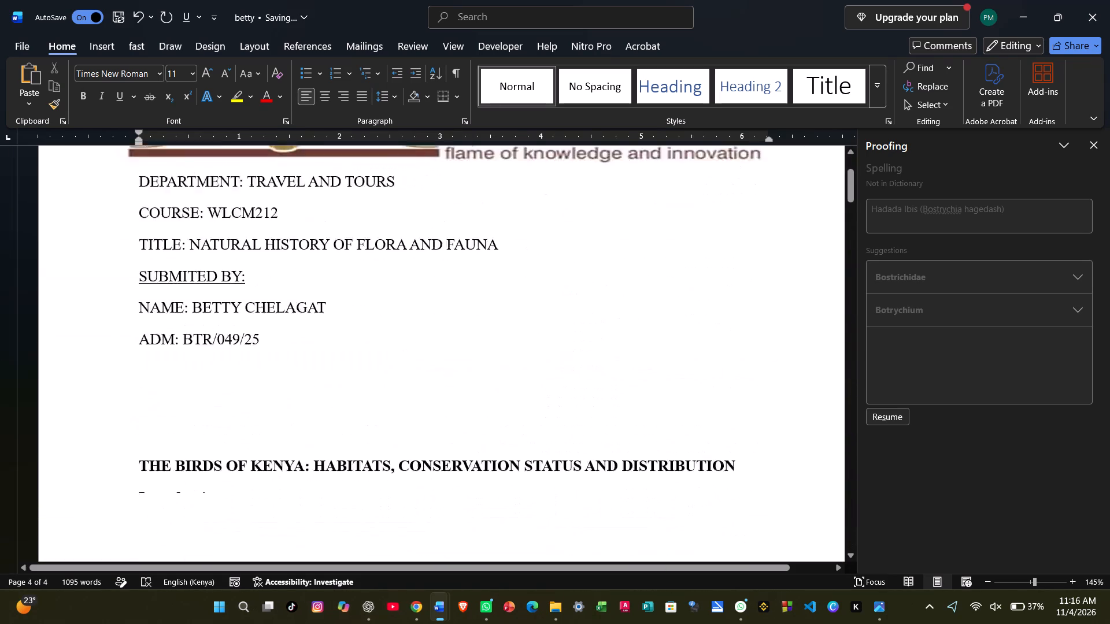
pyautogui.scroll(3, 250, 493)
pyautogui.scroll(-2, 250, 493)
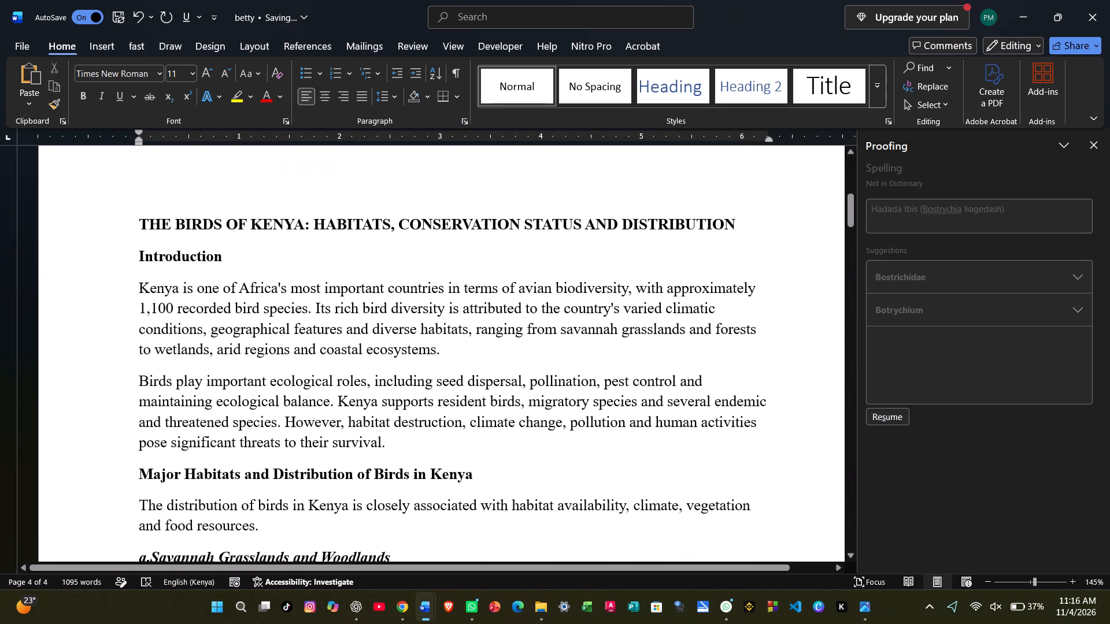
pyautogui.scroll(-3, 250, 493)
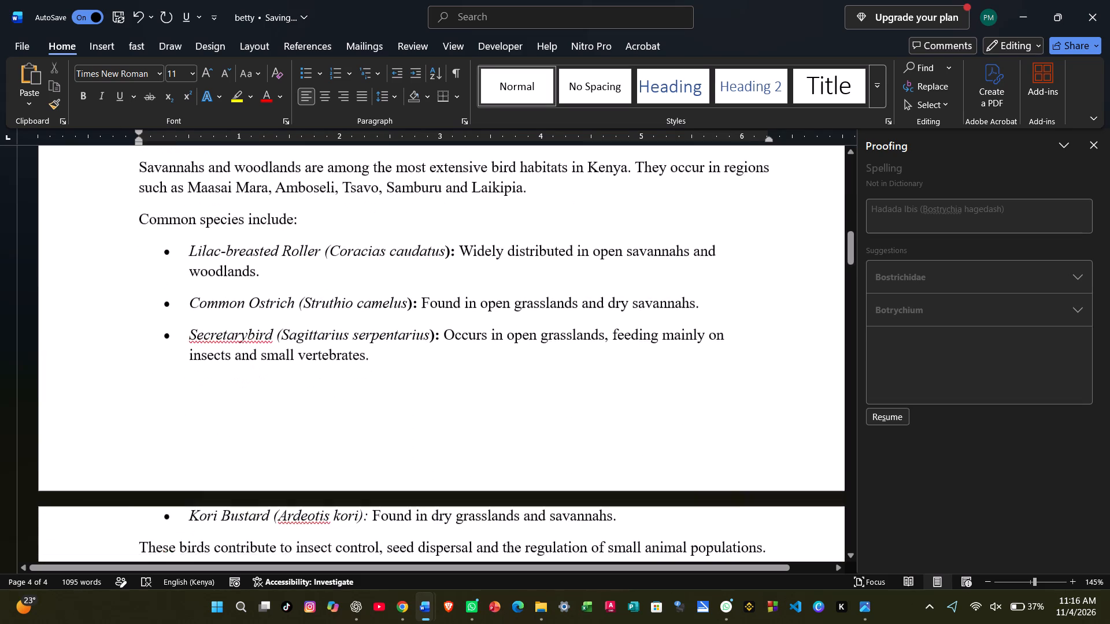
pyautogui.scroll(-2, 250, 493)
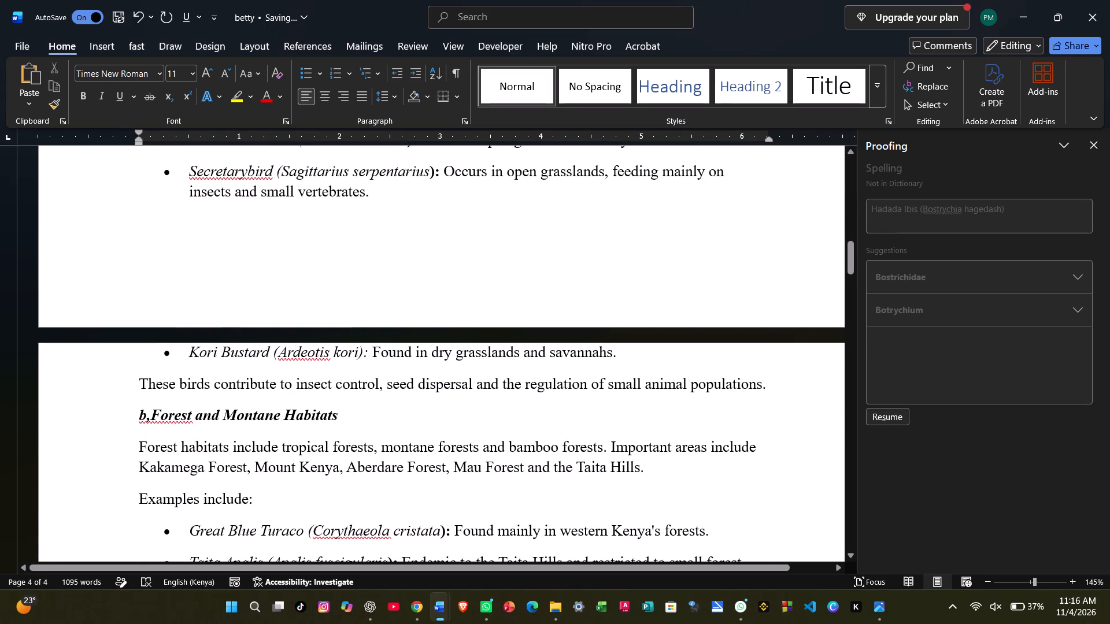
pyautogui.scroll(-3, 250, 493)
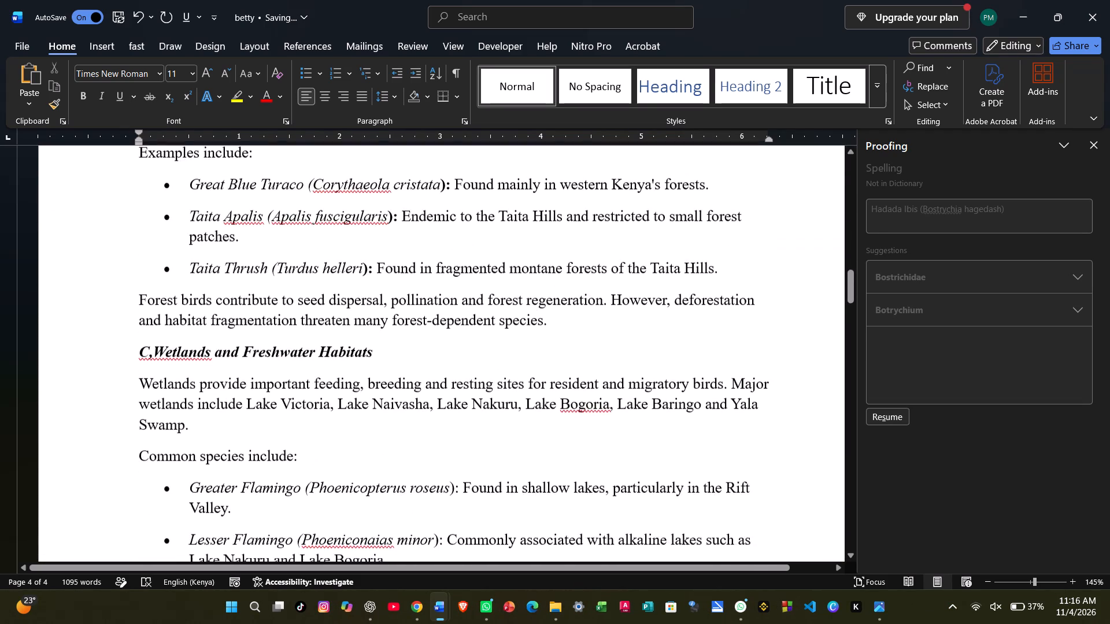
pyautogui.scroll(-10, 250, 493)
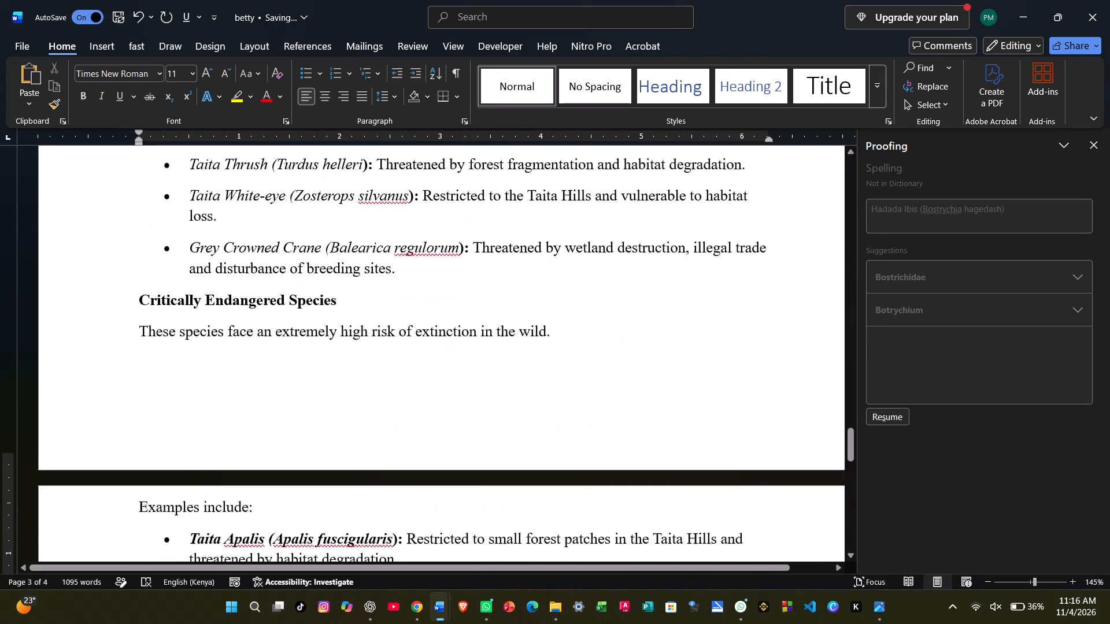
pyautogui.scroll(-2, 250, 493)
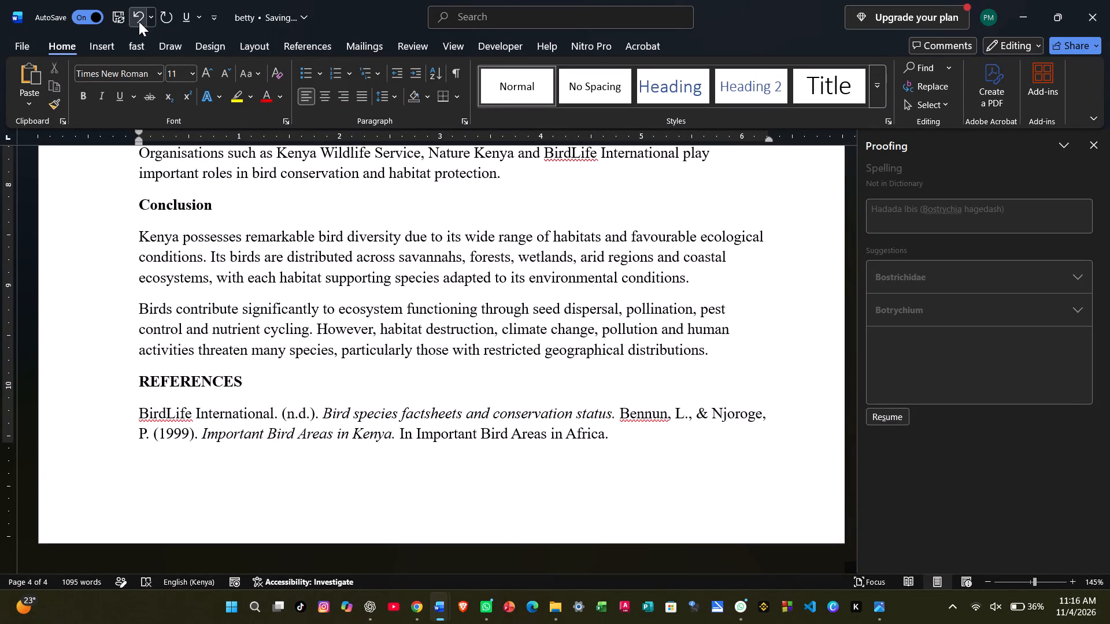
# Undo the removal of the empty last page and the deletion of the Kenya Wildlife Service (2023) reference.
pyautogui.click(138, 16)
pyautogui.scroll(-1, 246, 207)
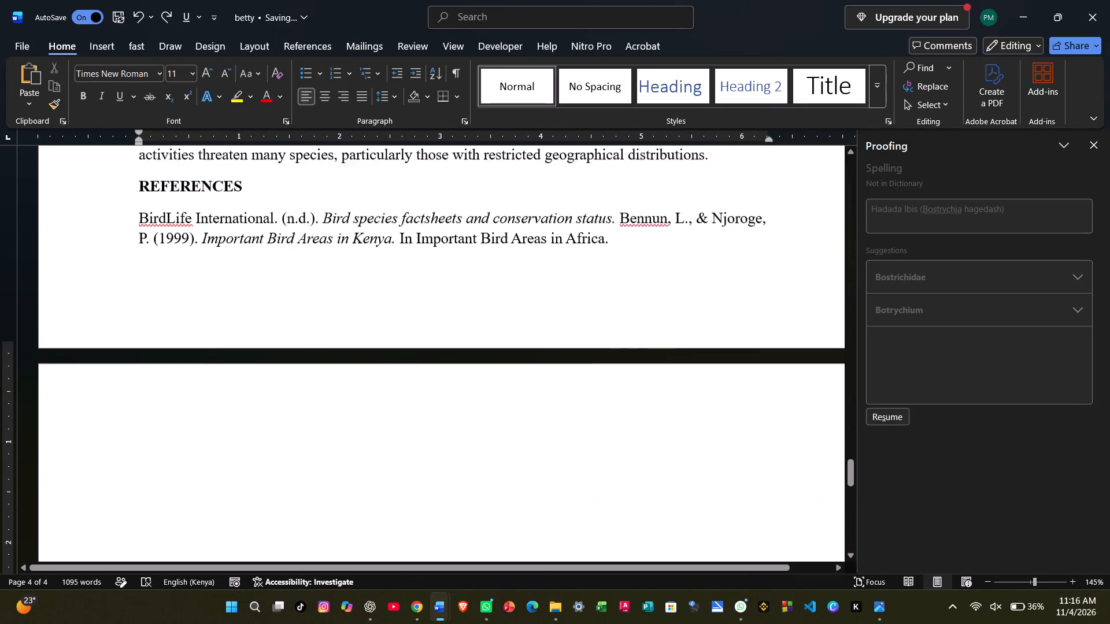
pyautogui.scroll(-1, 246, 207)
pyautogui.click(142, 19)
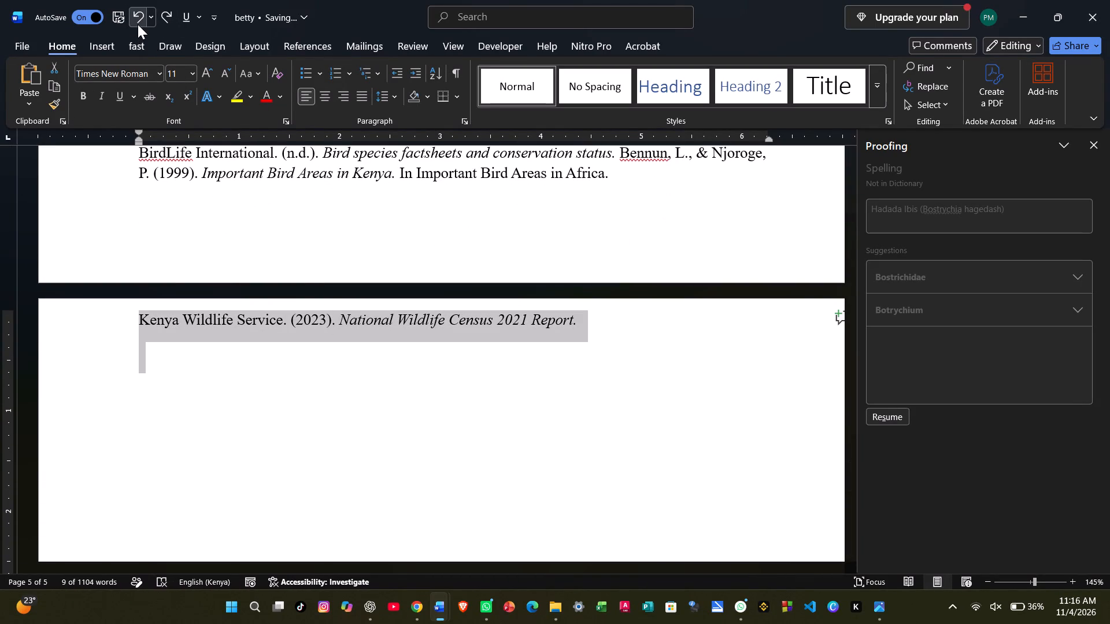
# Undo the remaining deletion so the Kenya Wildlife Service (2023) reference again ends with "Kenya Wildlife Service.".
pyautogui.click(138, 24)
# Move the right margin of the references section outward to about 6.6 inches on the ruler, widening the text lines.
pyautogui.click(282, 244)
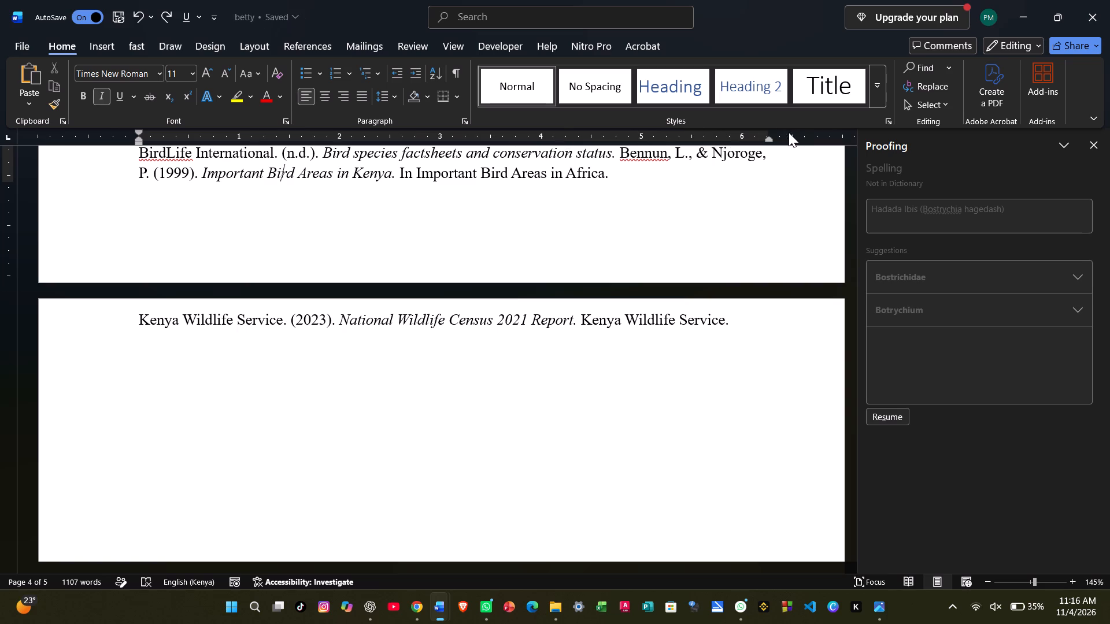
pyautogui.moveTo(774, 132); pyautogui.dragTo(781, 132)
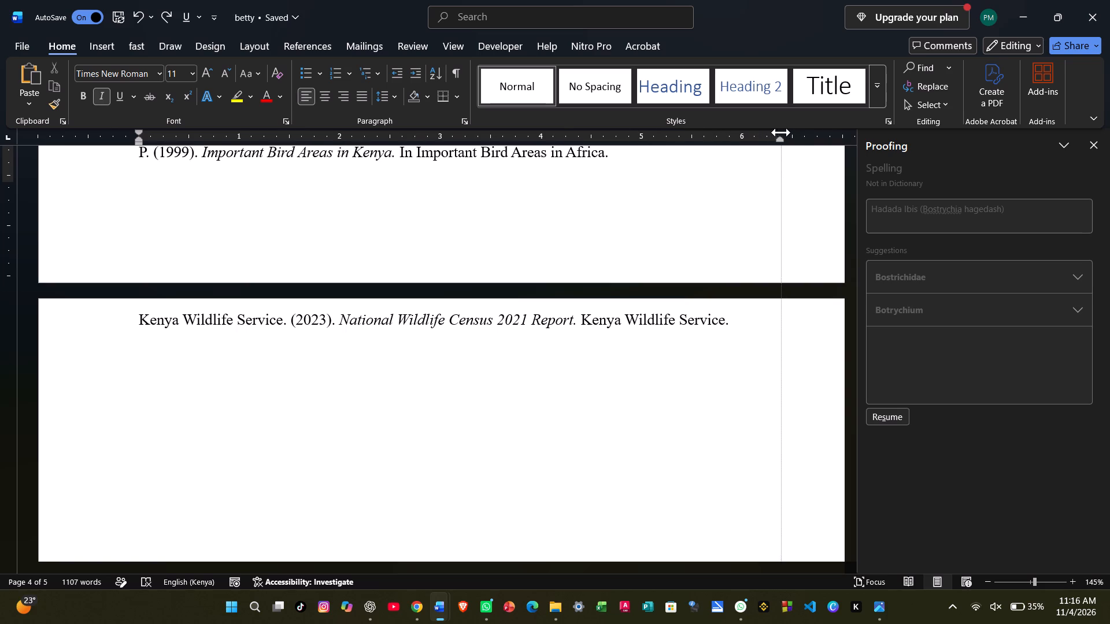
pyautogui.moveTo(781, 132); pyautogui.dragTo(791, 135)
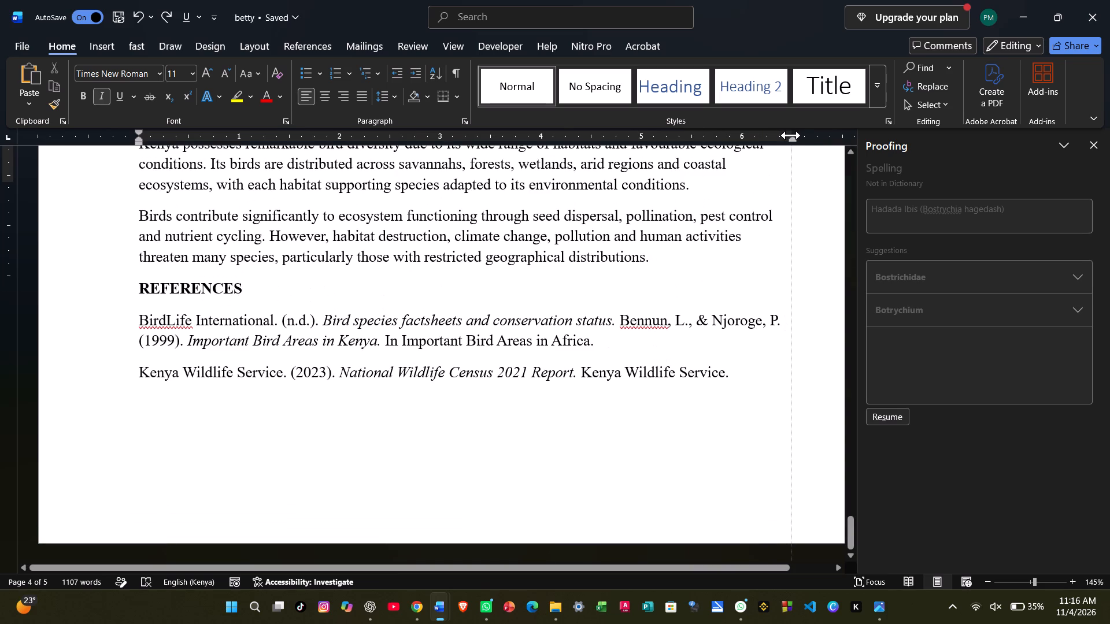
pyautogui.moveTo(791, 135); pyautogui.dragTo(799, 135)
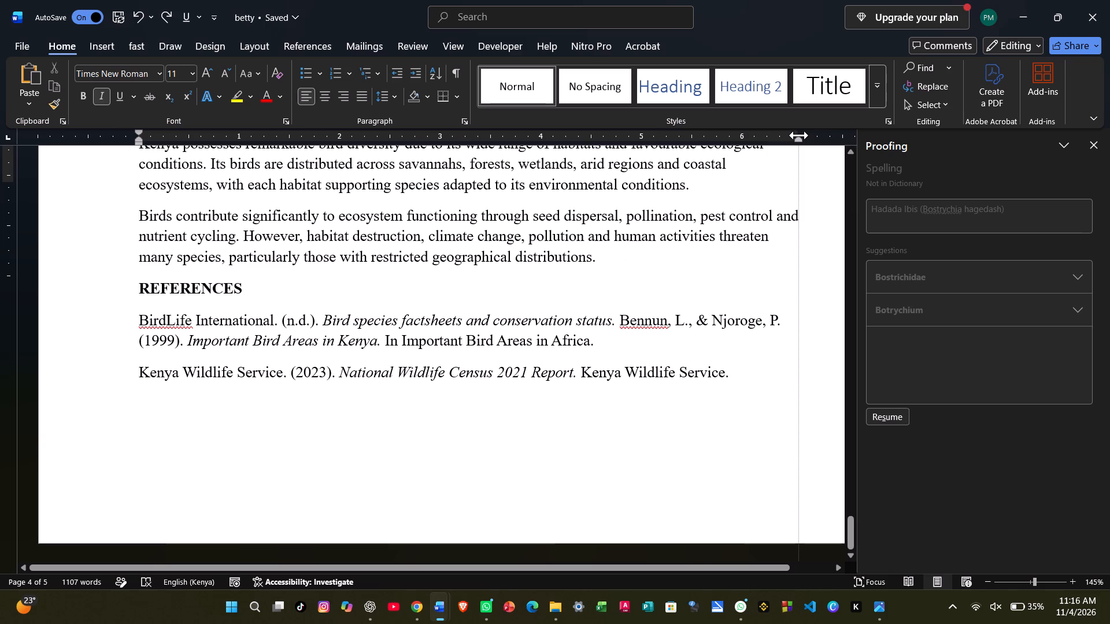
pyautogui.moveTo(799, 135); pyautogui.dragTo(806, 138)
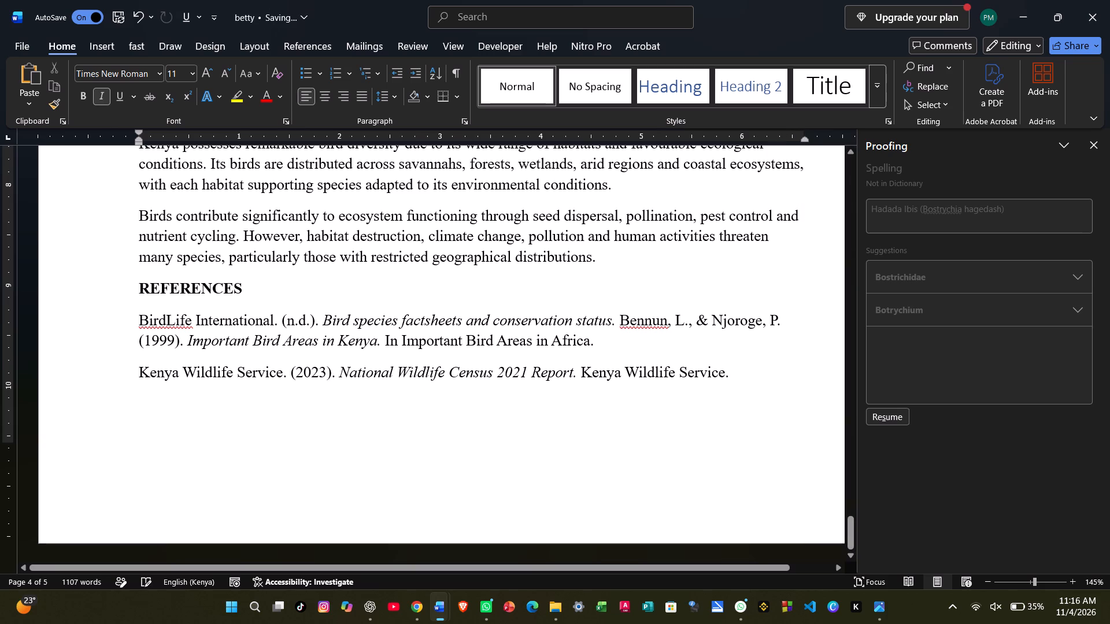
pyautogui.click(391, 454)
# Check the text flow and page layout from REFERENCES back through the report to the cover details.
pyautogui.scroll(-1, 391, 454)
pyautogui.scroll(1, 391, 454)
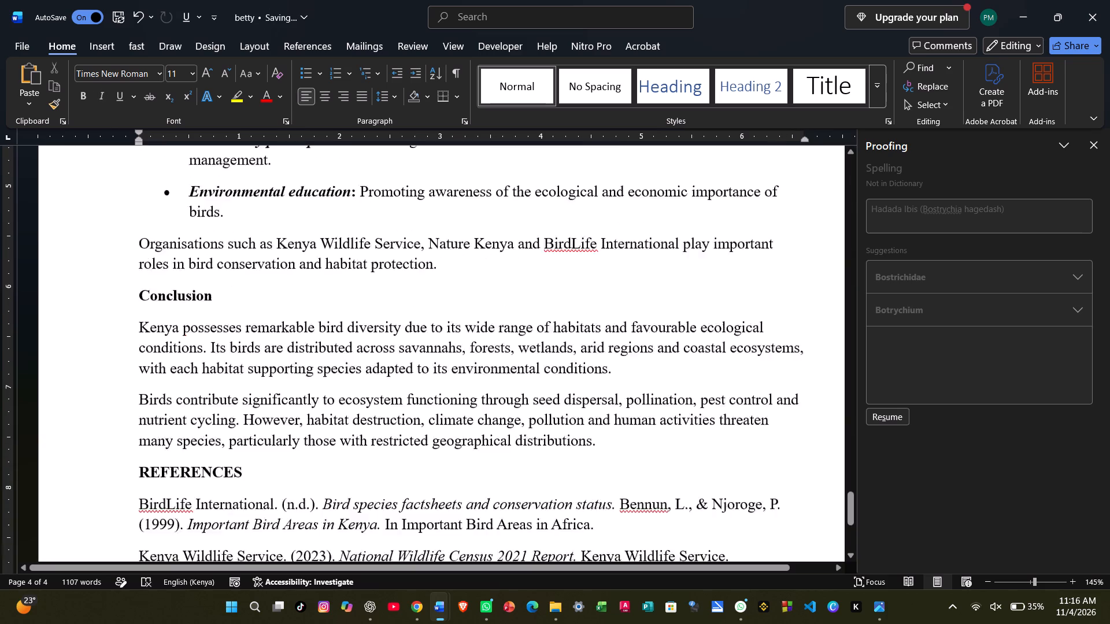
pyautogui.scroll(1, 391, 454)
pyautogui.scroll(-1, 391, 454)
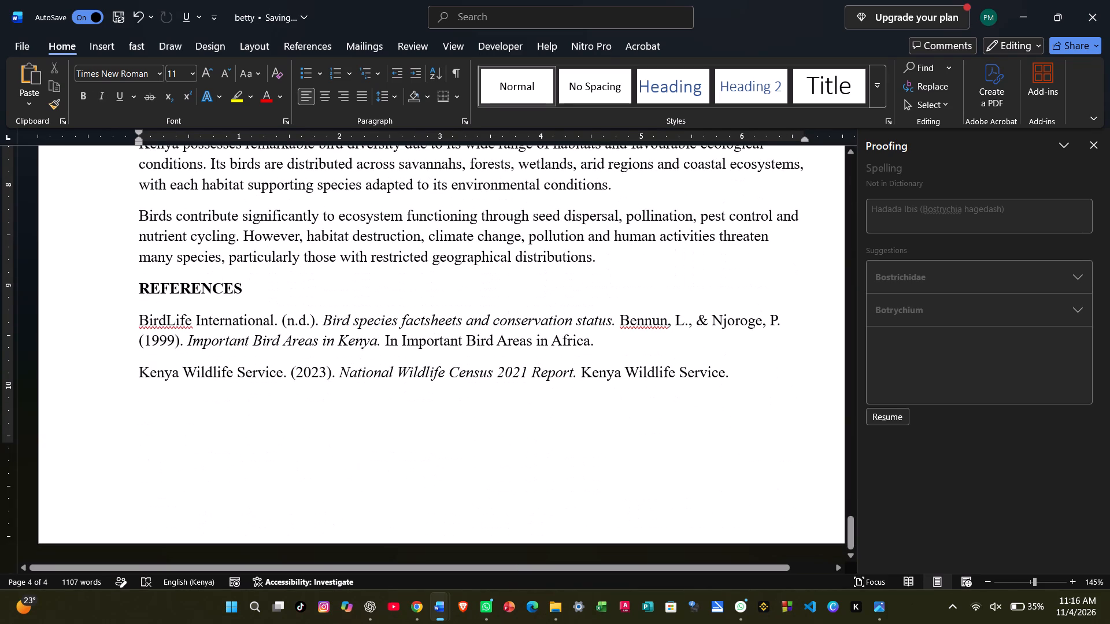
pyautogui.scroll(5, 391, 454)
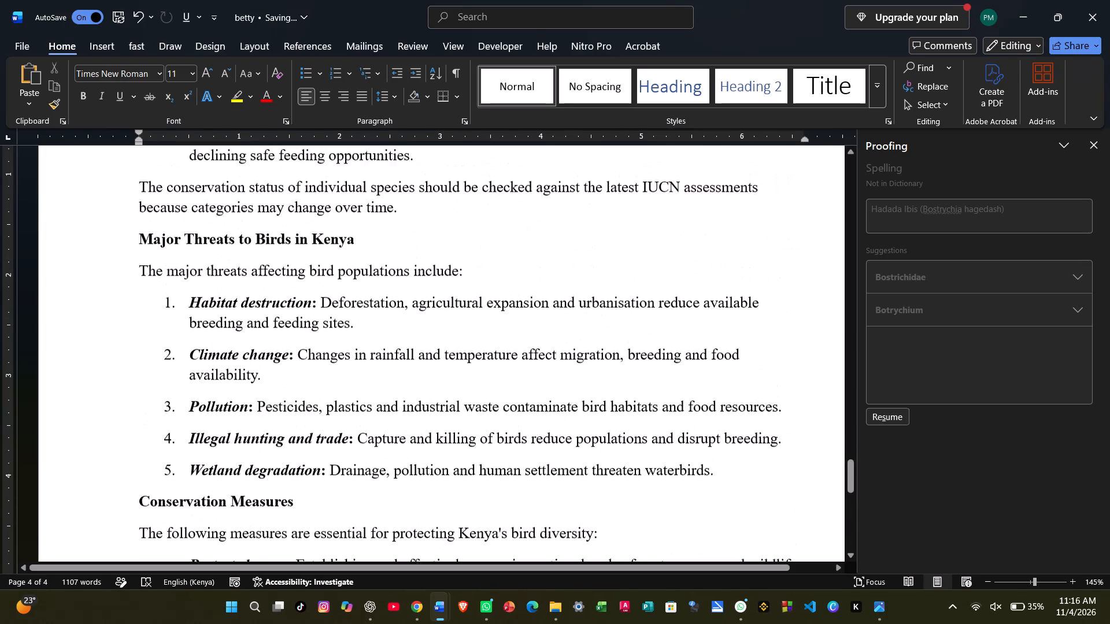
pyautogui.scroll(5, 391, 454)
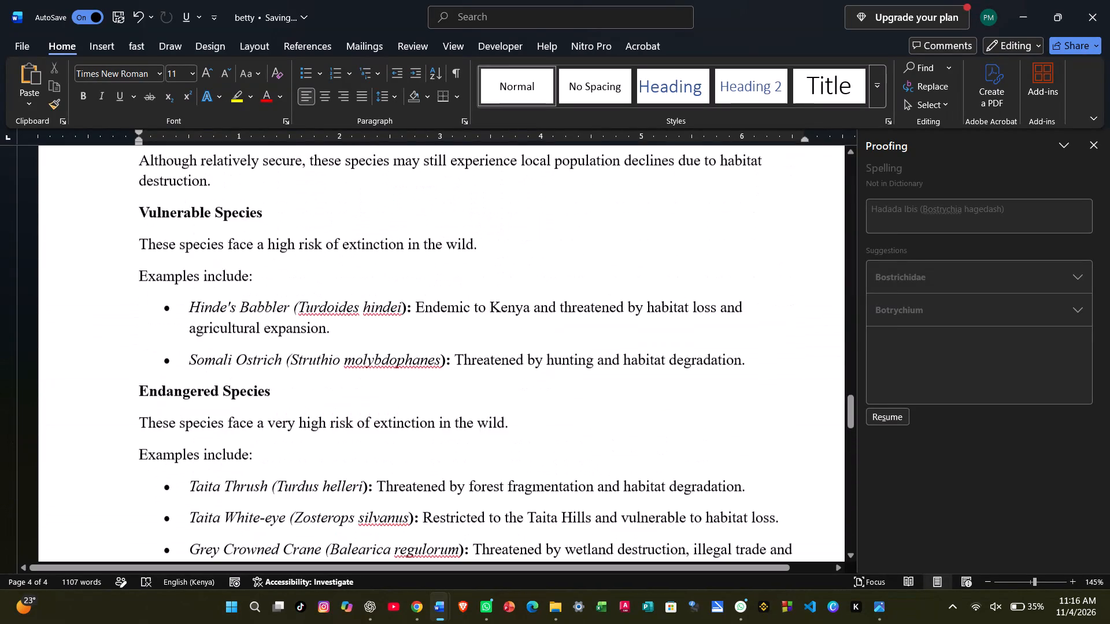
pyautogui.scroll(5, 391, 454)
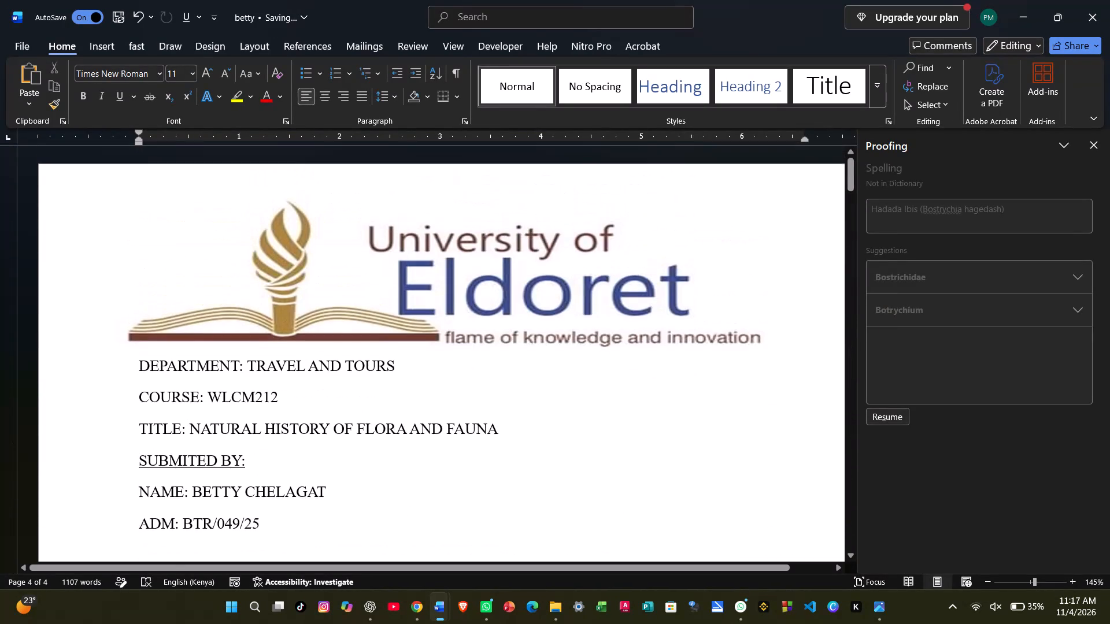
# Narrow the University of Eldoret logo on the cover by bringing its right edge in to about 5.5 inches on the ruler.
pyautogui.scroll(-1, 391, 454)
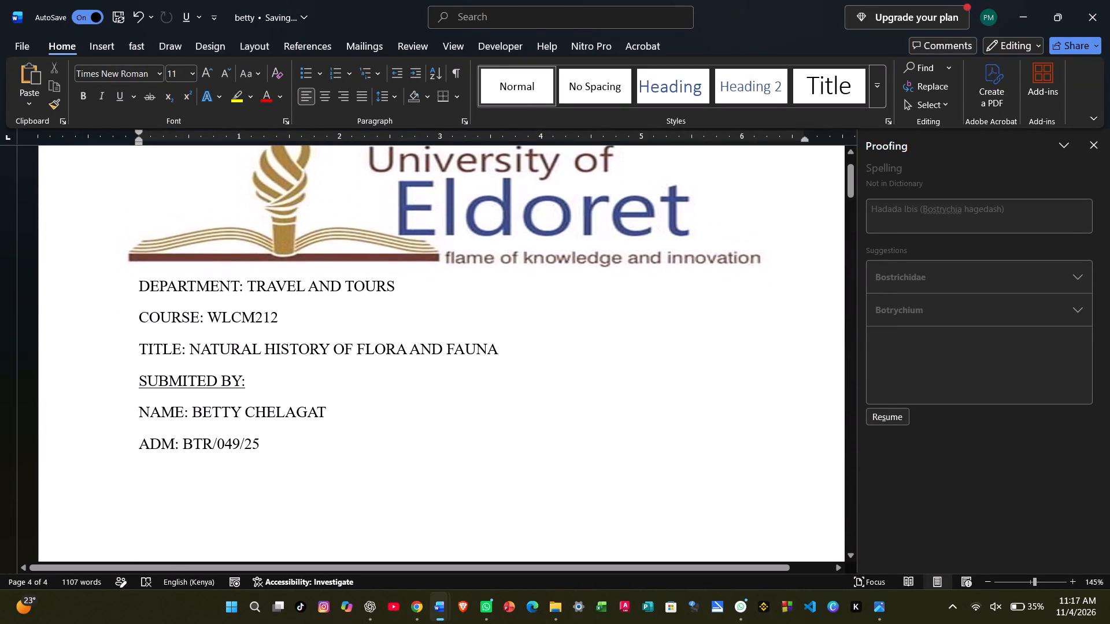
pyautogui.click(547, 262)
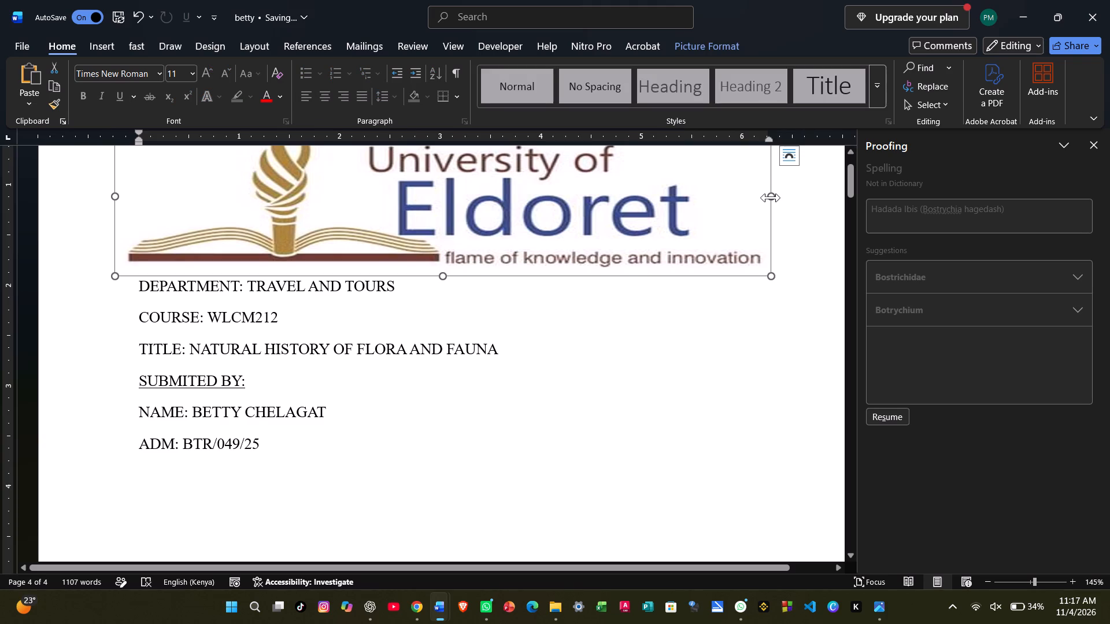
pyautogui.moveTo(771, 198); pyautogui.dragTo(700, 202)
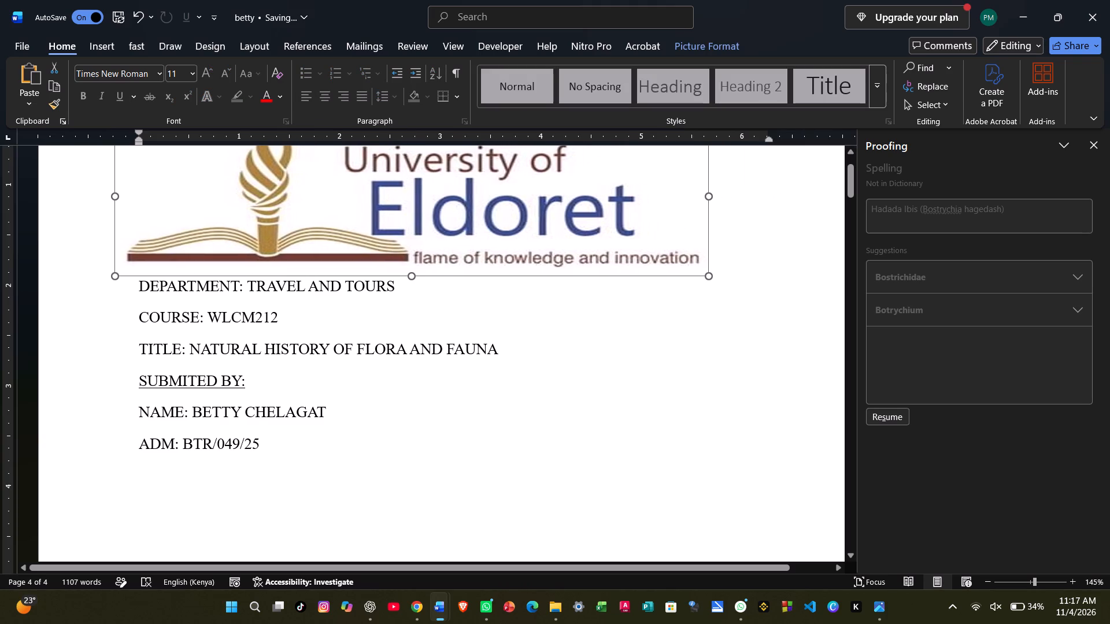
pyautogui.moveTo(700, 202); pyautogui.dragTo(696, 202)
pyautogui.click(746, 228)
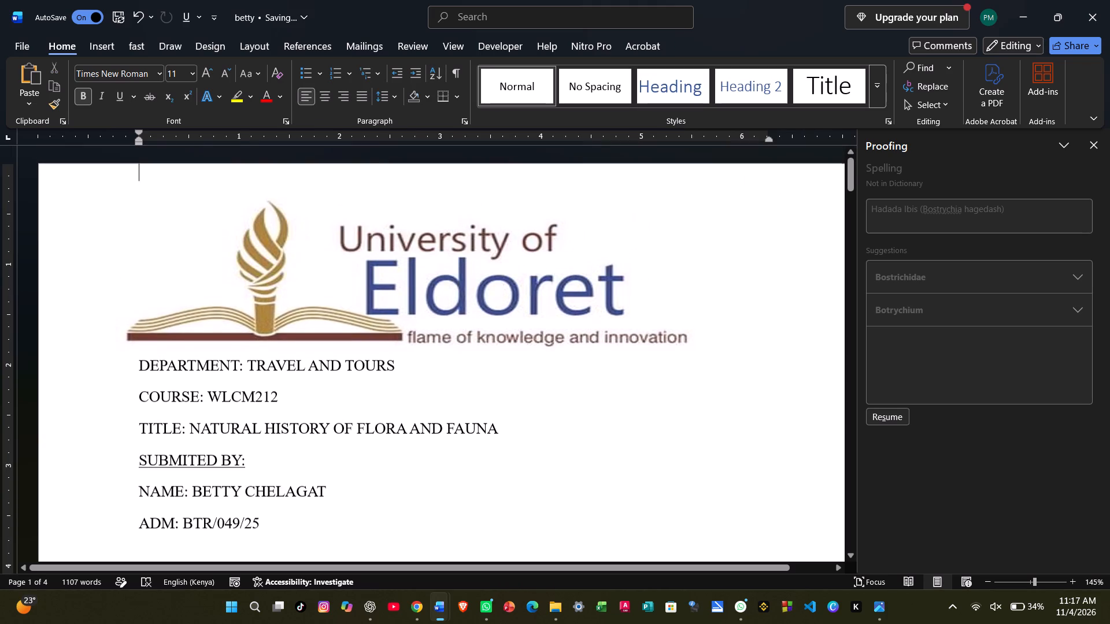
# Open the print preview of the report and bring up the choices for which pages to print.
pyautogui.scroll(-1, 623, 358)
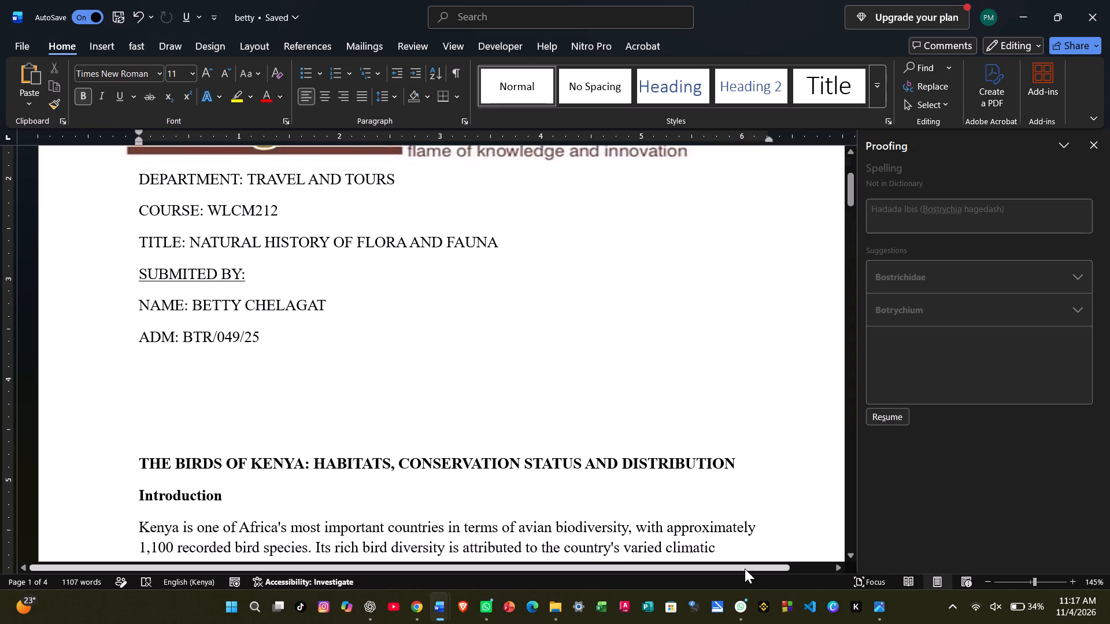
pyautogui.hotkey('ctrl', 'p')
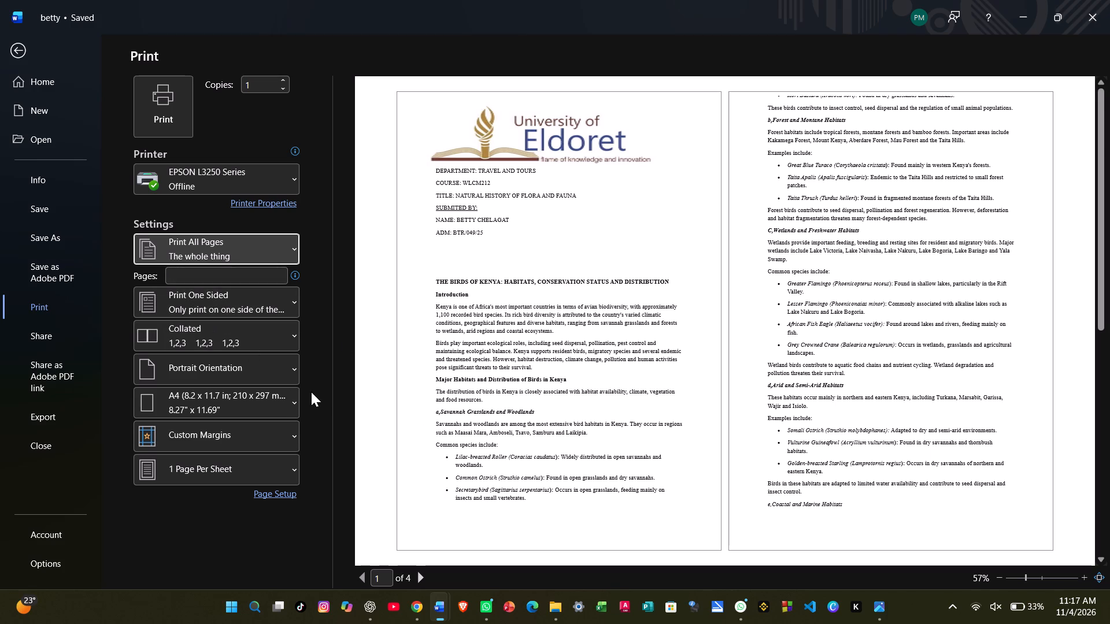
pyautogui.click(189, 248)
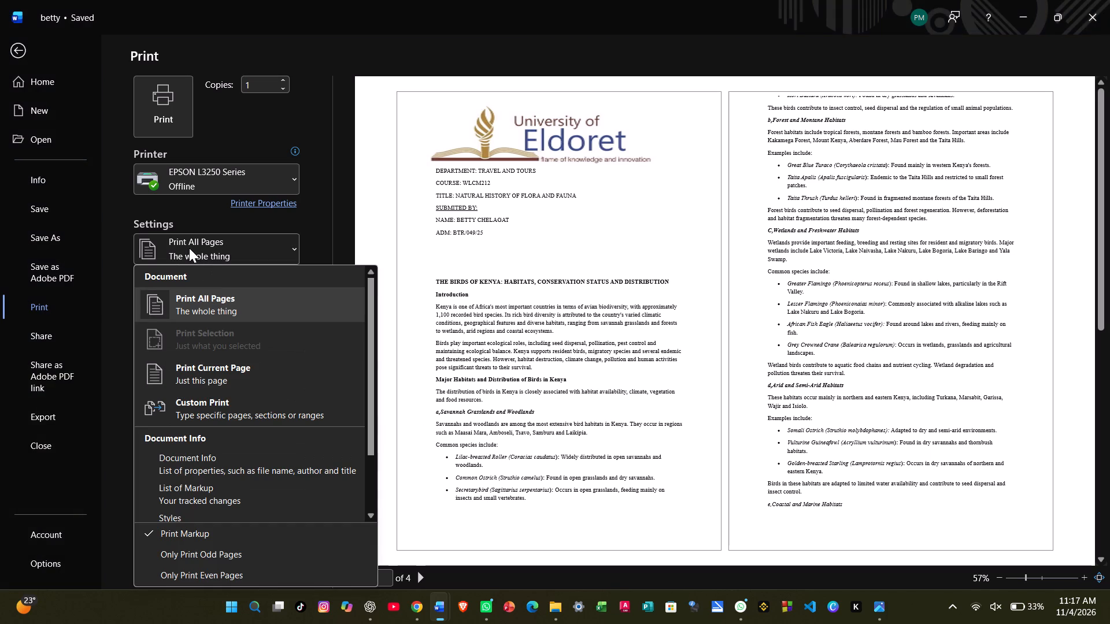
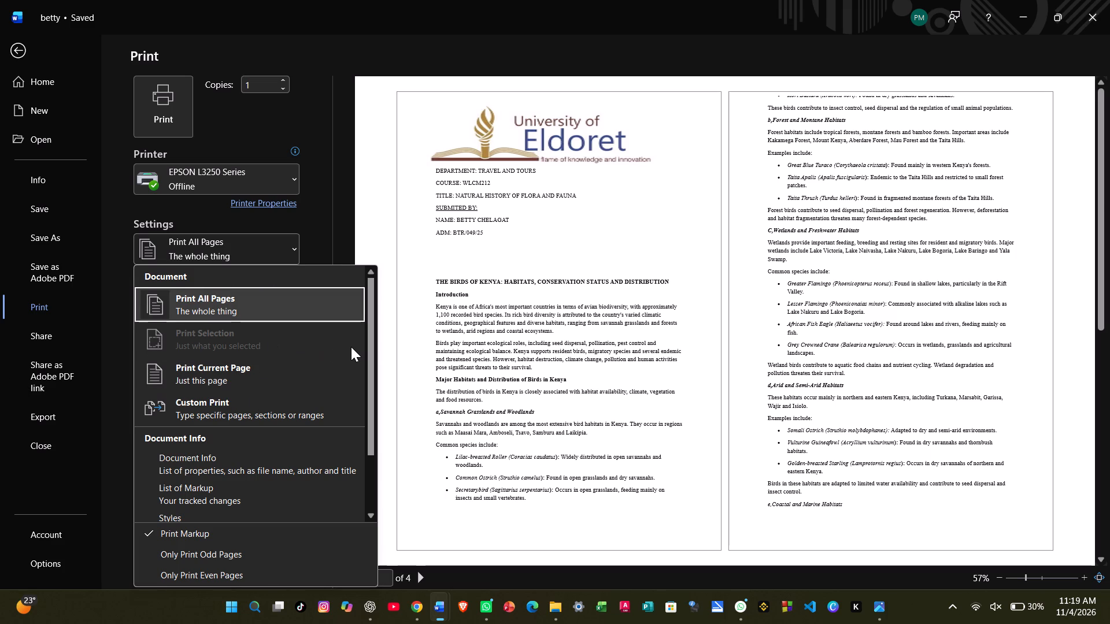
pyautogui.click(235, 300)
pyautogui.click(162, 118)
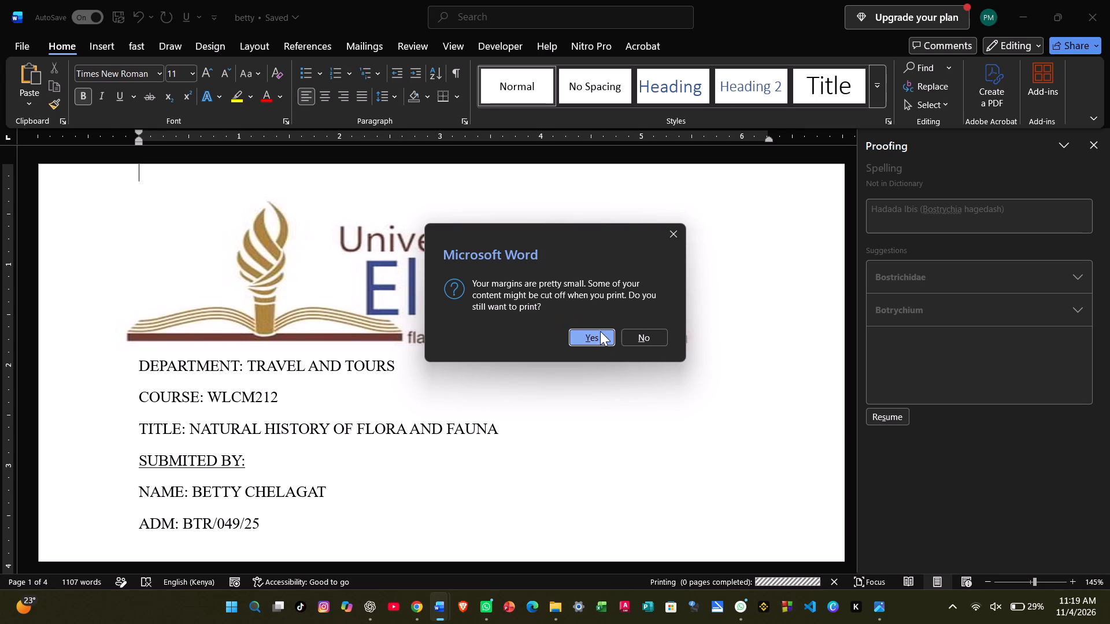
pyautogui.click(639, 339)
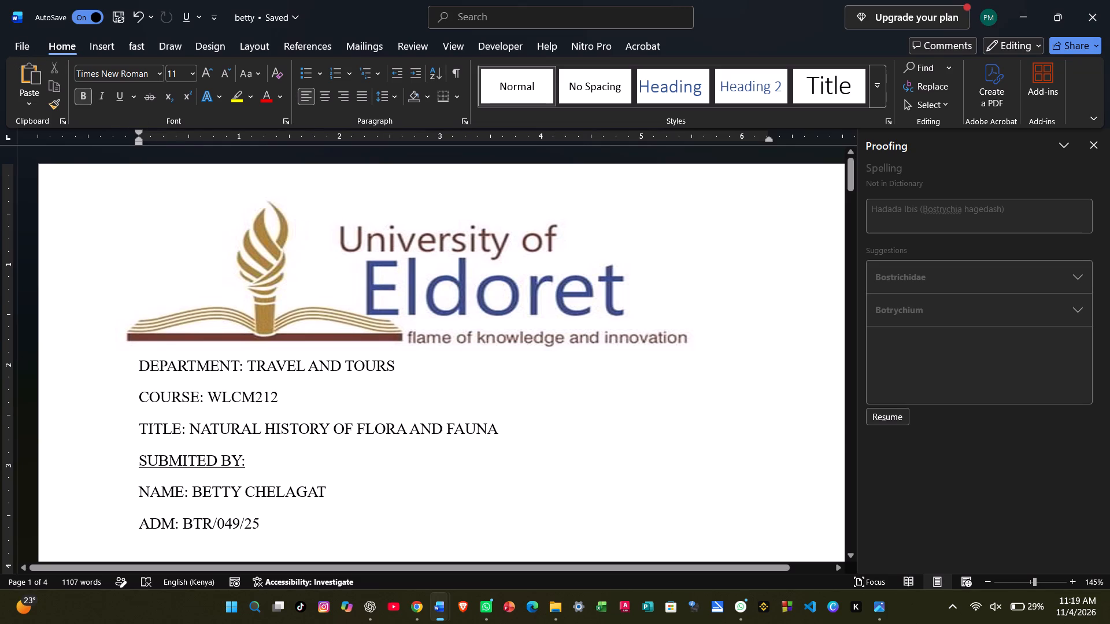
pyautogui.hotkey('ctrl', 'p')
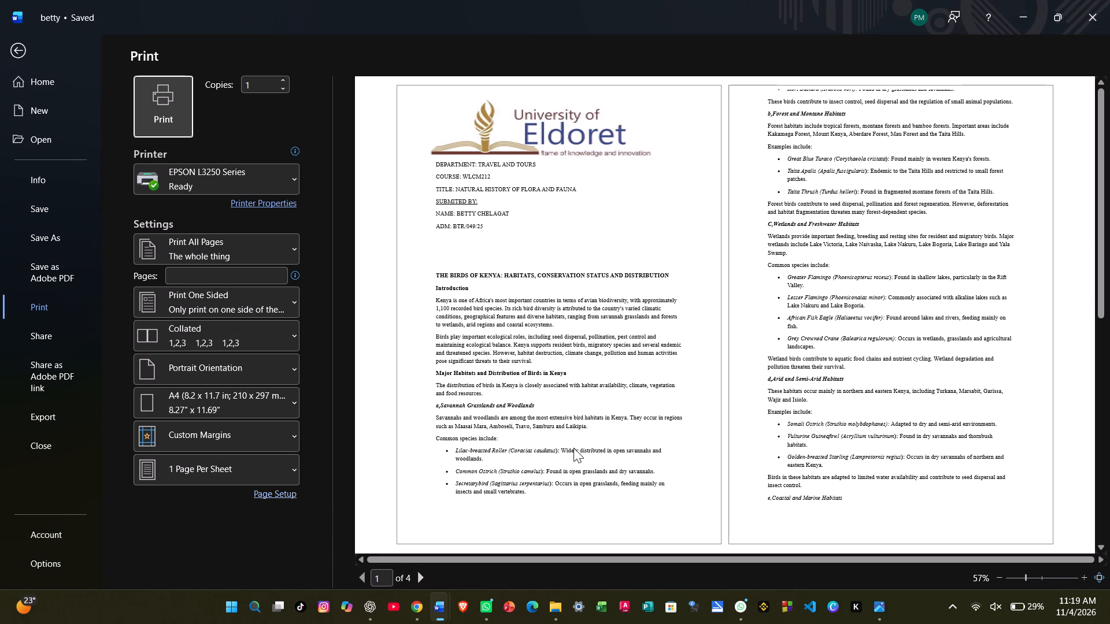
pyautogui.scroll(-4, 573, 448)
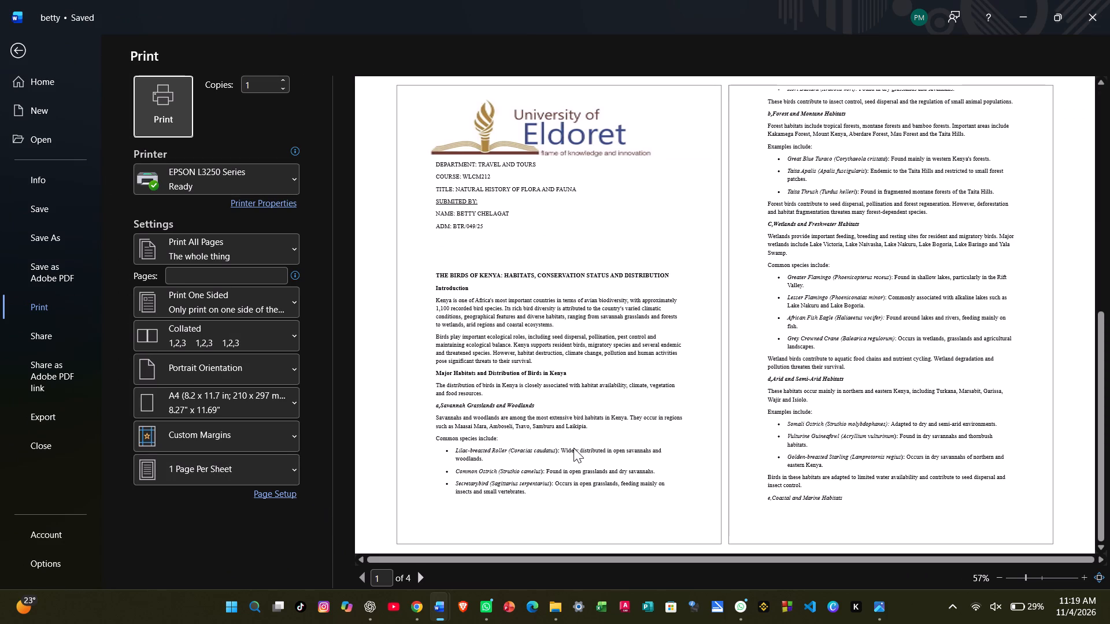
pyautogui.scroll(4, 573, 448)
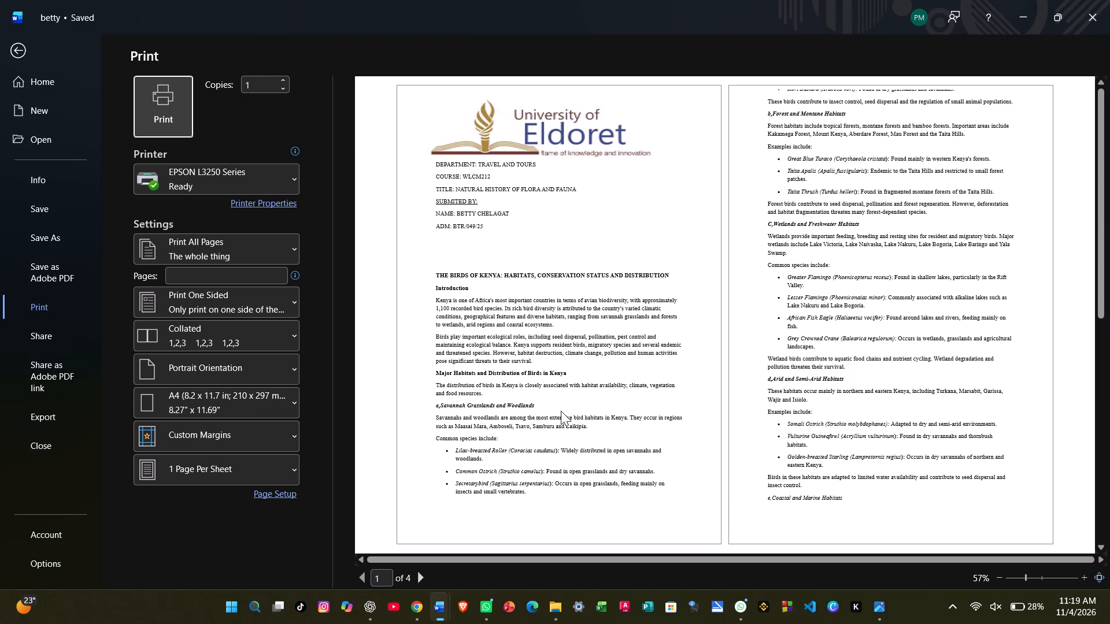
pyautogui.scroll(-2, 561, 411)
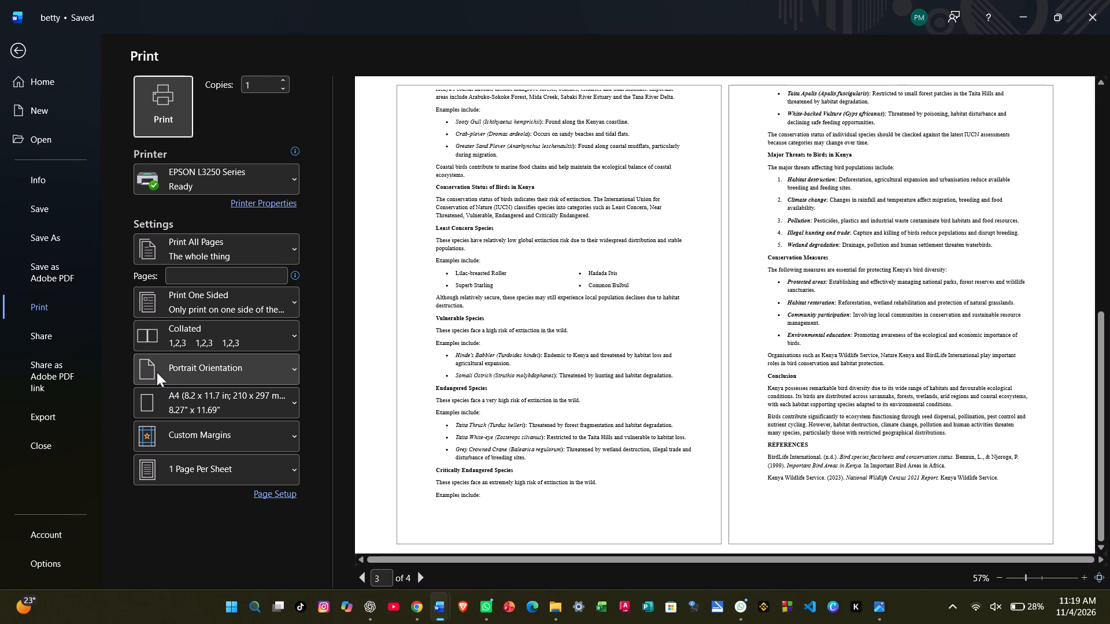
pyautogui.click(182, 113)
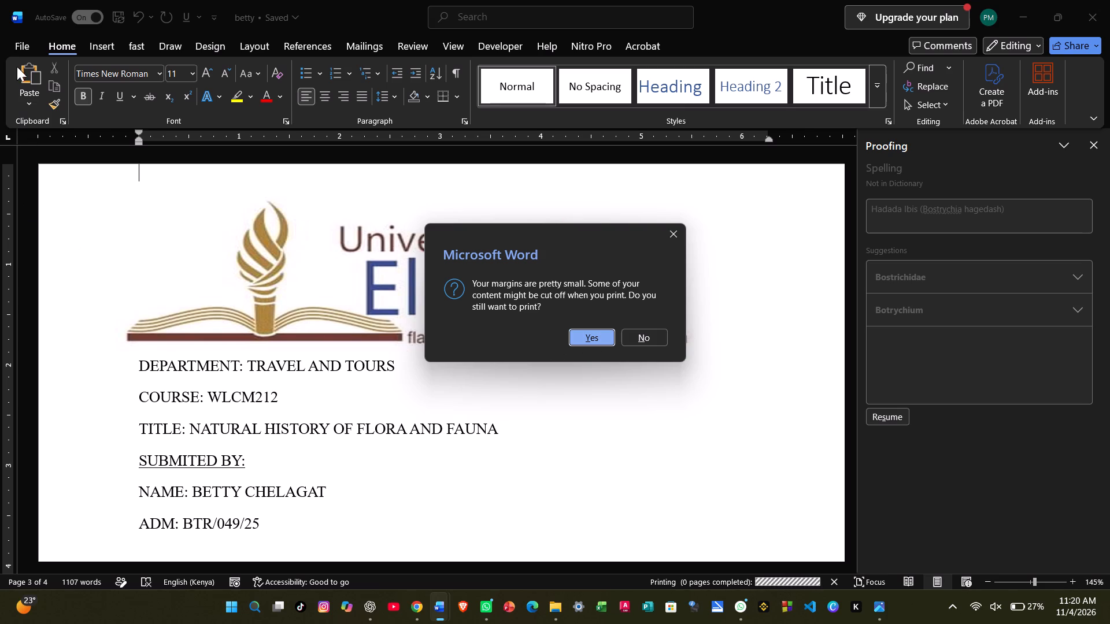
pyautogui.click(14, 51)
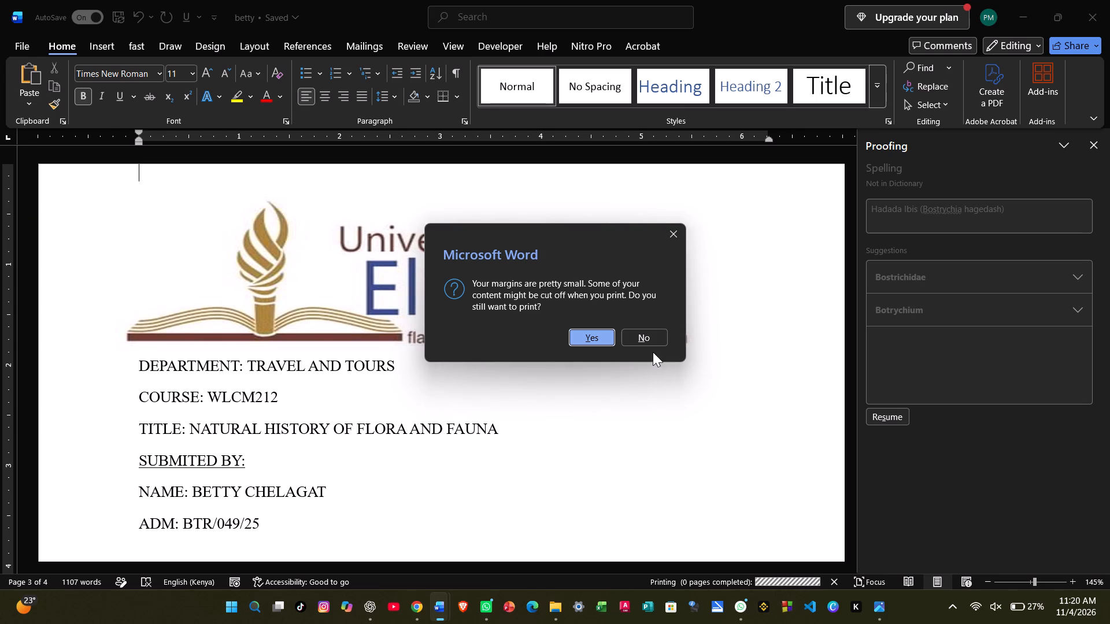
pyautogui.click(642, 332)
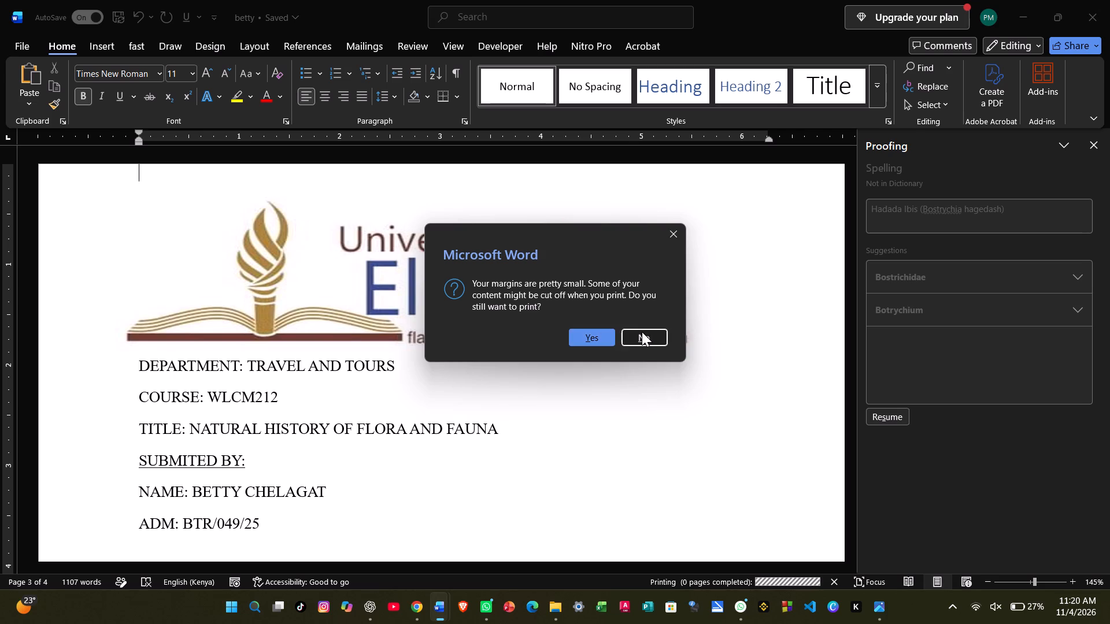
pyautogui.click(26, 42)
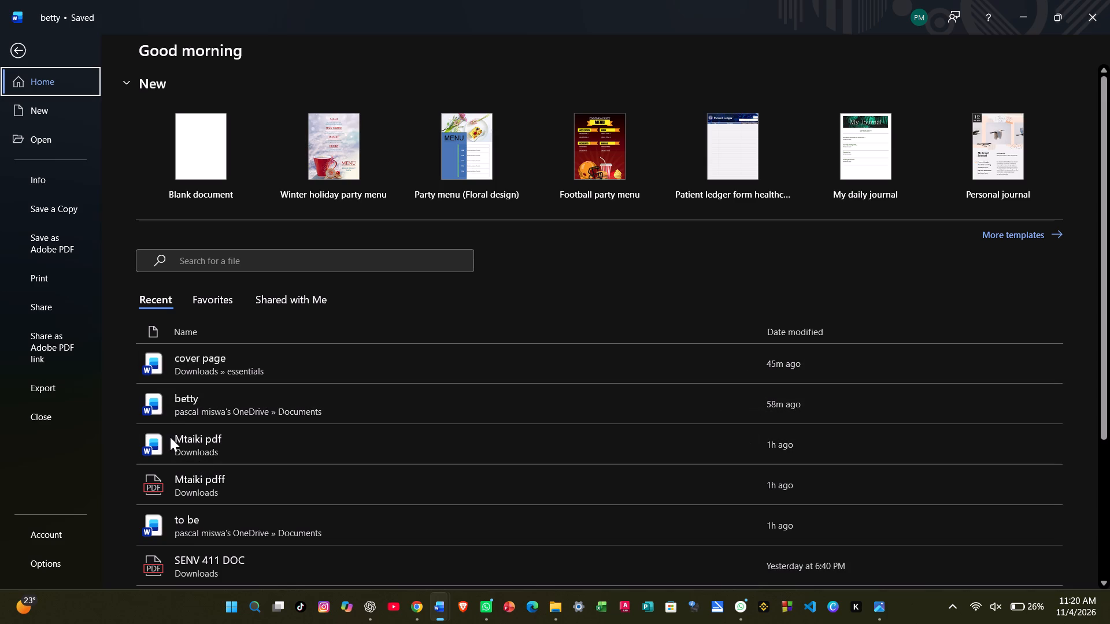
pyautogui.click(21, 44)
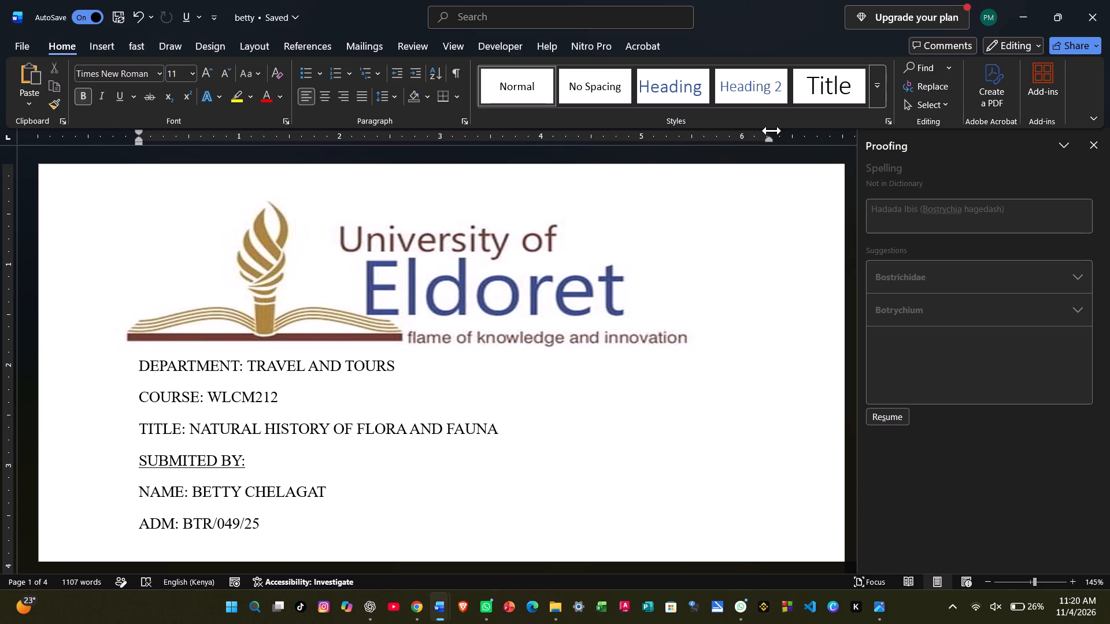
# Move the right margin of the report's first section inward to about 6.2 inches on the ruler.
pyautogui.moveTo(772, 131); pyautogui.dragTo(761, 131)
# Delete the blank page that follows the Kenya Wildlife Service reference at the end of the report.
pyautogui.scroll(-5, 555, 277)
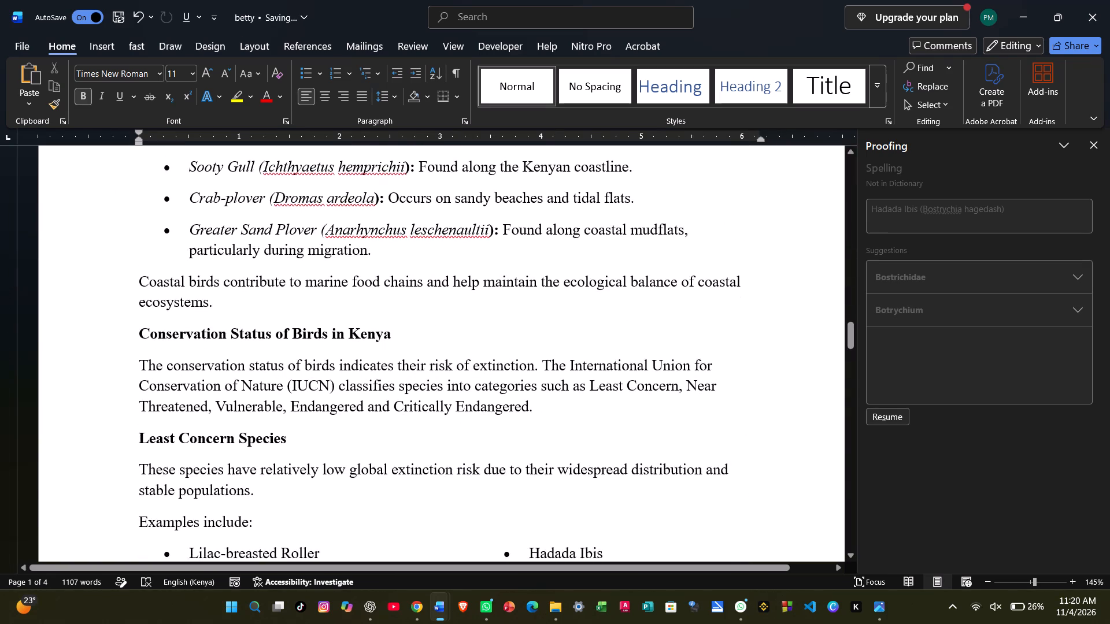
pyautogui.scroll(-8, 555, 277)
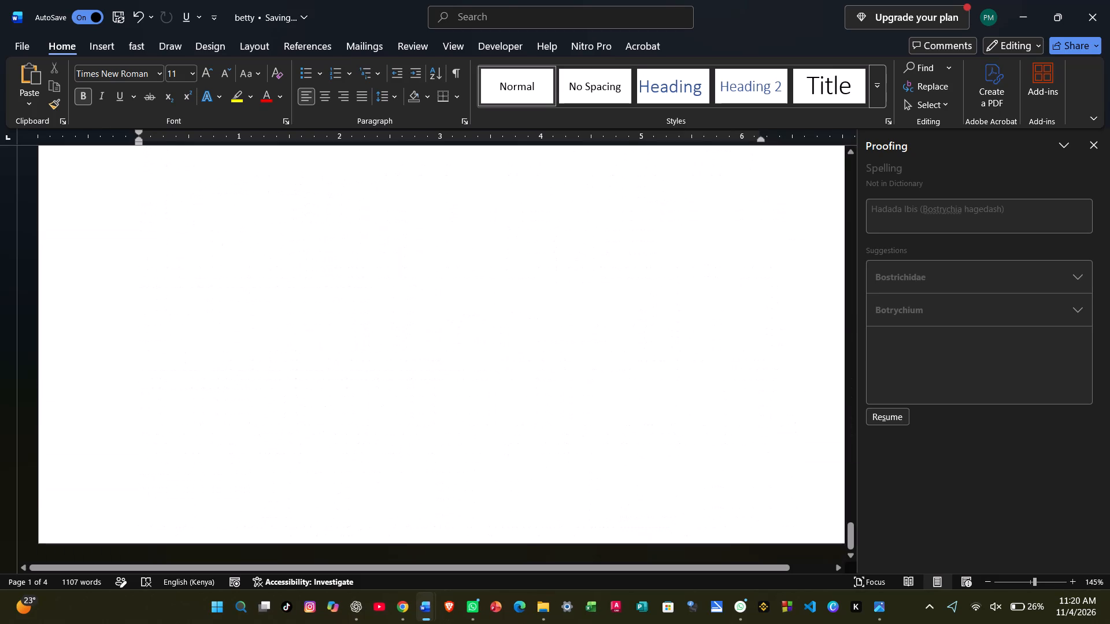
pyautogui.scroll(4, 555, 277)
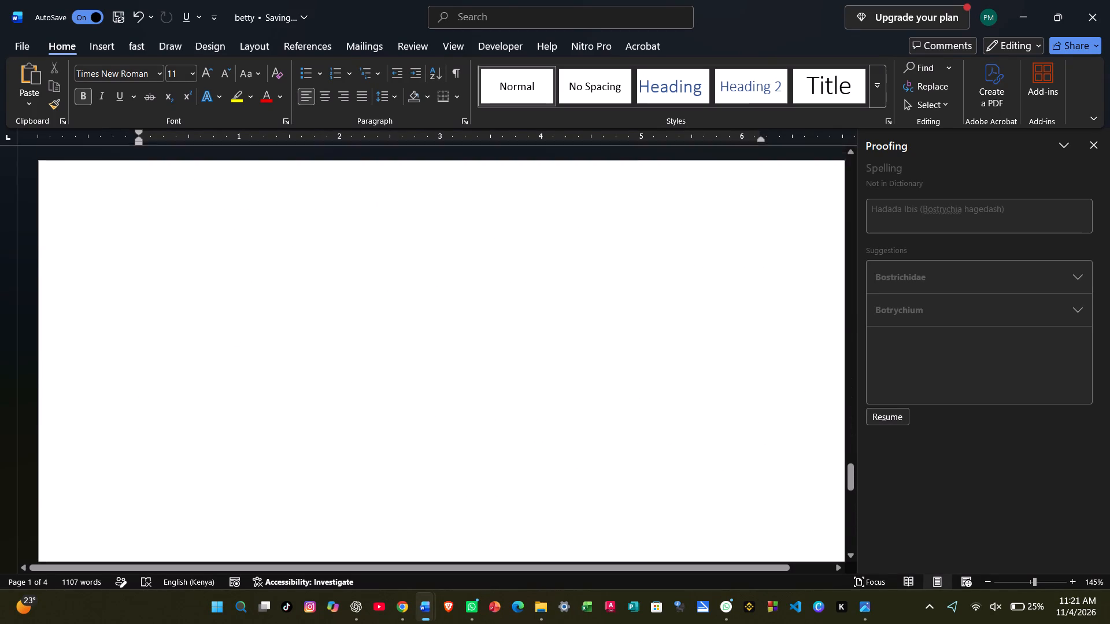
pyautogui.scroll(1, 555, 277)
pyautogui.scroll(-1, 555, 277)
pyautogui.click(447, 454)
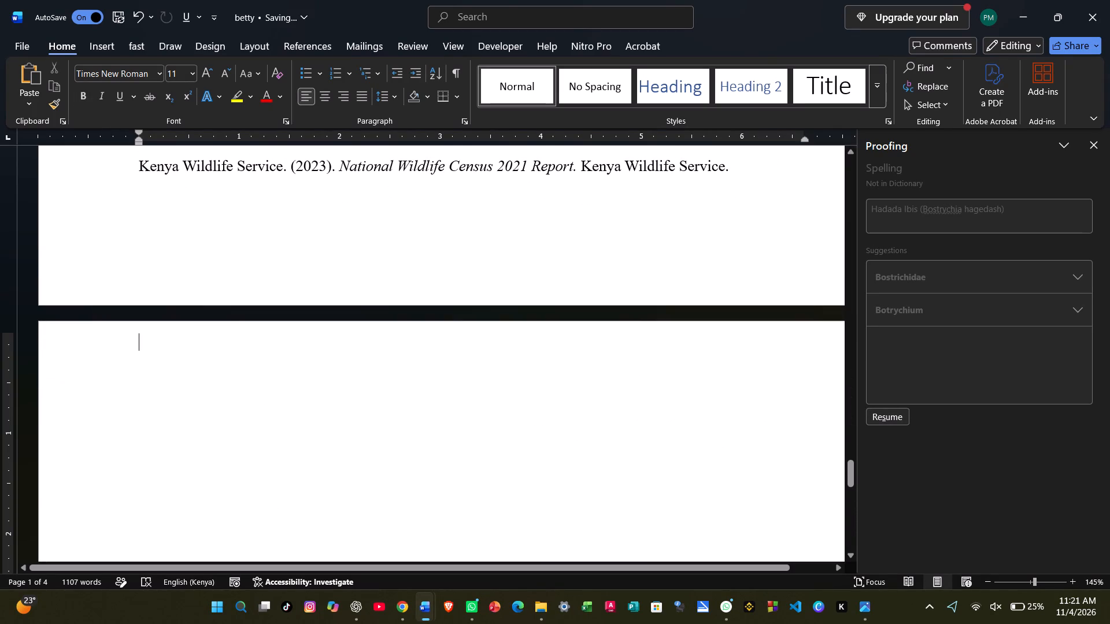
pyautogui.press('BackSpace')
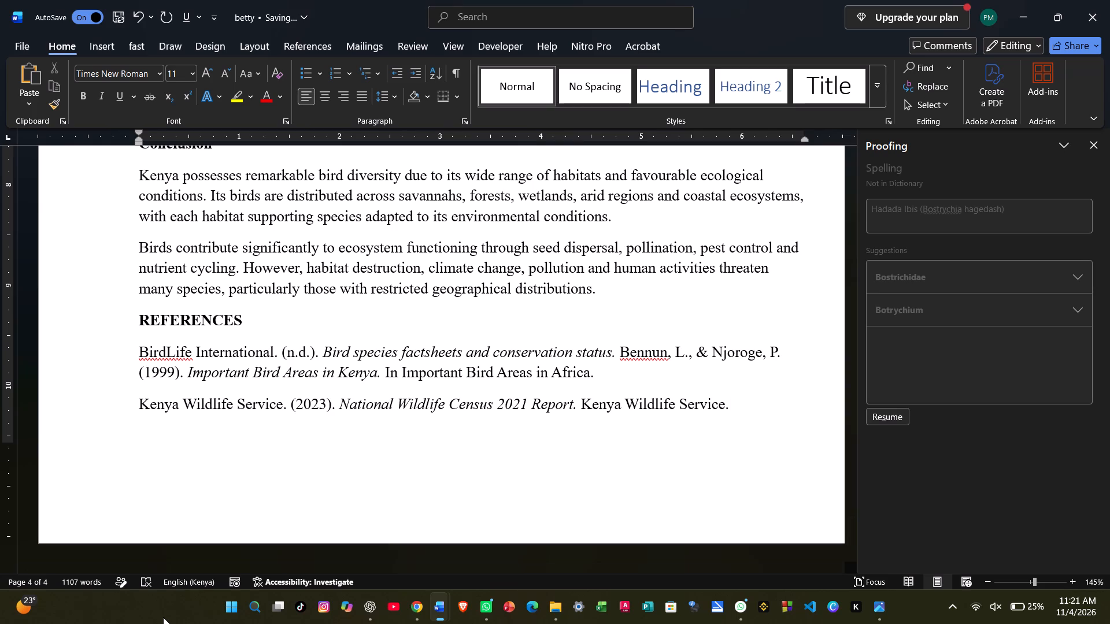
# Print one single-sided A4 copy of the whole report on the EPSON L3250 Series, keeping the small margins.
pyautogui.hotkey('ctrl', 'p')
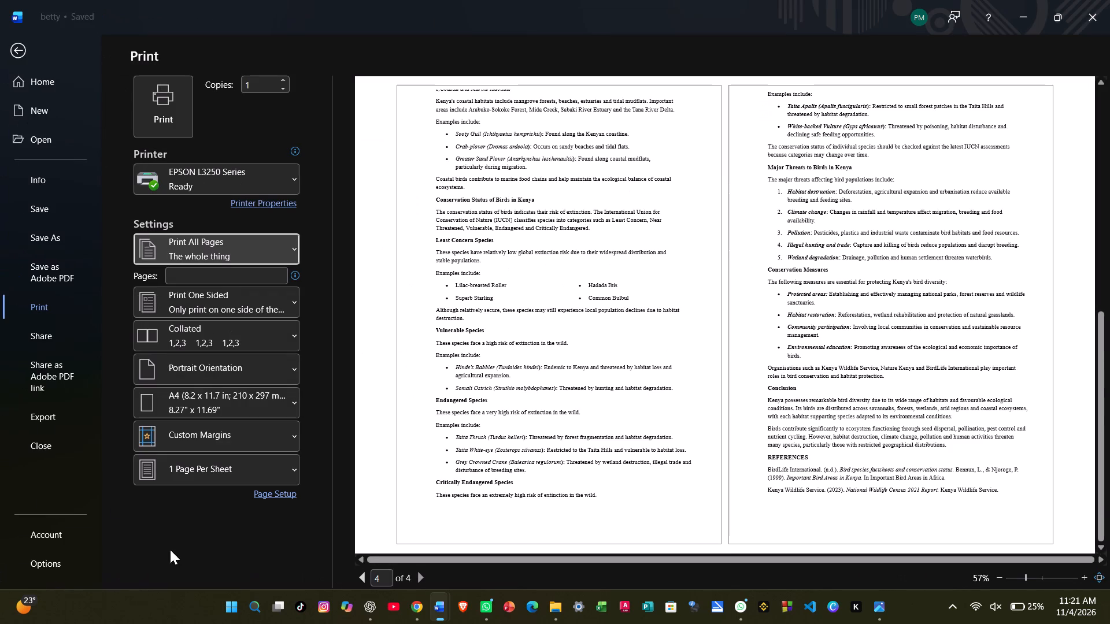
pyautogui.click(176, 92)
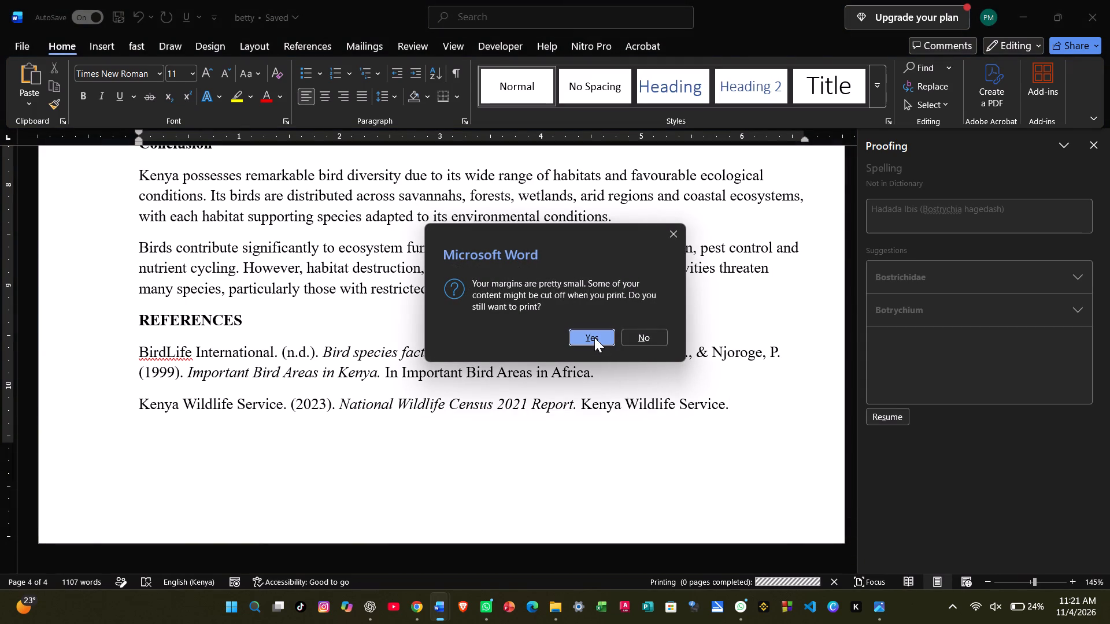
pyautogui.click(594, 337)
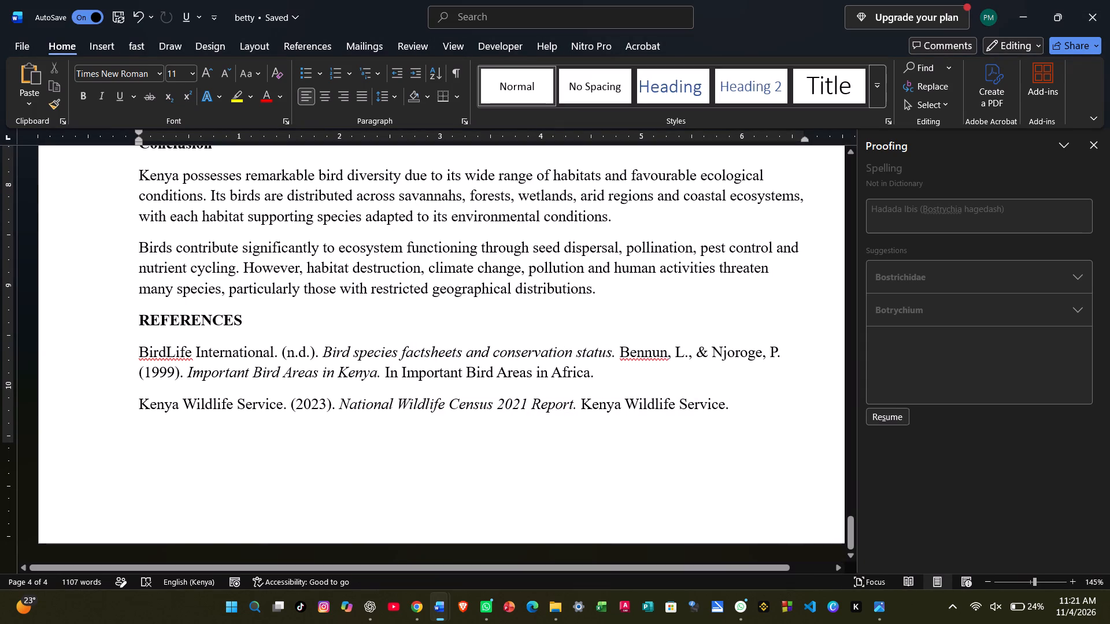
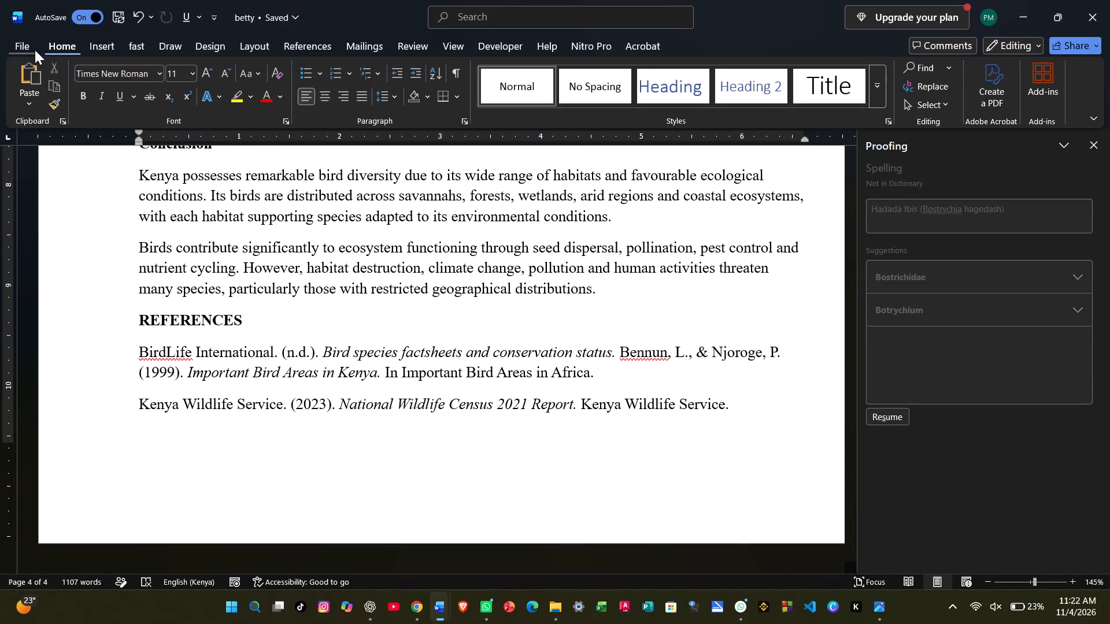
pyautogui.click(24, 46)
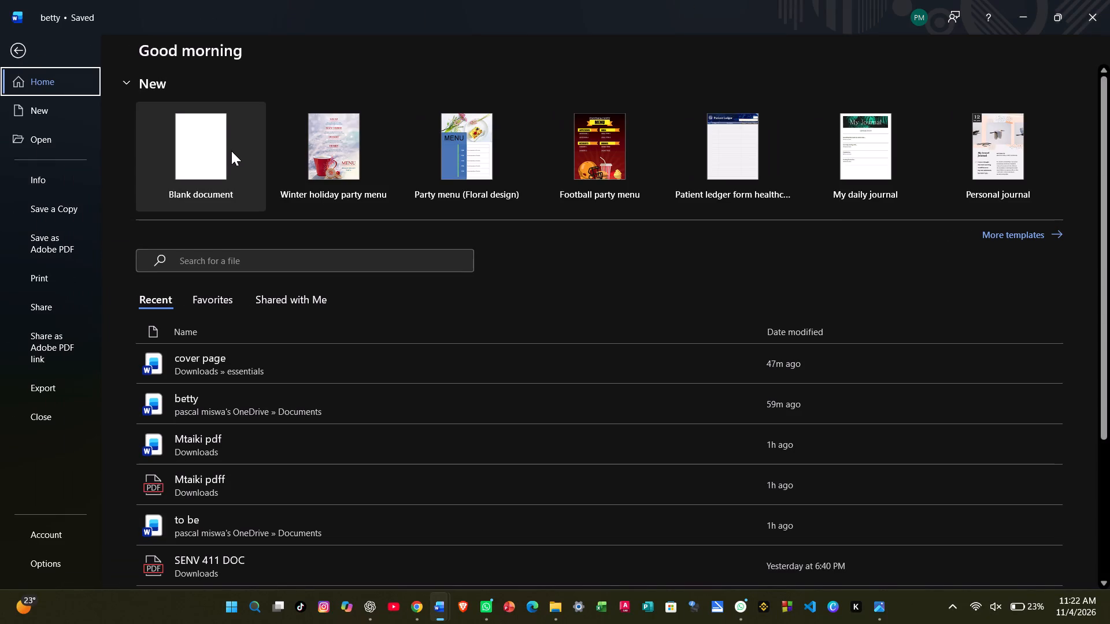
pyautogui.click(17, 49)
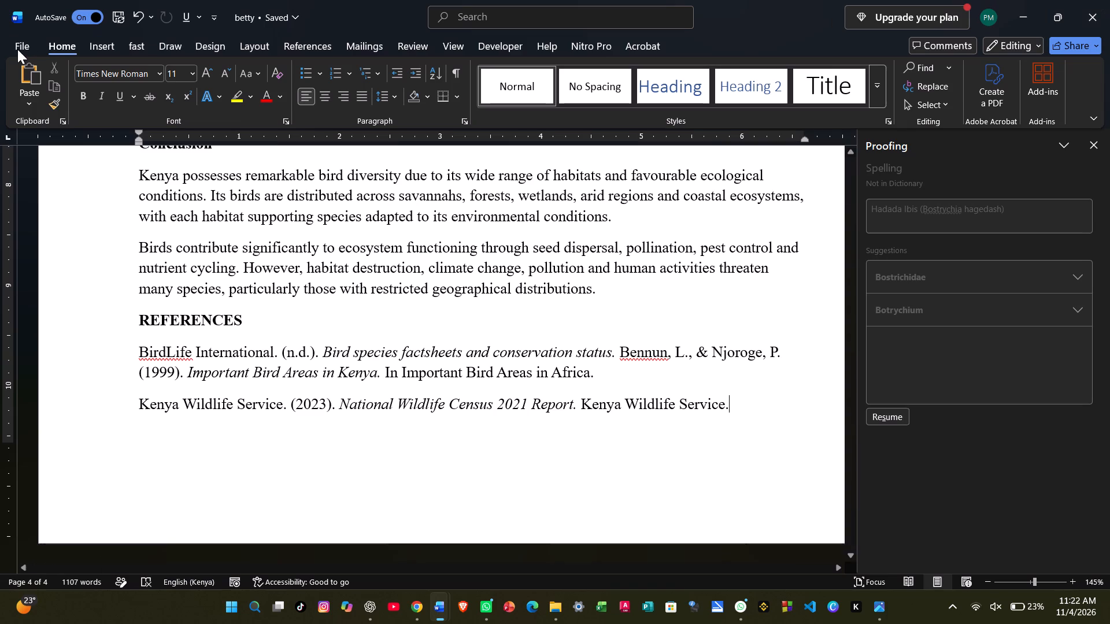
# Review the report's layout from the cover through the habitat sections to the Conservation Status of Birds in Kenya section.
pyautogui.scroll(7, 315, 313)
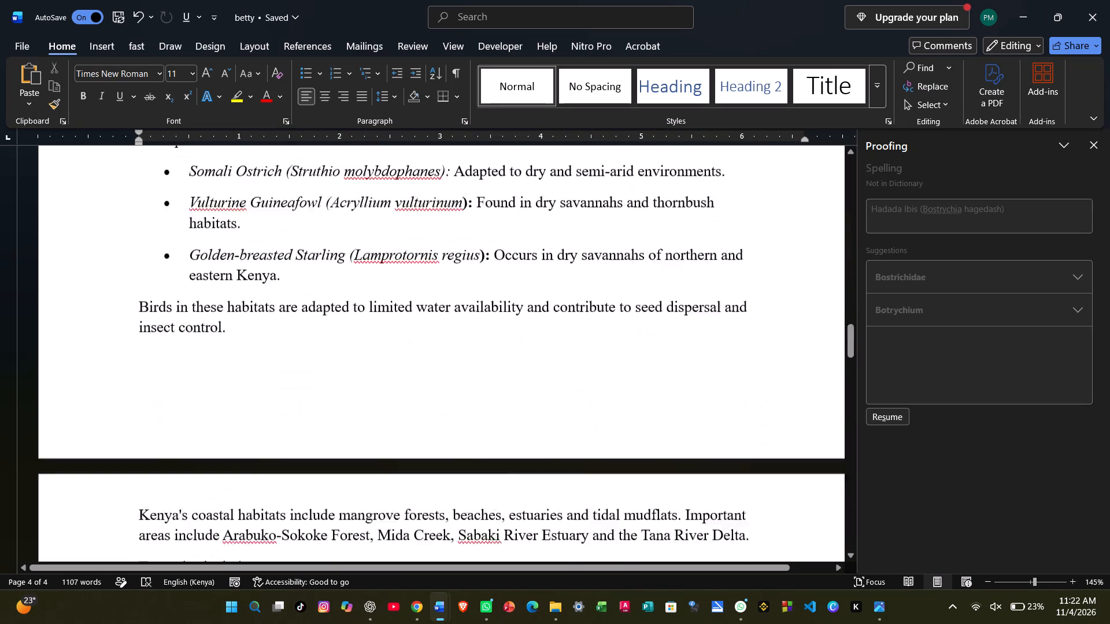
pyautogui.scroll(8, 315, 313)
pyautogui.scroll(-1, 315, 313)
pyautogui.scroll(1, 315, 313)
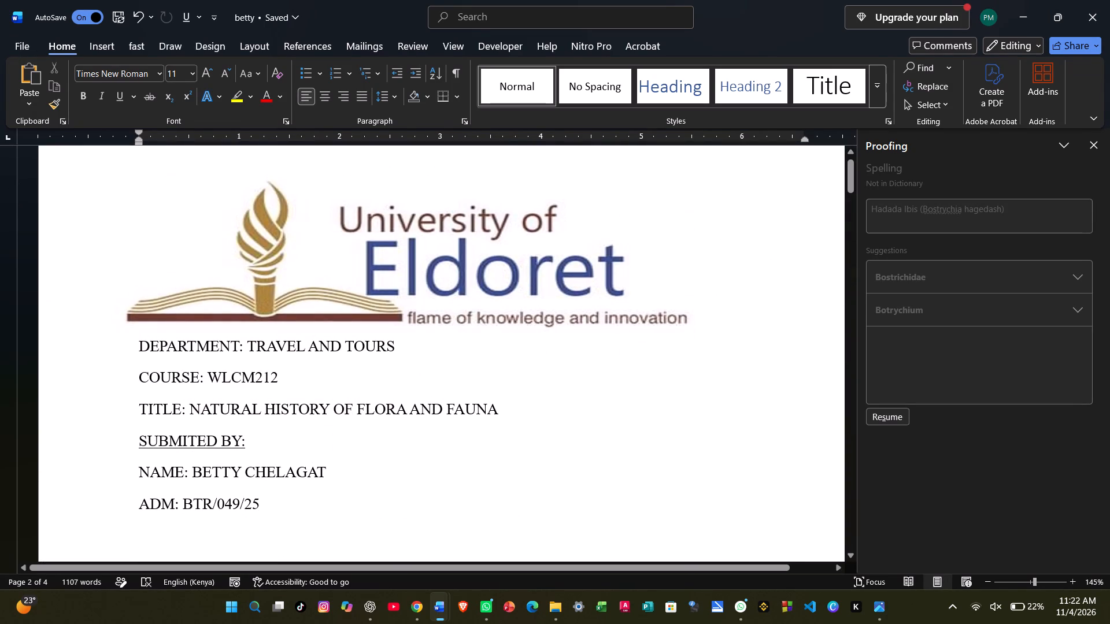
pyautogui.scroll(-1, 0, 395)
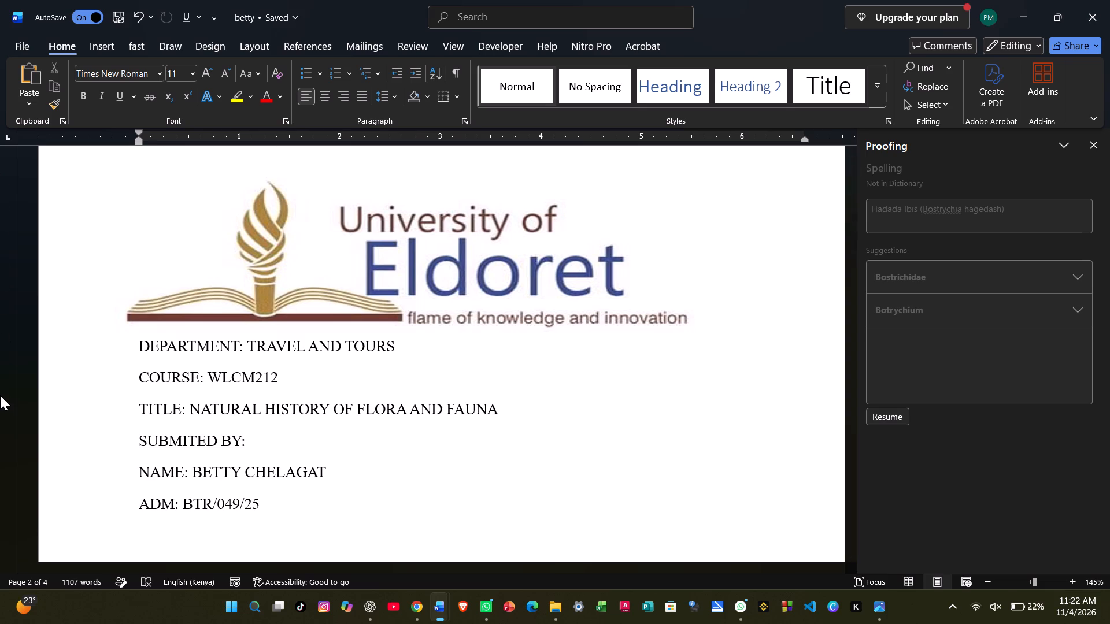
pyautogui.scroll(-1, 0, 395)
pyautogui.scroll(-2, 90, 371)
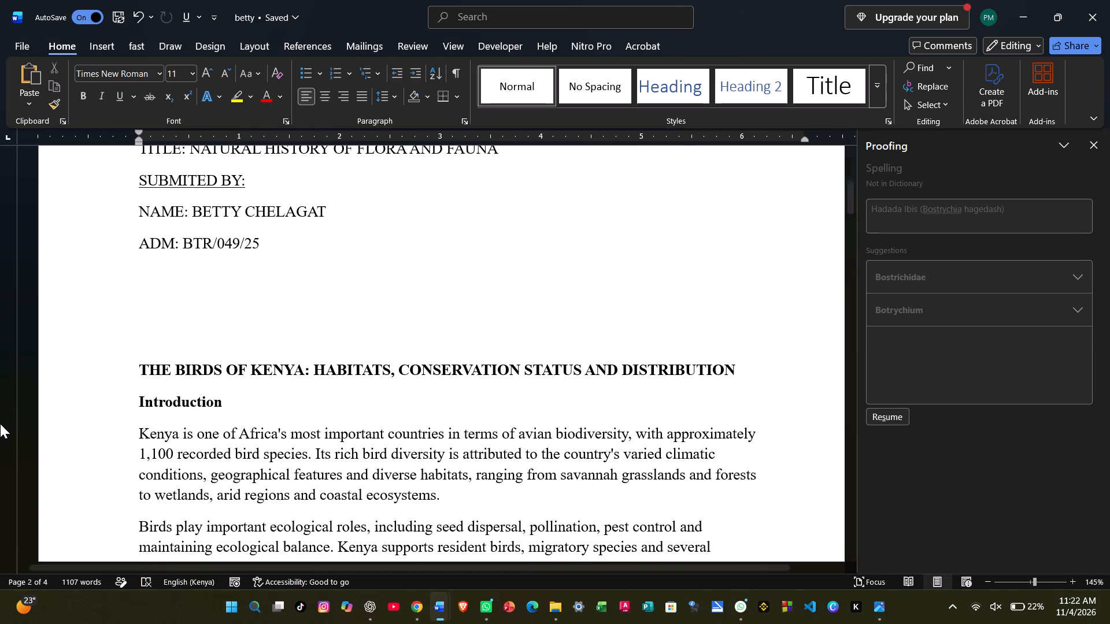
pyautogui.scroll(-2, 4, 483)
pyautogui.scroll(-1, 99, 473)
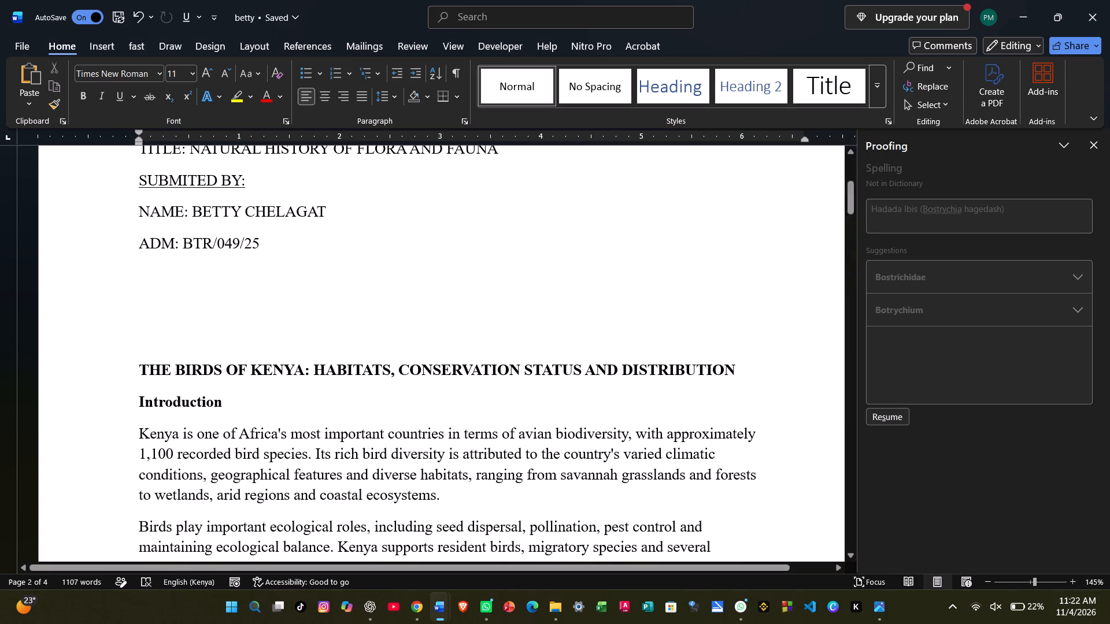
pyautogui.scroll(-2, 99, 473)
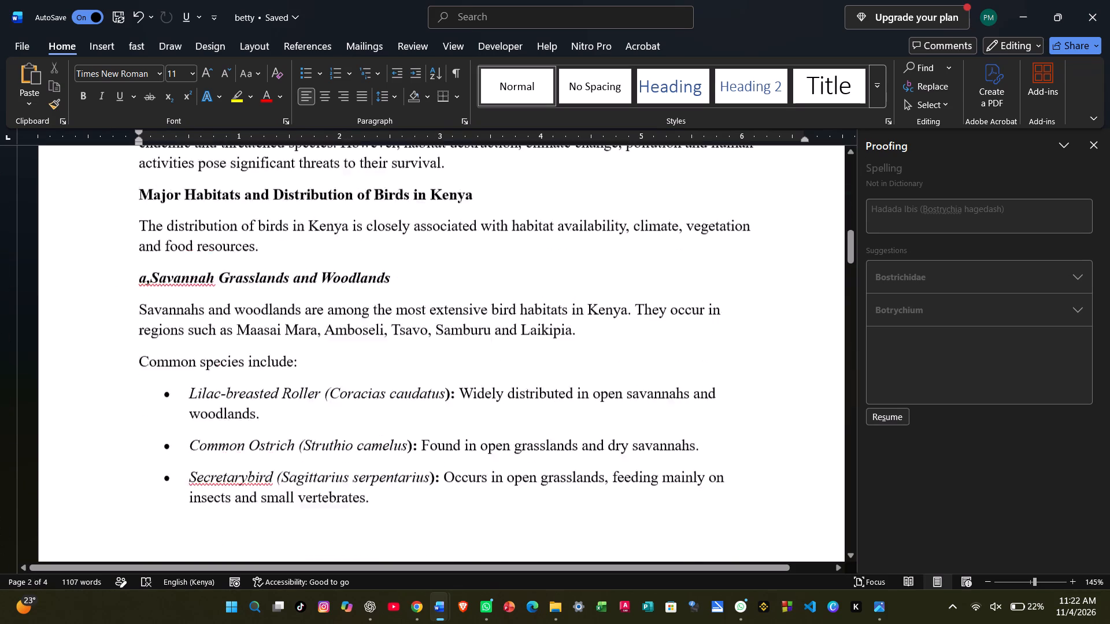
pyautogui.scroll(-3, 100, 500)
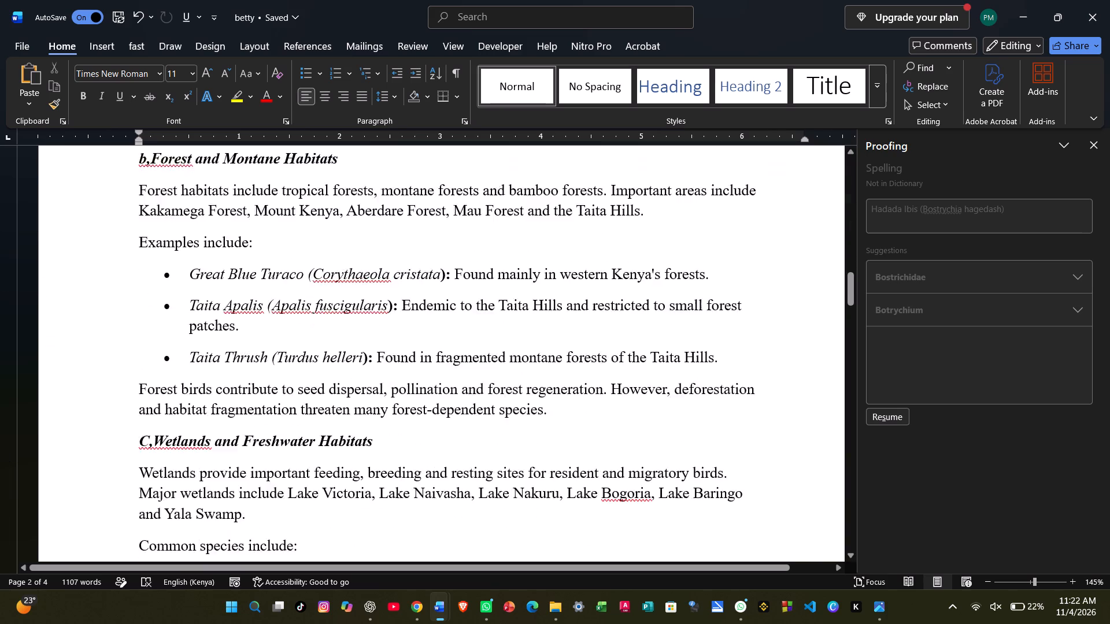
pyautogui.scroll(-2, 110, 489)
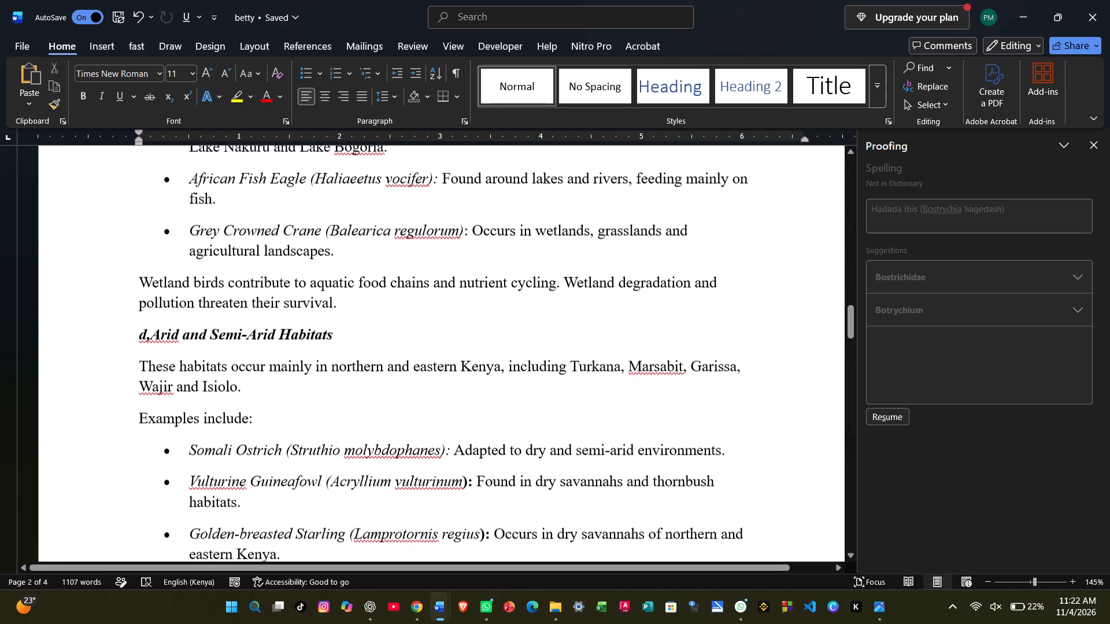
pyautogui.scroll(-2, 110, 477)
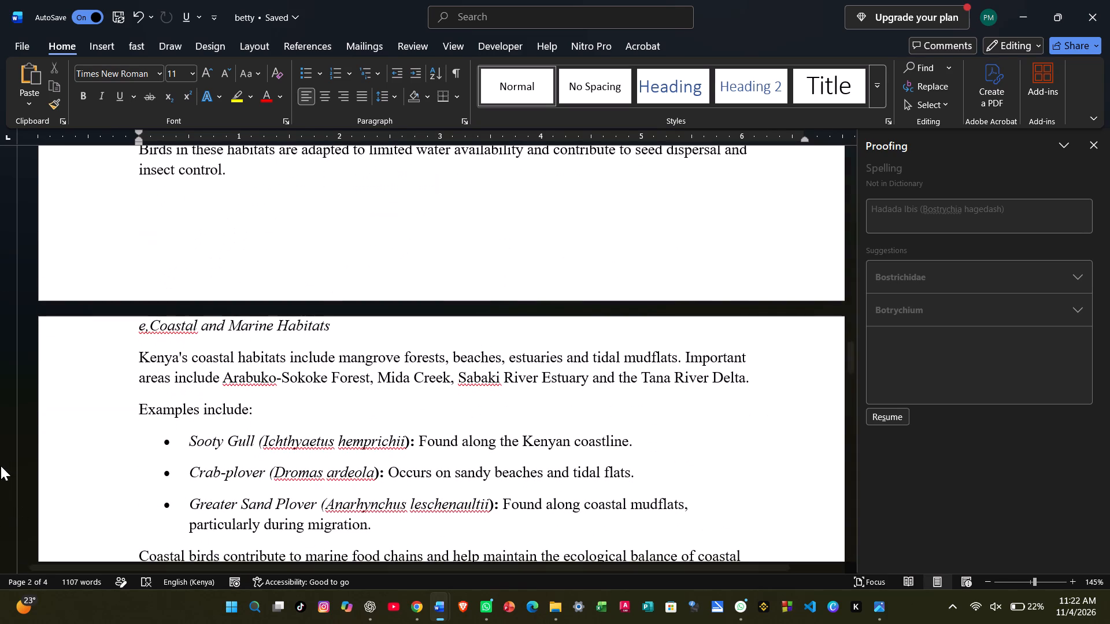
pyautogui.scroll(-1, 151, 458)
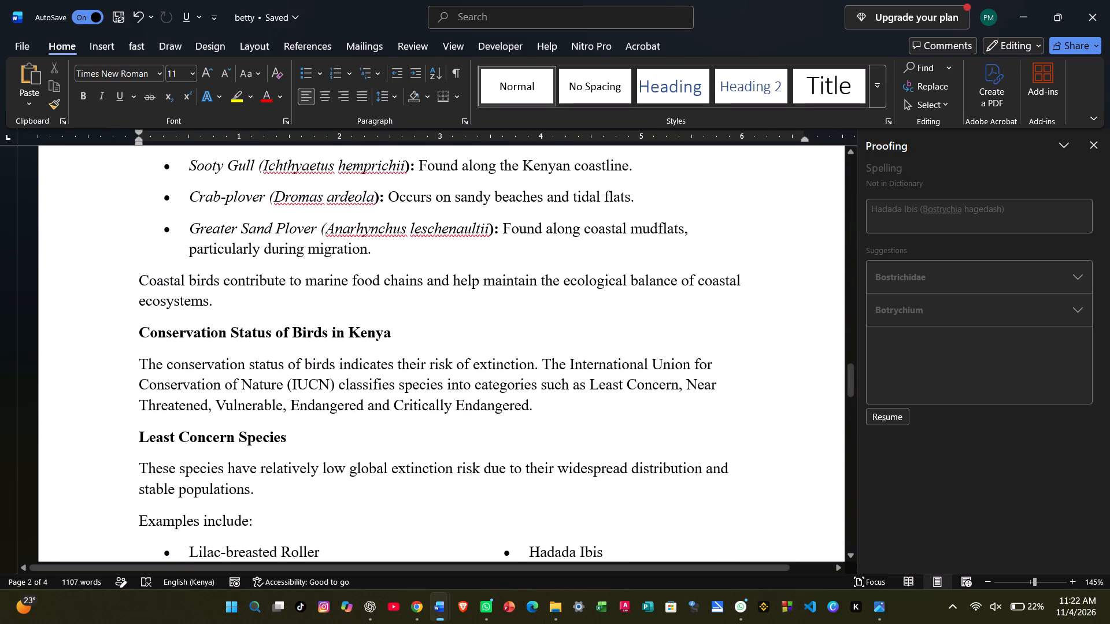
pyautogui.scroll(-1, 58, 415)
# Examine the page running from Coastal and Marine Habitats through the Least Concern and Vulnerable Species lists.
pyautogui.click(60, 413)
pyautogui.scroll(1, 21, 365)
pyautogui.click(93, 384)
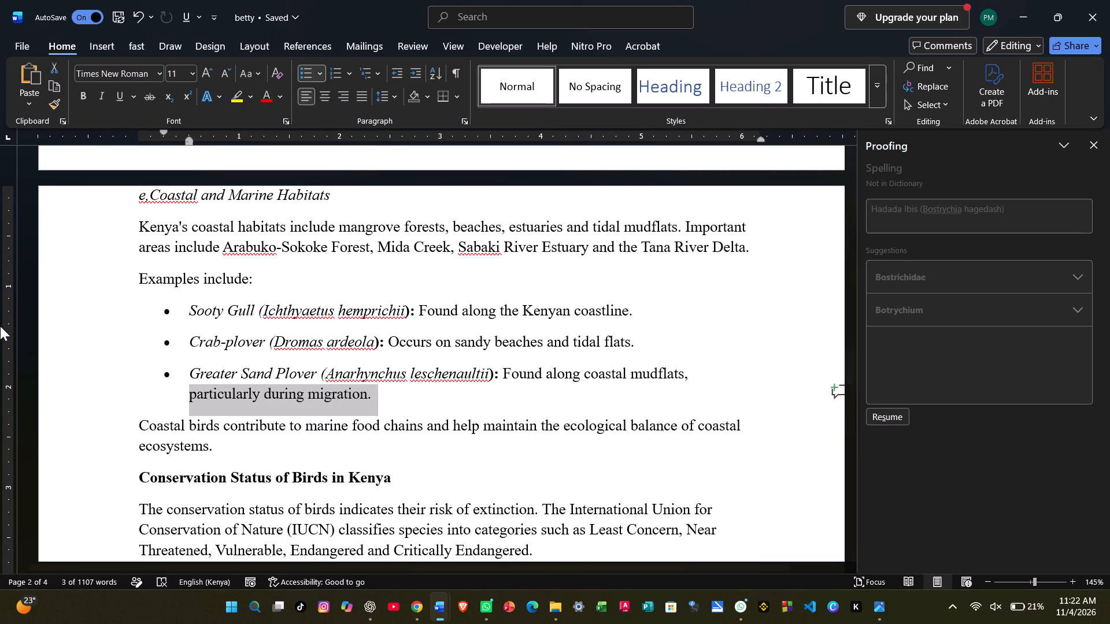
pyautogui.click(3, 376)
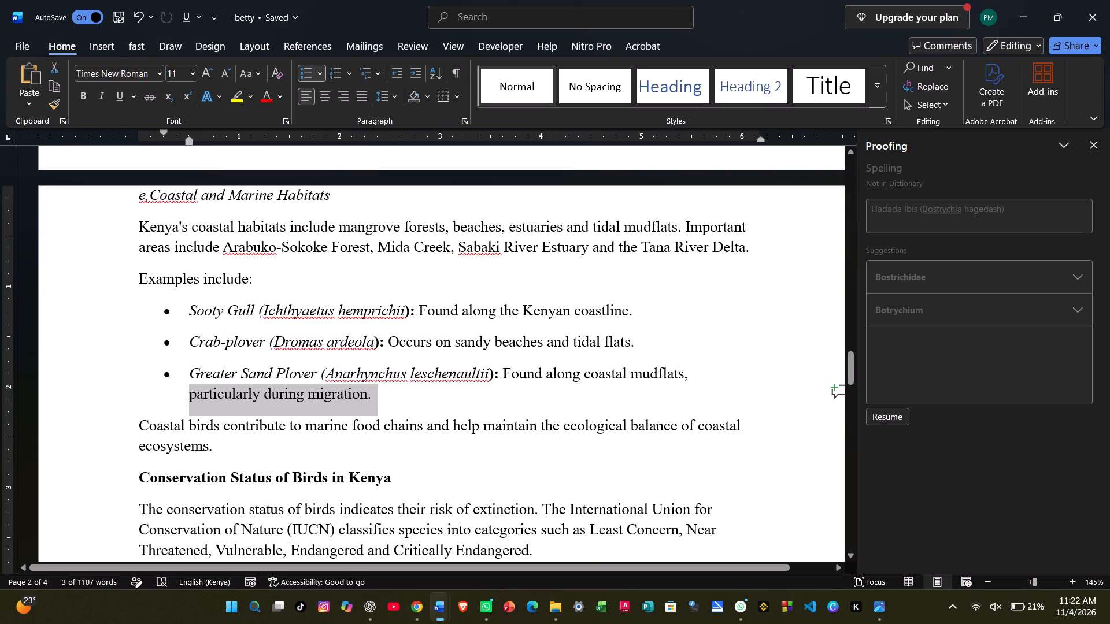
pyautogui.click(93, 412)
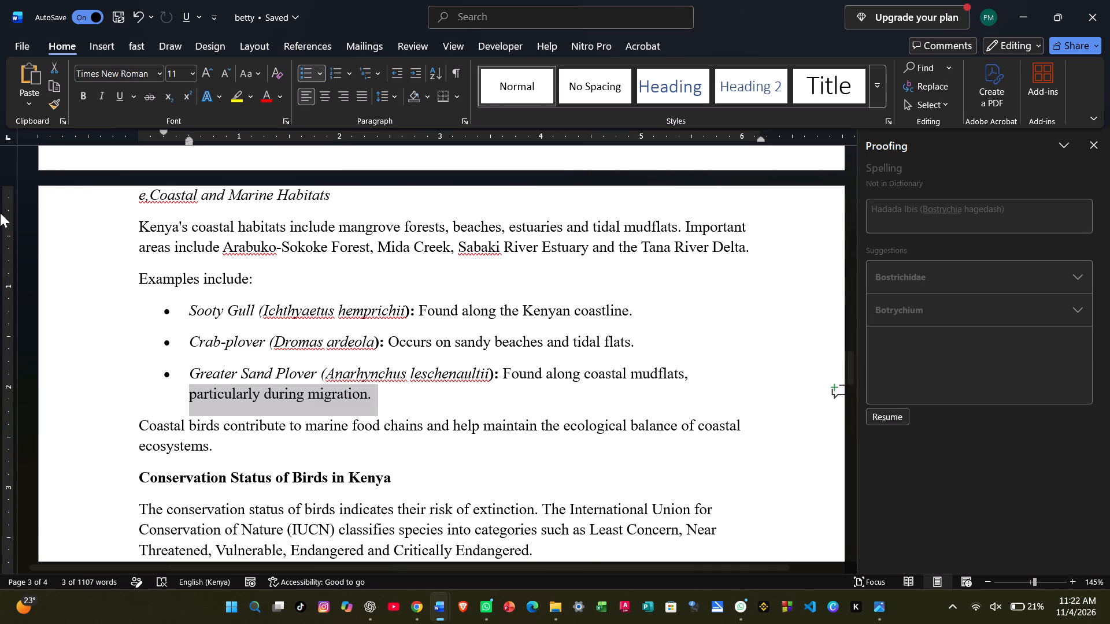
pyautogui.scroll(-2, 24, 441)
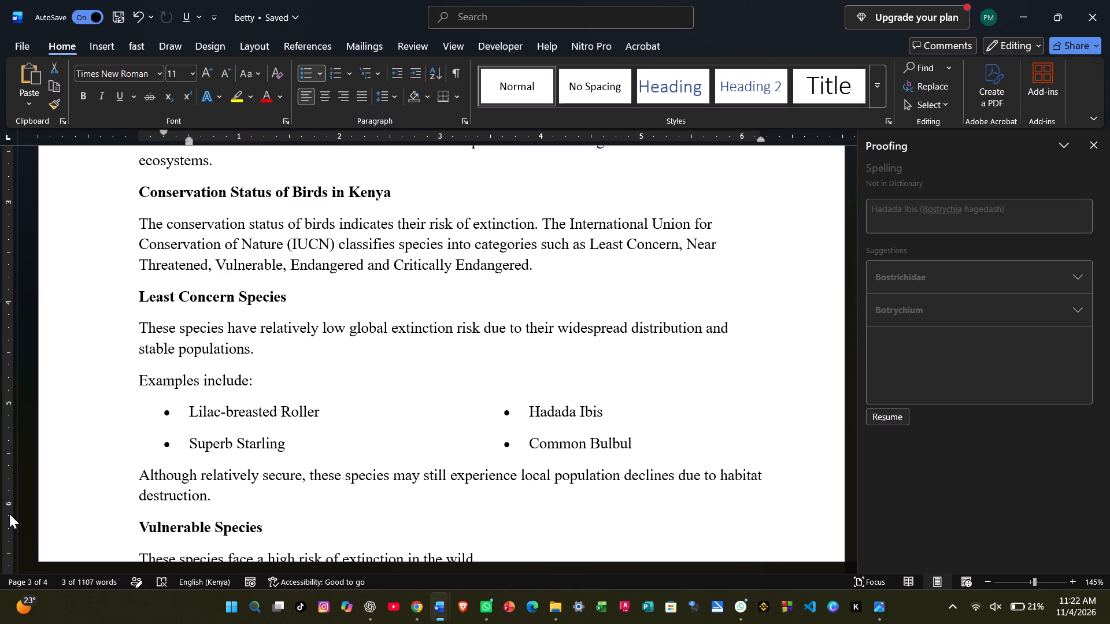
pyautogui.scroll(-1, 29, 452)
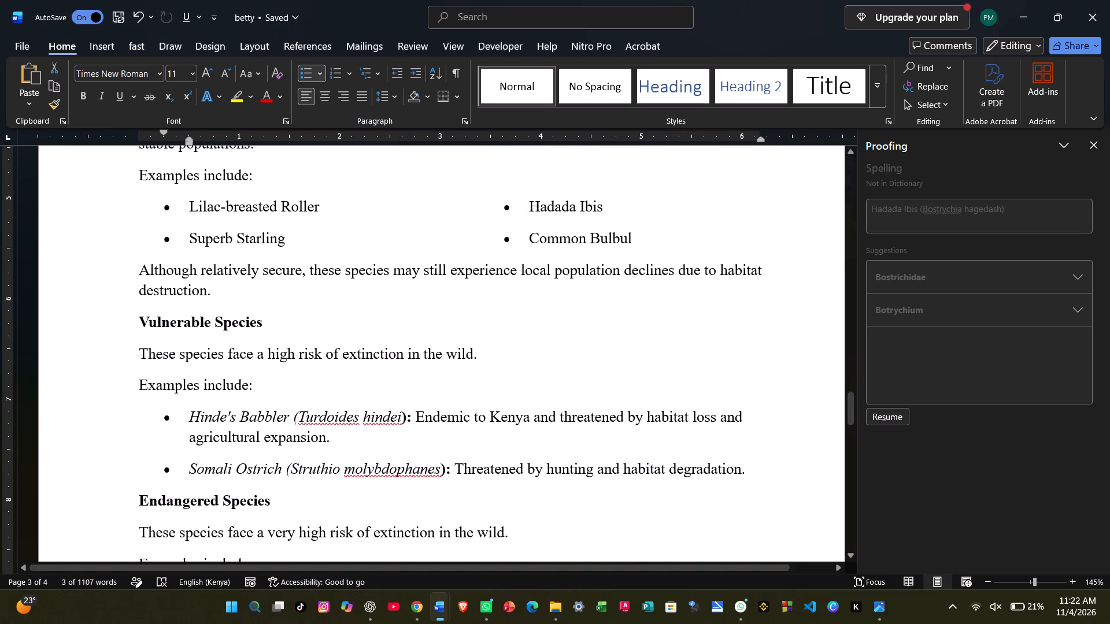
pyautogui.click(8, 512)
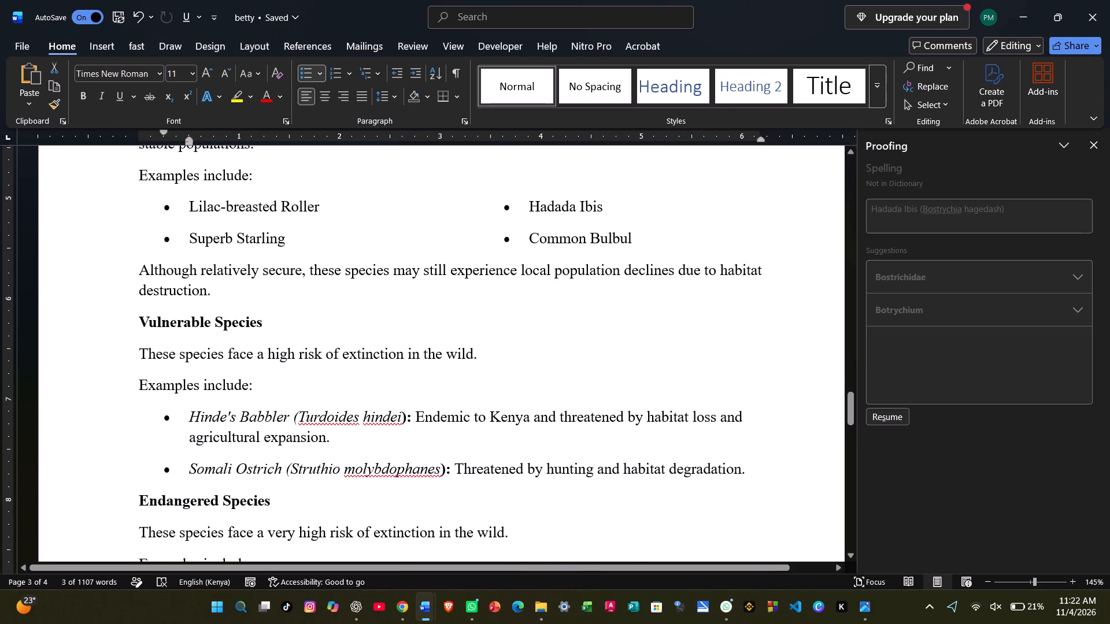
# Undo the blank-page deletion, the right-margin change, the cover logo resize and the shortening and joining of the BirdLife and Bennun references.
pyautogui.doubleClick(139, 21)
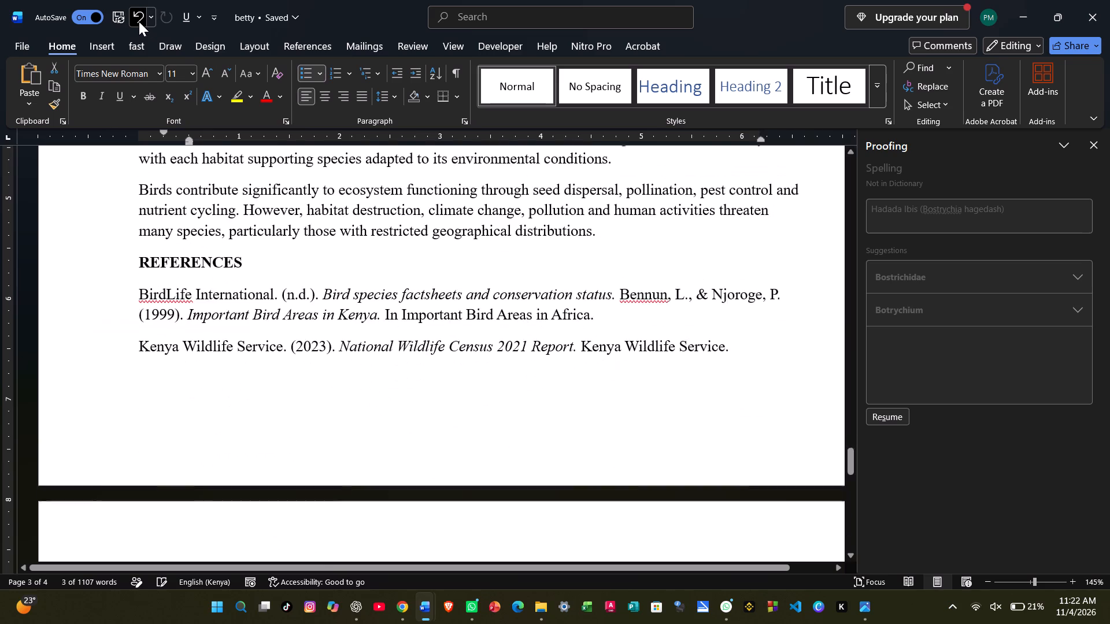
pyautogui.click(139, 21)
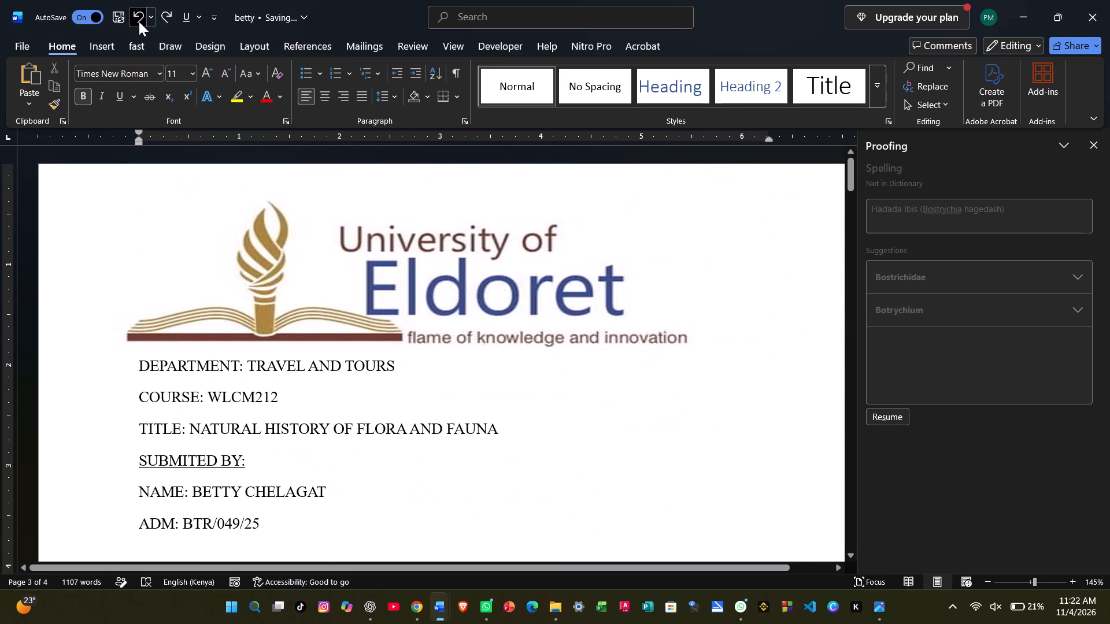
pyautogui.click(139, 21)
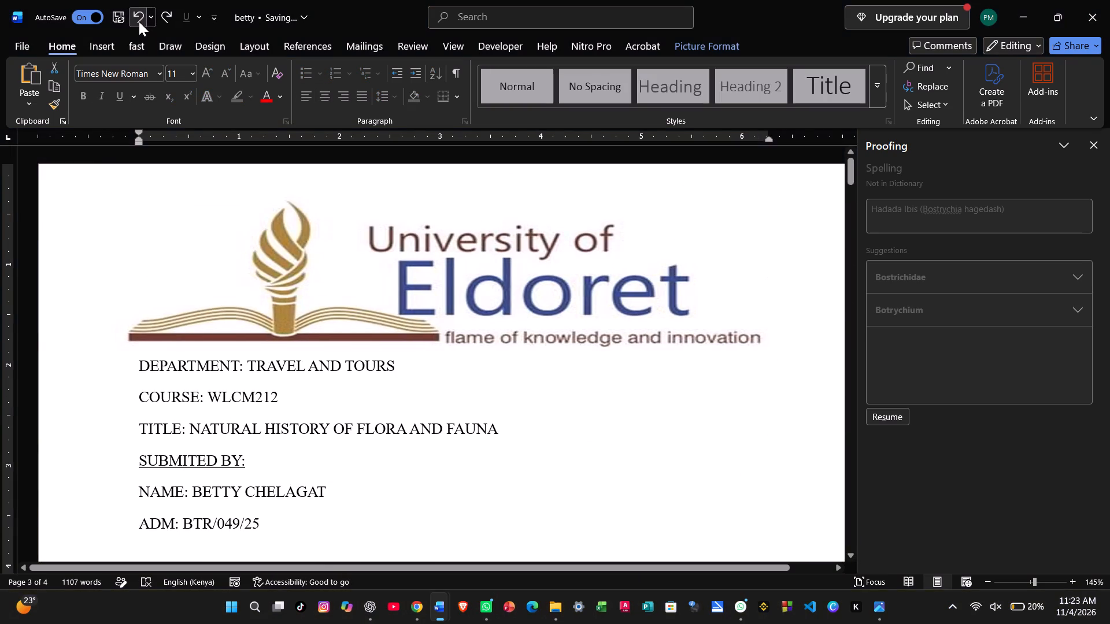
pyautogui.click(139, 21)
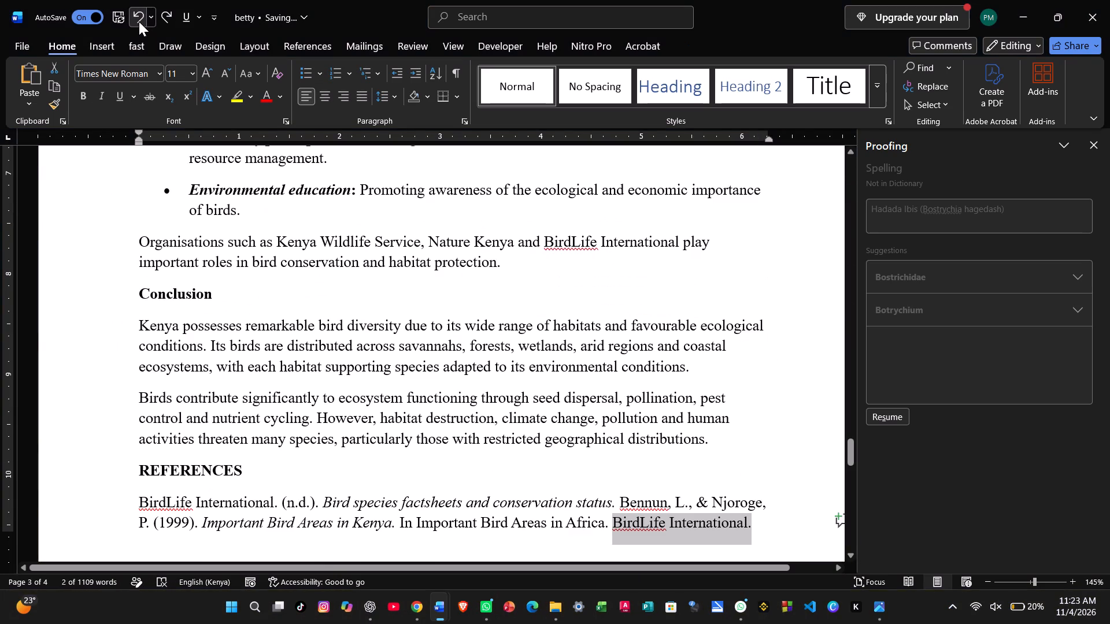
pyautogui.click(139, 21)
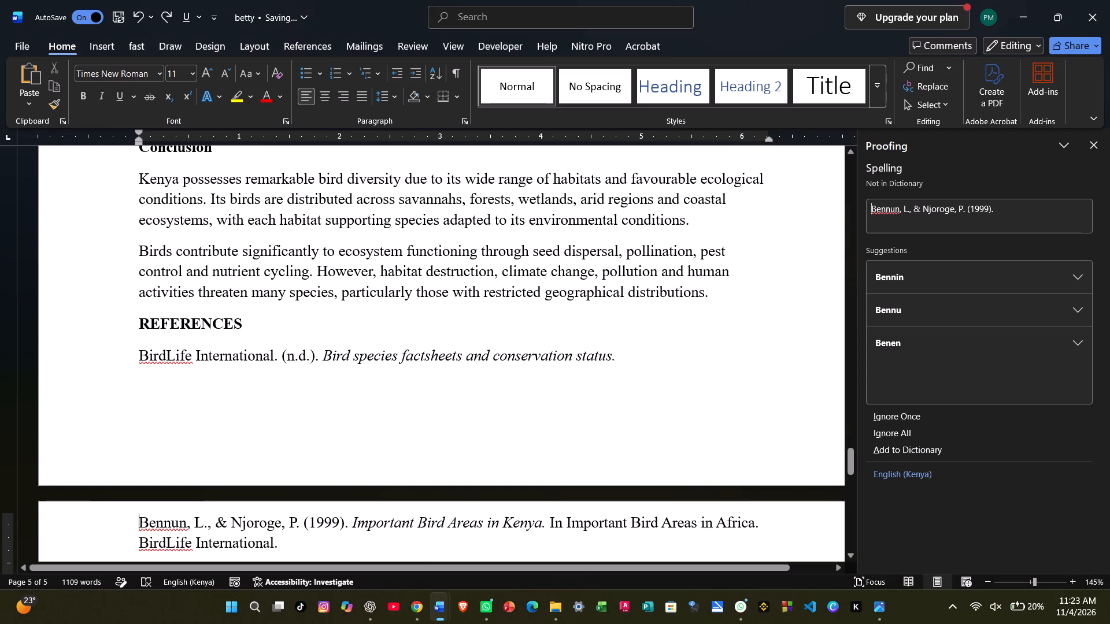
# Undo the edits around the Conclusion's last paragraph and the REFERENCES heading, and the body text's font-size reduction.
pyautogui.scroll(7, 262, 330)
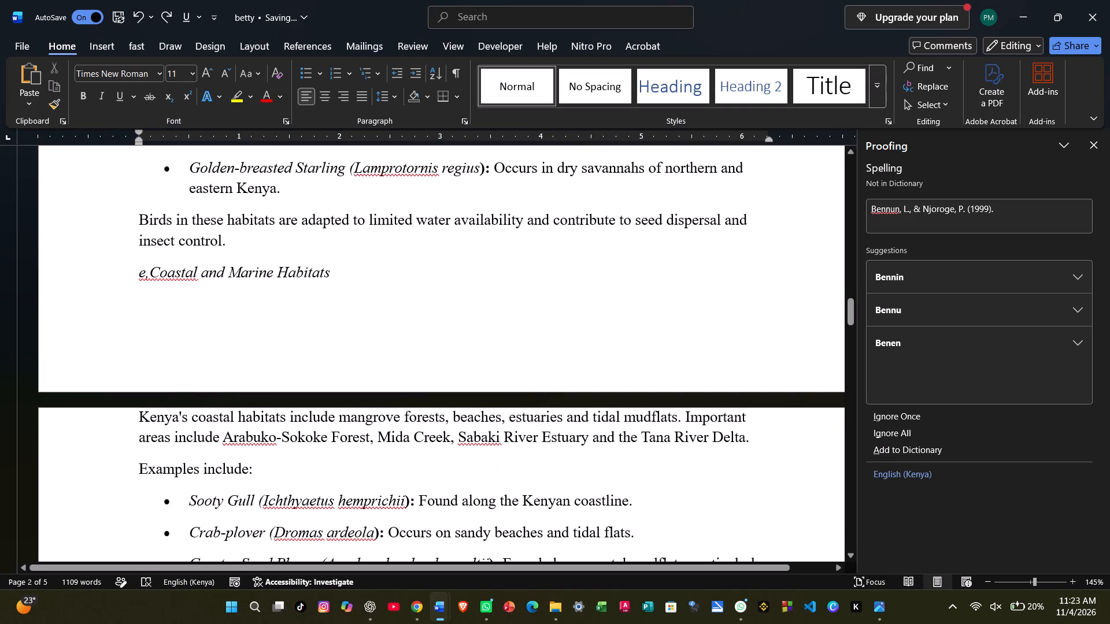
pyautogui.click(134, 21)
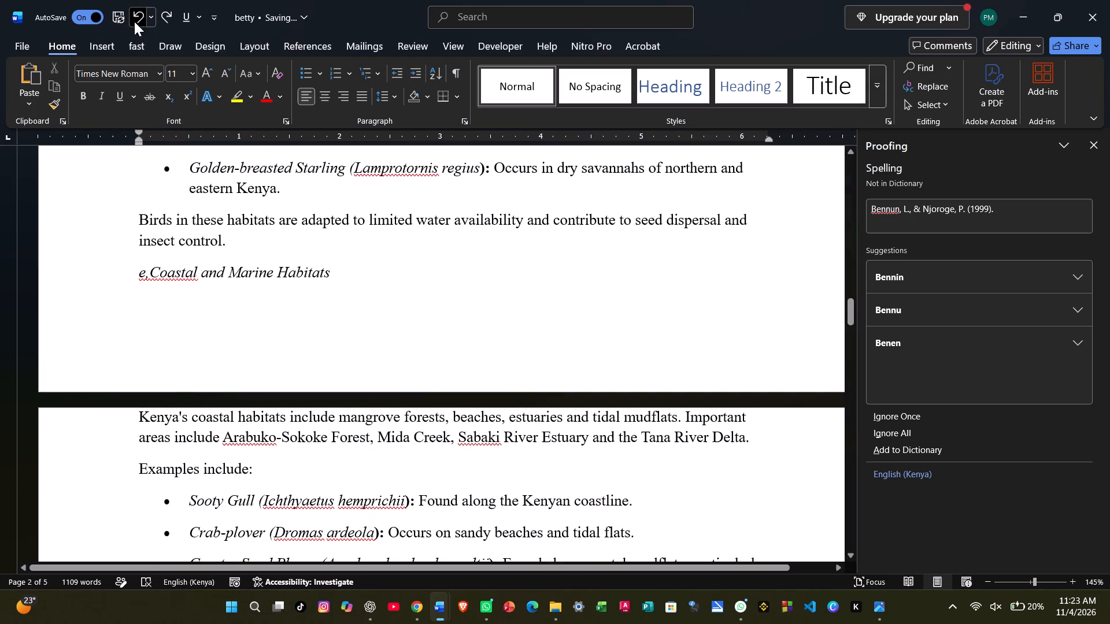
pyautogui.click(134, 21)
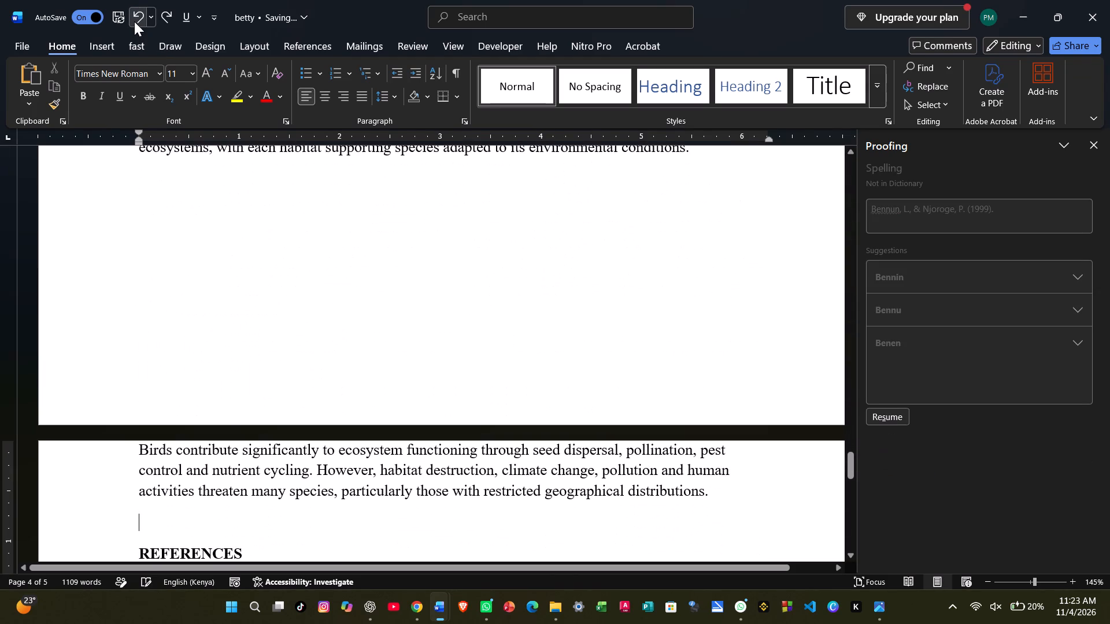
pyautogui.click(141, 16)
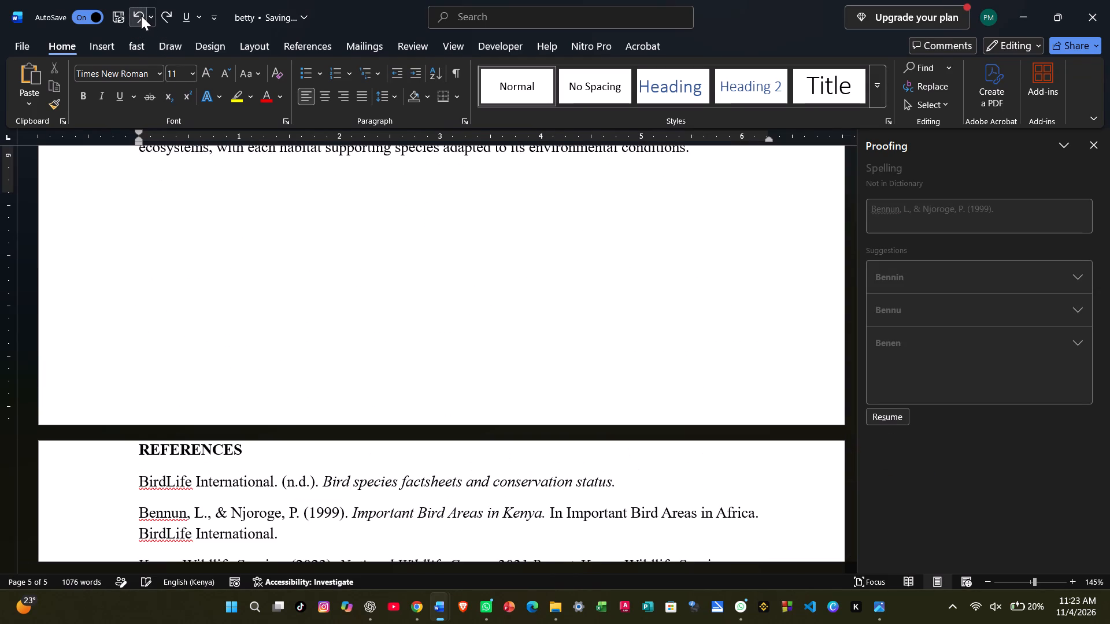
pyautogui.click(141, 16)
pyautogui.click(141, 16)
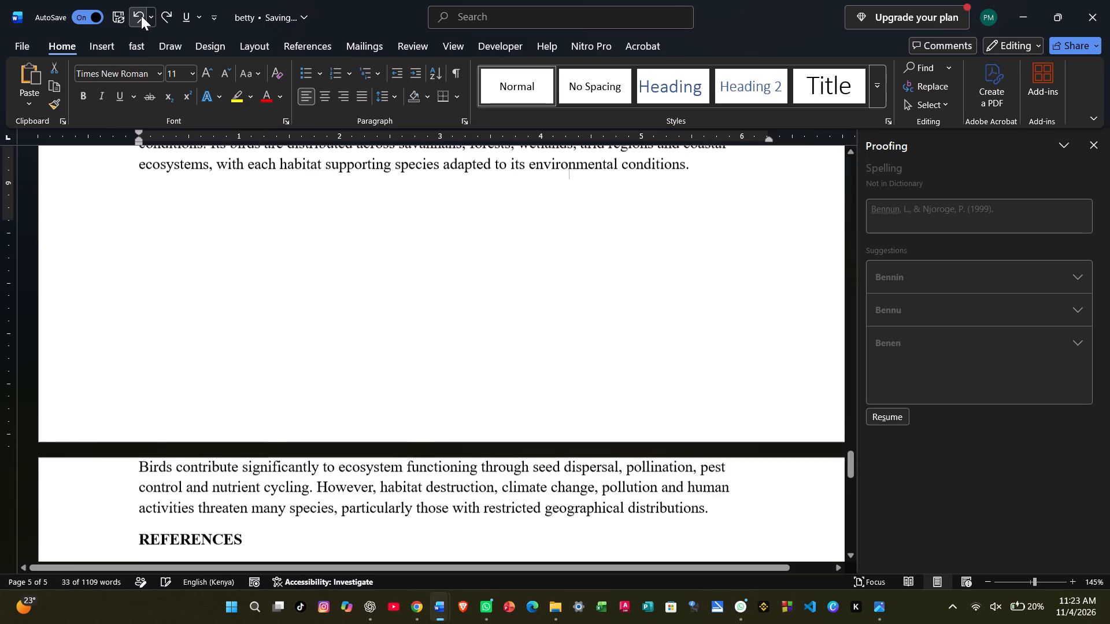
pyautogui.click(141, 16)
pyautogui.click(141, 16)
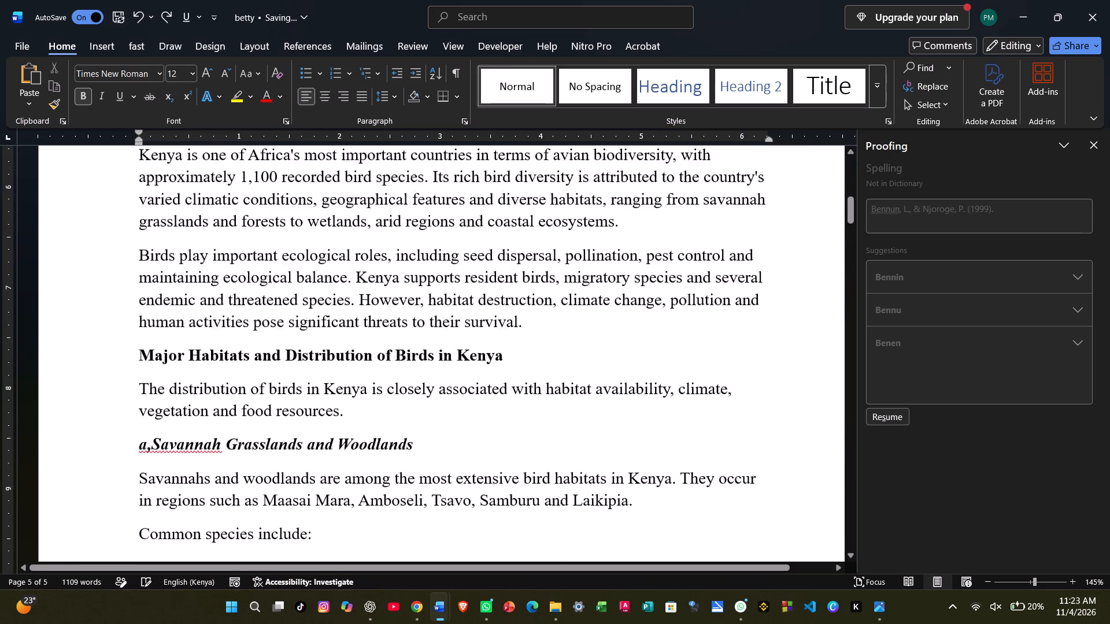
# Undo the joining of the report title to the cover page and the admission number entry on the cover.
pyautogui.scroll(1, 203, 248)
pyautogui.scroll(-2, 203, 248)
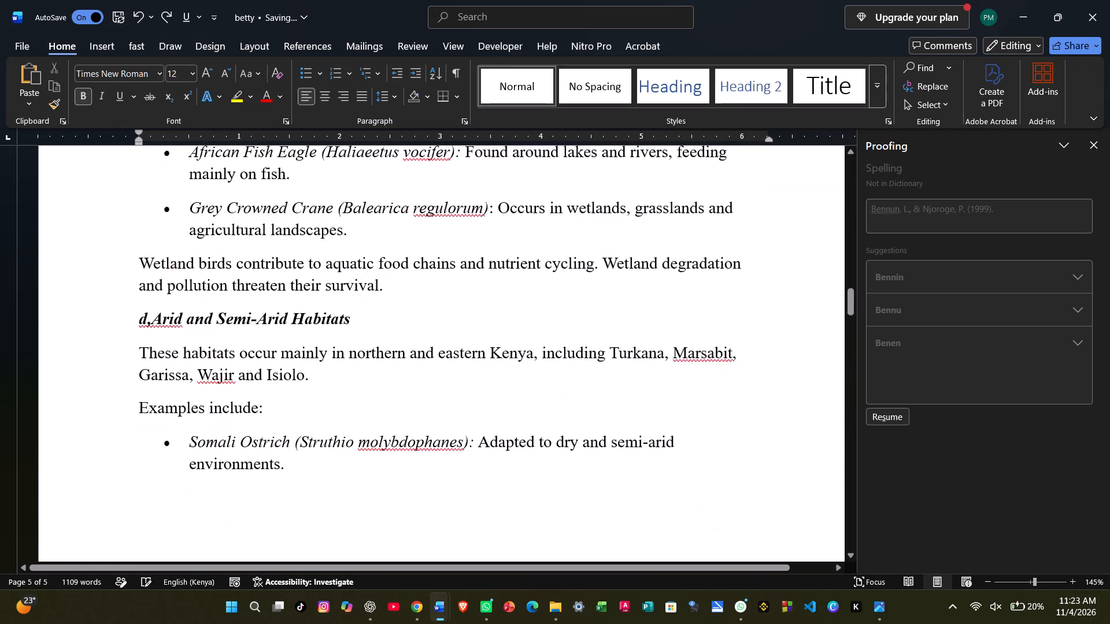
pyautogui.scroll(-3, 203, 248)
pyautogui.scroll(2, 203, 248)
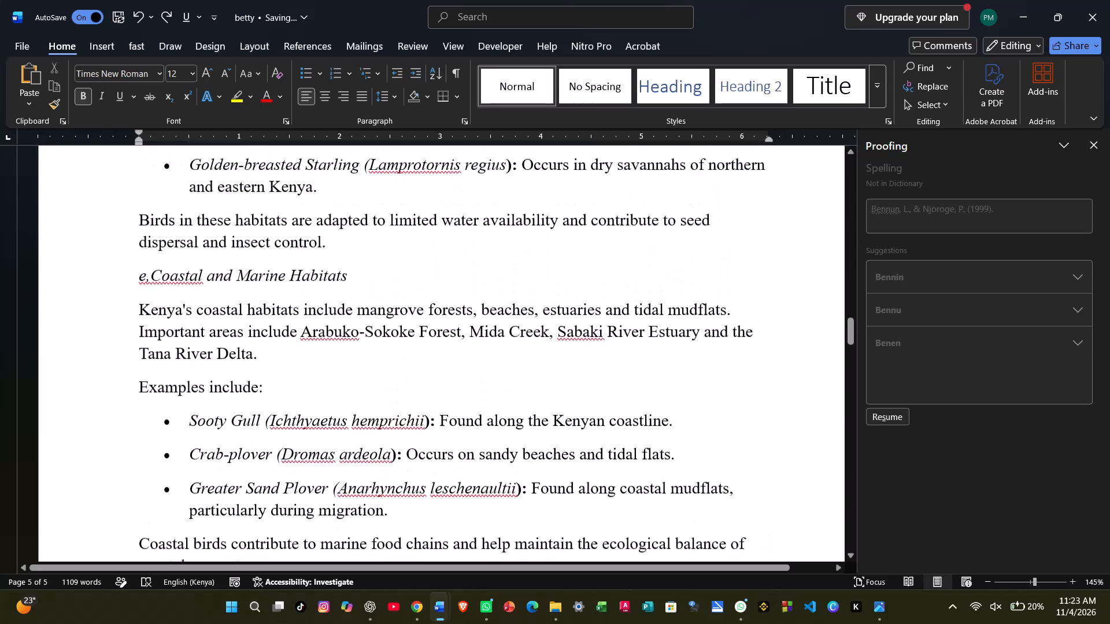
pyautogui.scroll(2, 203, 248)
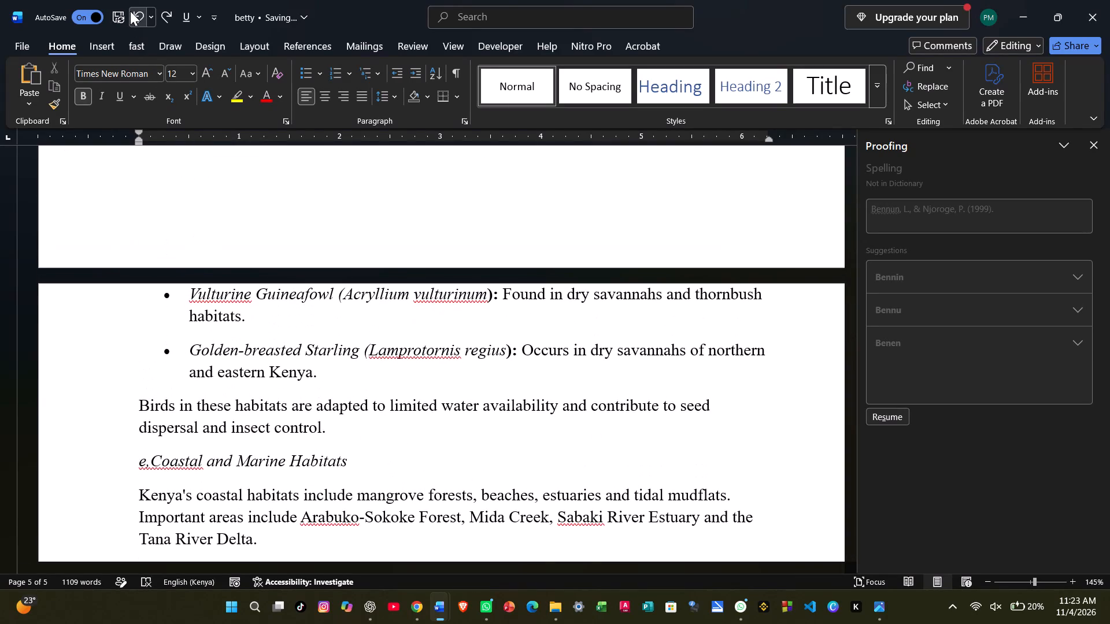
pyautogui.click(130, 11)
pyautogui.click(130, 11)
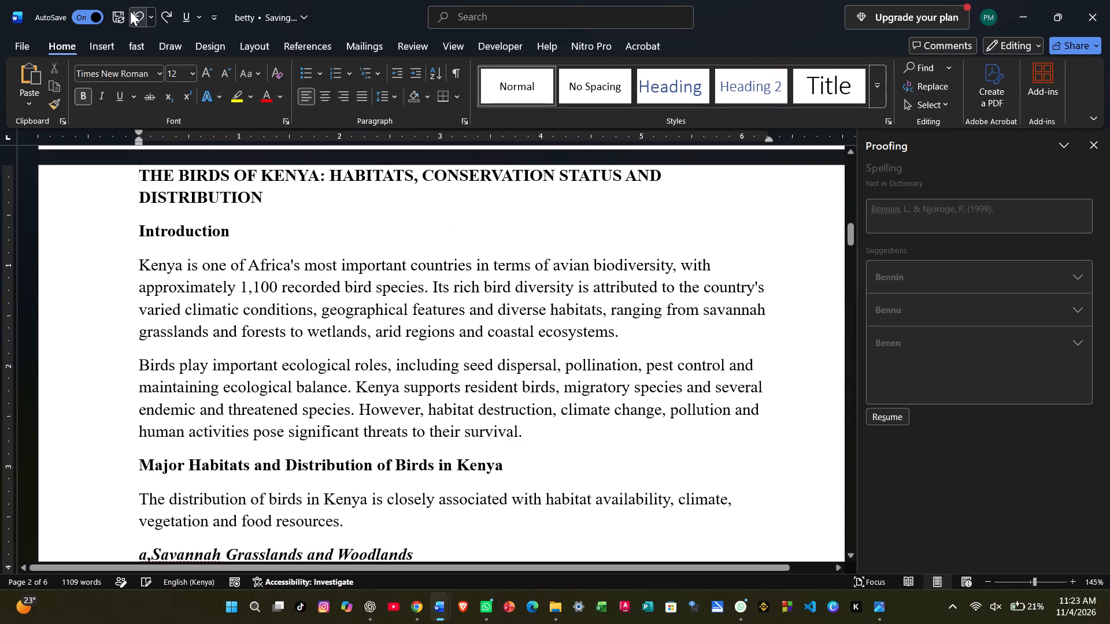
pyautogui.click(139, 18)
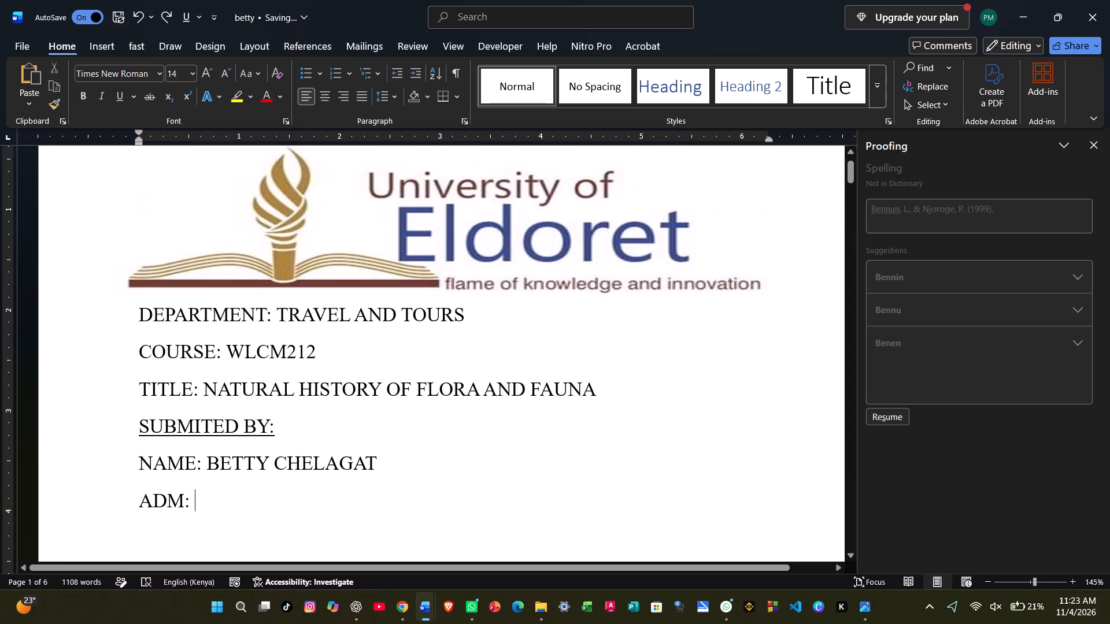
pyautogui.scroll(-1, 235, 298)
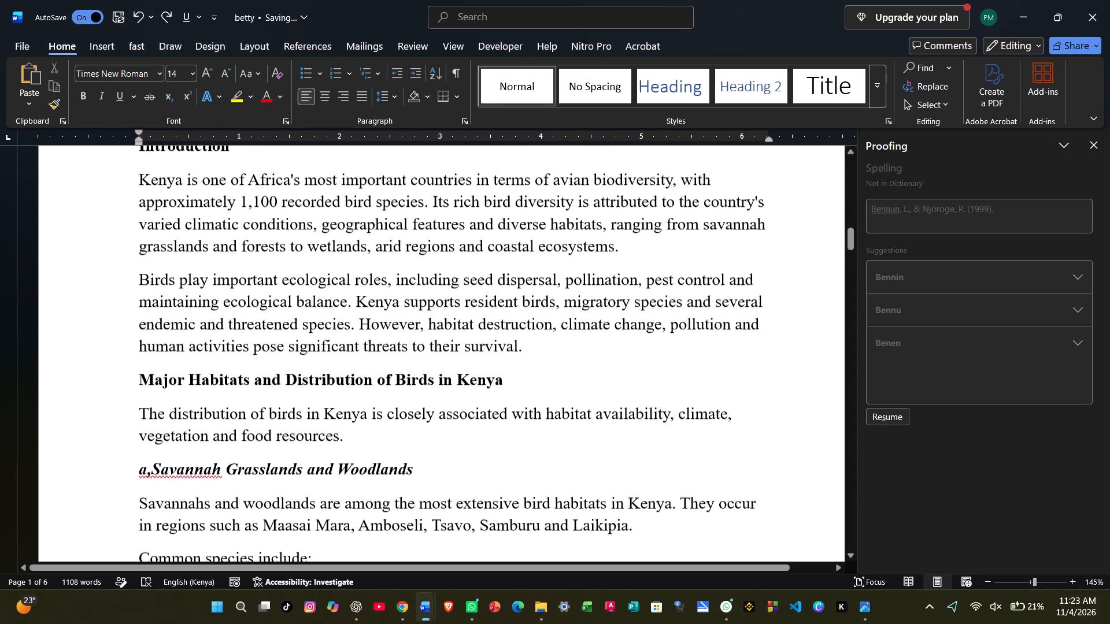
# Set the top margin to 1" for the section containing the Endangered Species heading.
pyautogui.scroll(-2, 262, 283)
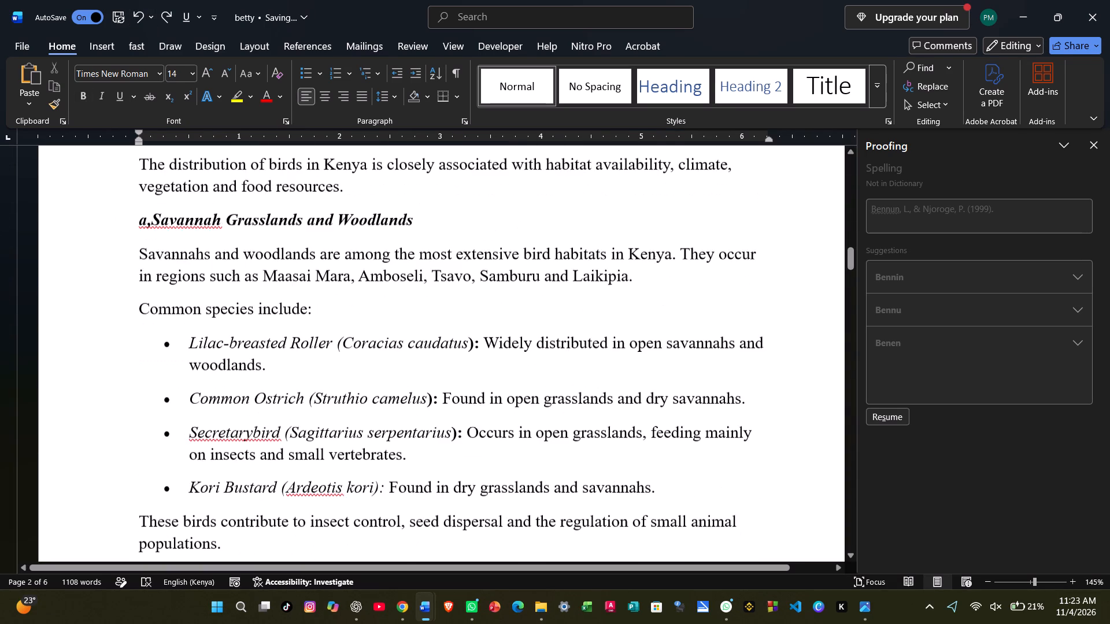
pyautogui.scroll(-3, 262, 283)
pyautogui.click(262, 283)
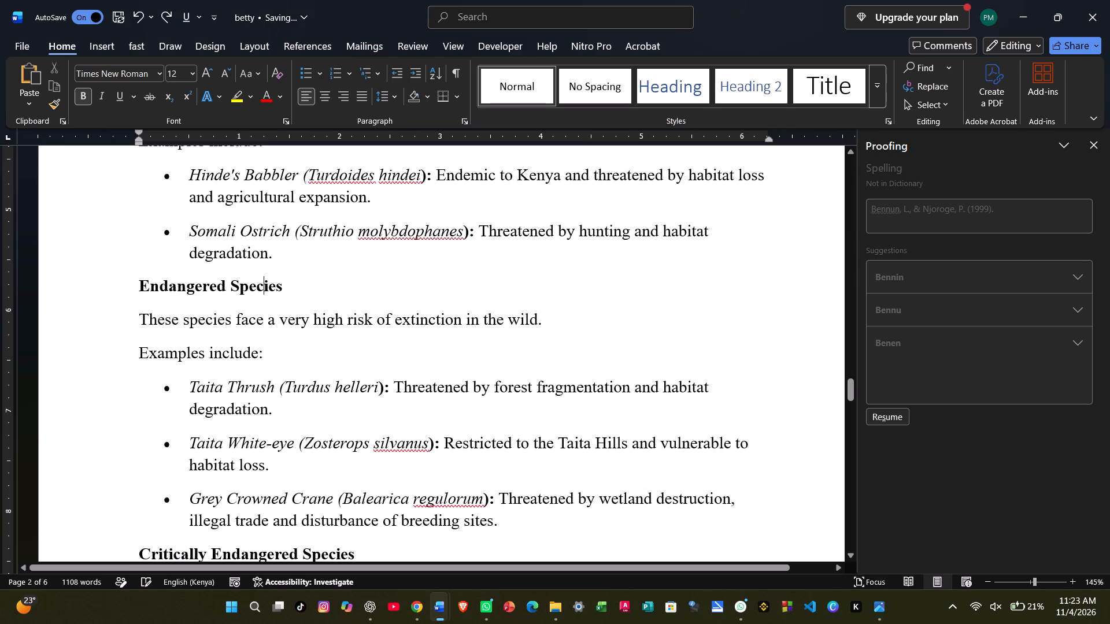
pyautogui.doubleClick(2, 323)
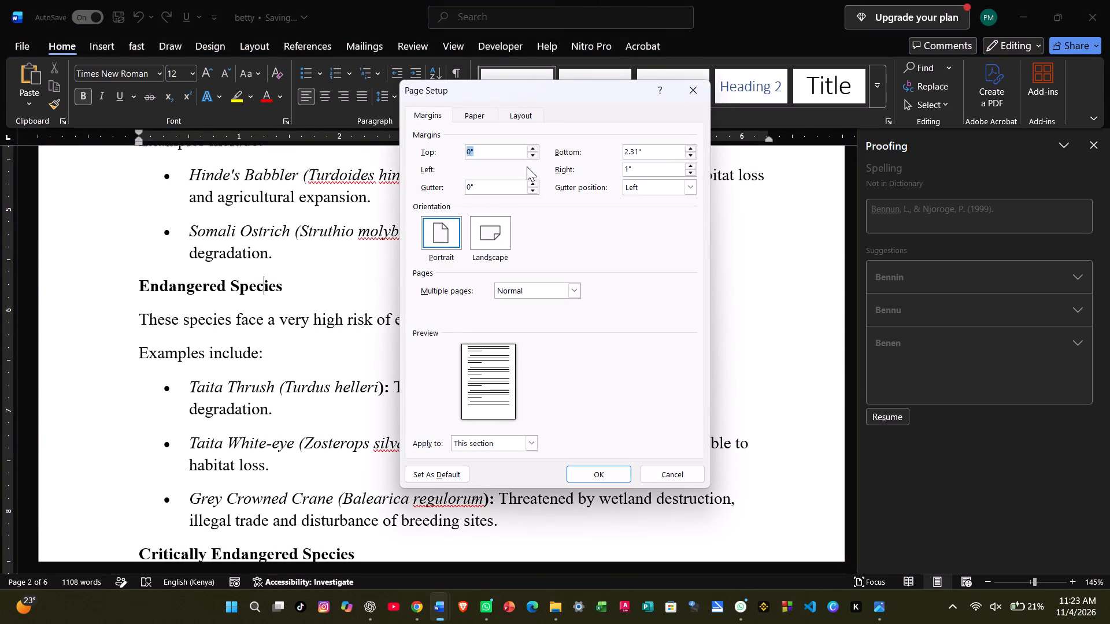
pyautogui.click(538, 151)
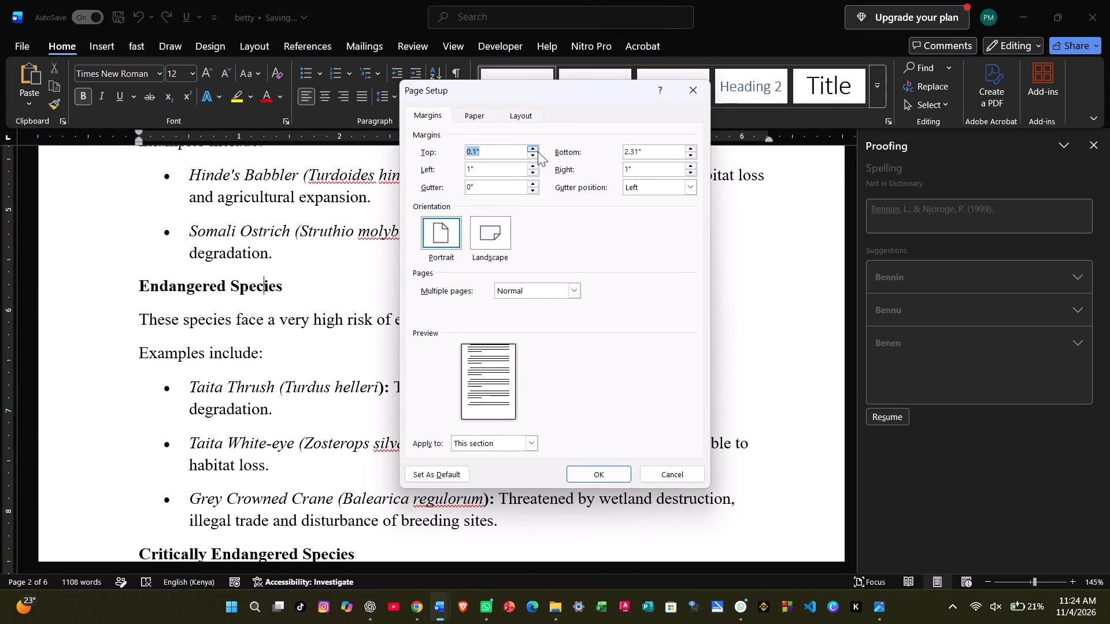
pyautogui.click(535, 151)
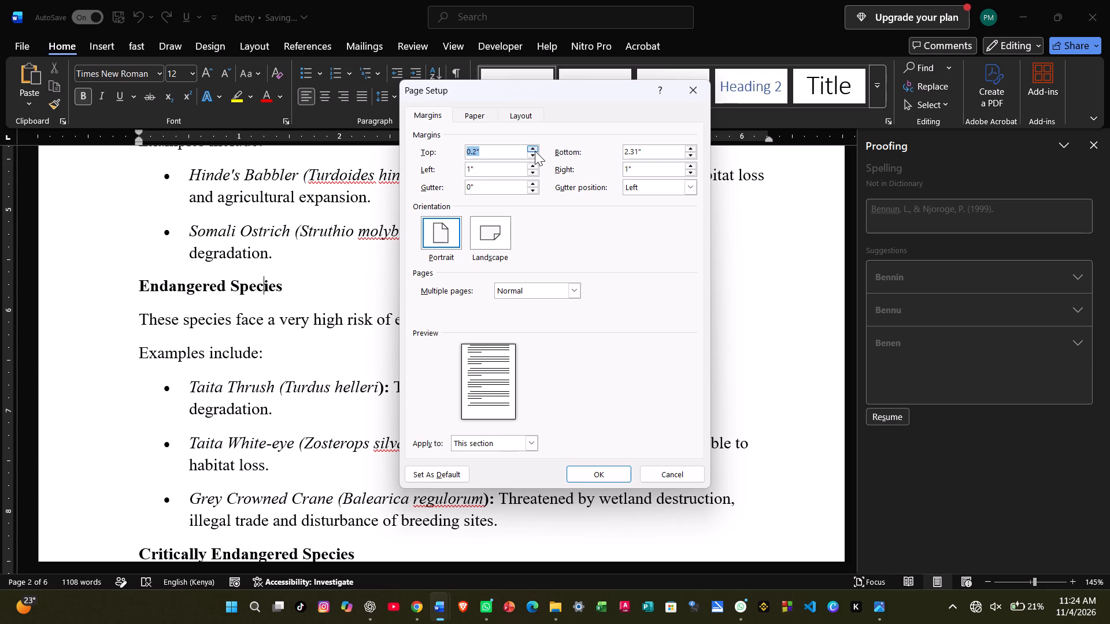
pyautogui.doubleClick(535, 151)
pyautogui.tripleClick(535, 151)
pyautogui.click(535, 151)
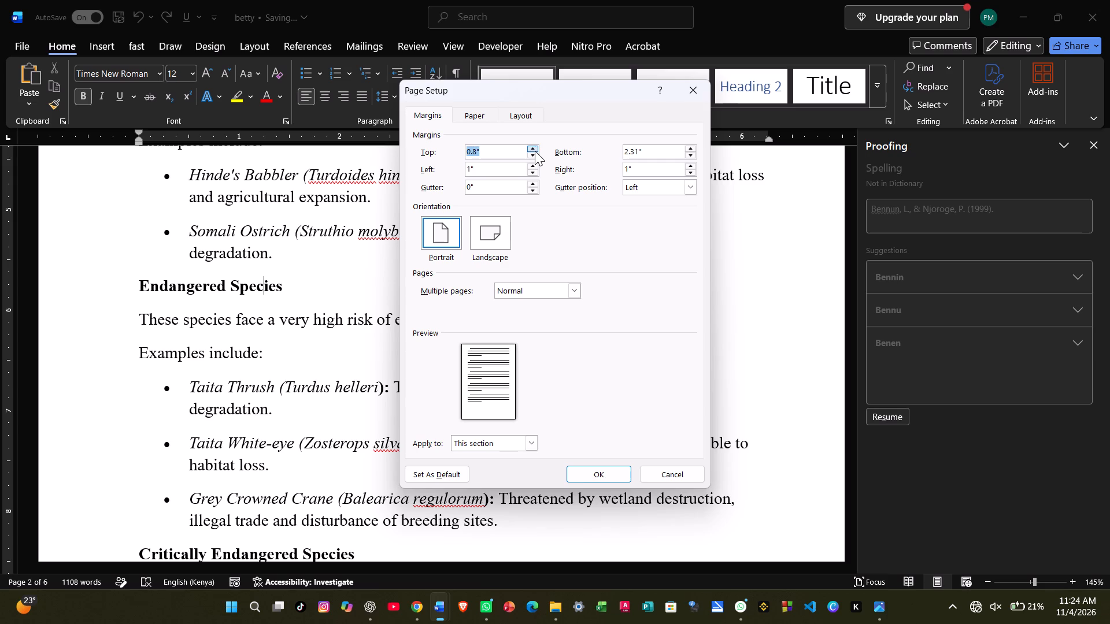
pyautogui.click(535, 151)
pyautogui.click(535, 151)
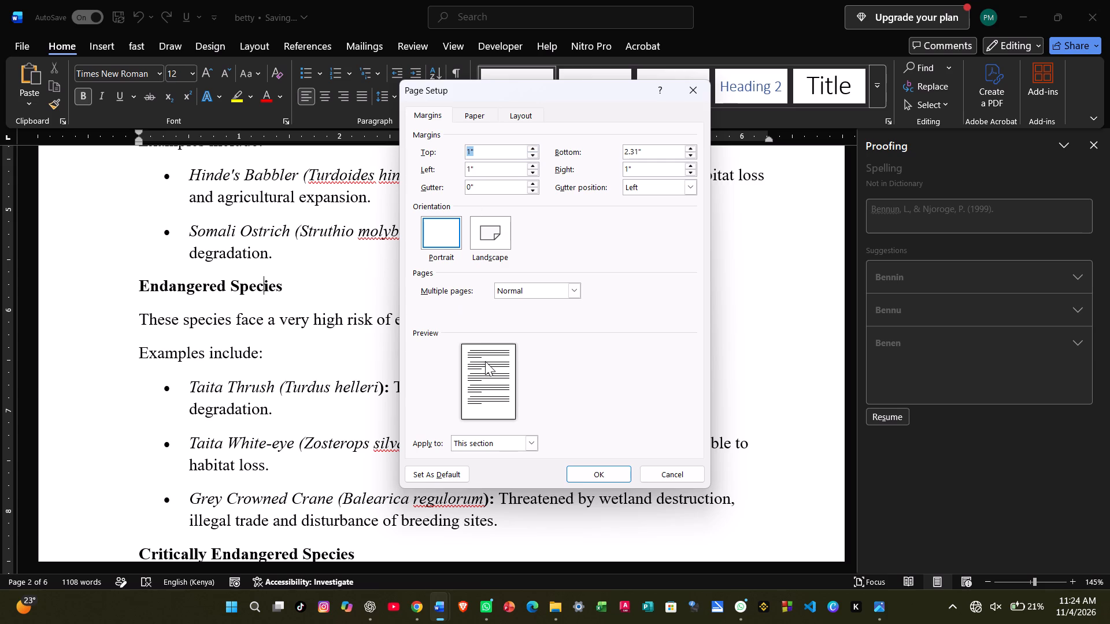
pyautogui.click(578, 470)
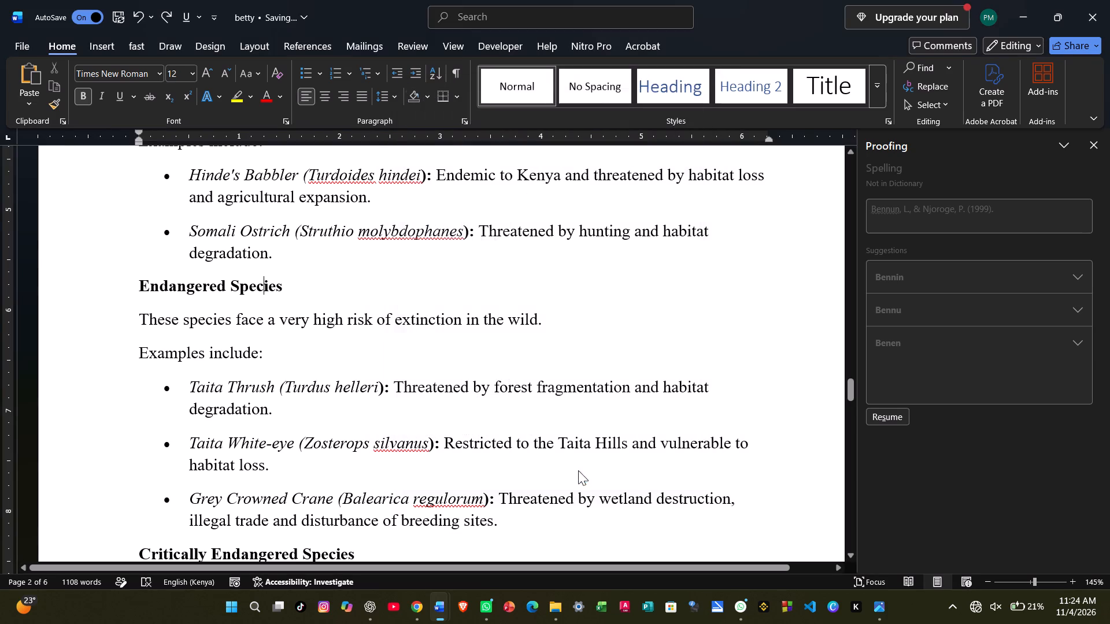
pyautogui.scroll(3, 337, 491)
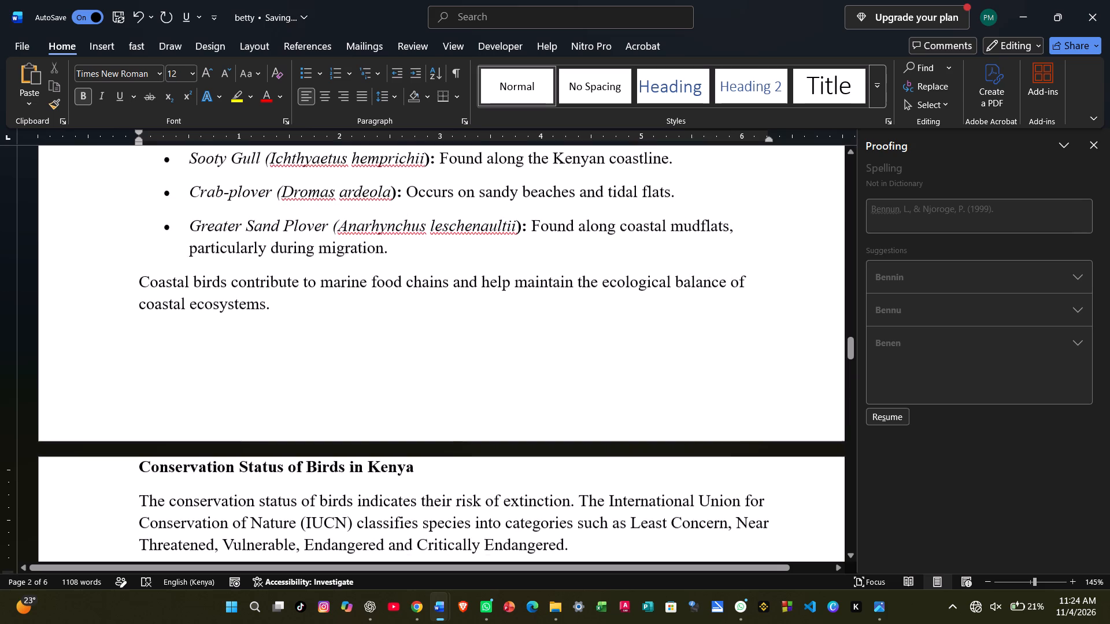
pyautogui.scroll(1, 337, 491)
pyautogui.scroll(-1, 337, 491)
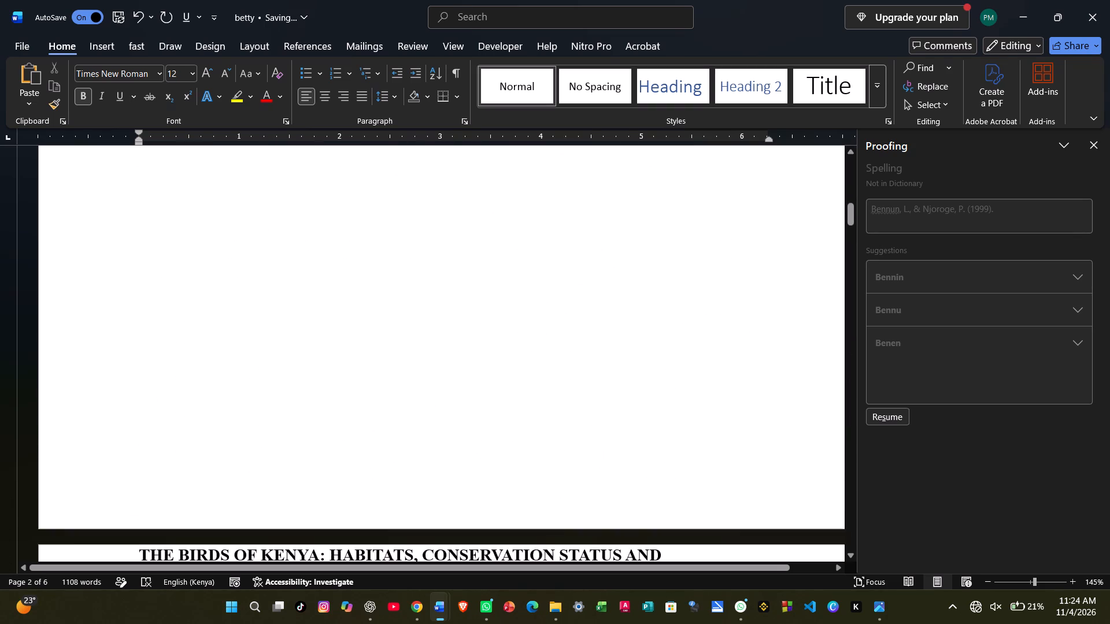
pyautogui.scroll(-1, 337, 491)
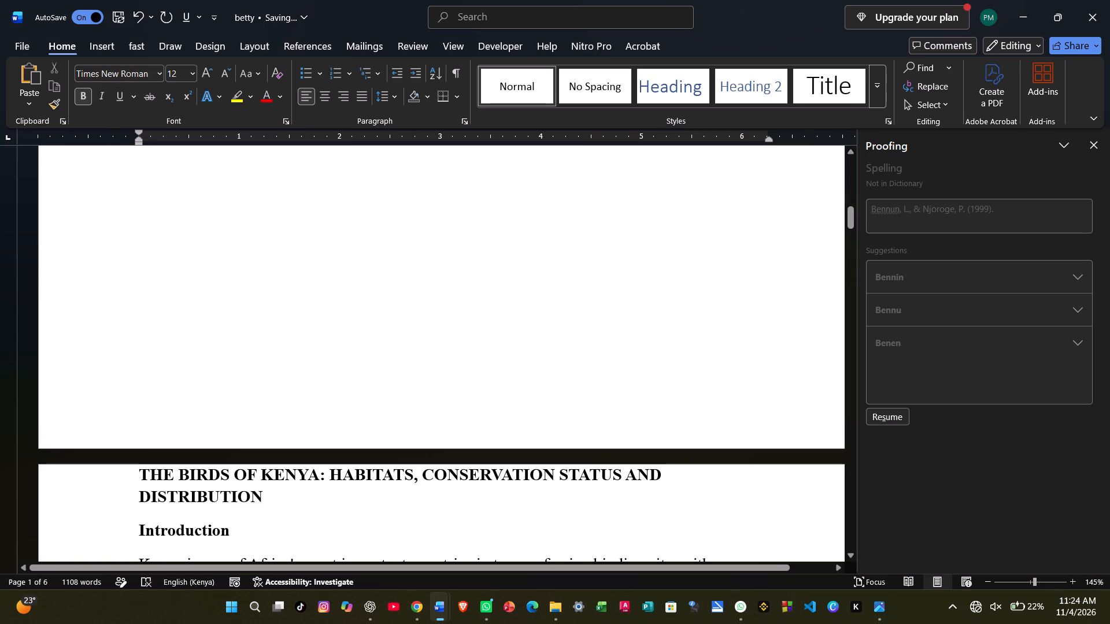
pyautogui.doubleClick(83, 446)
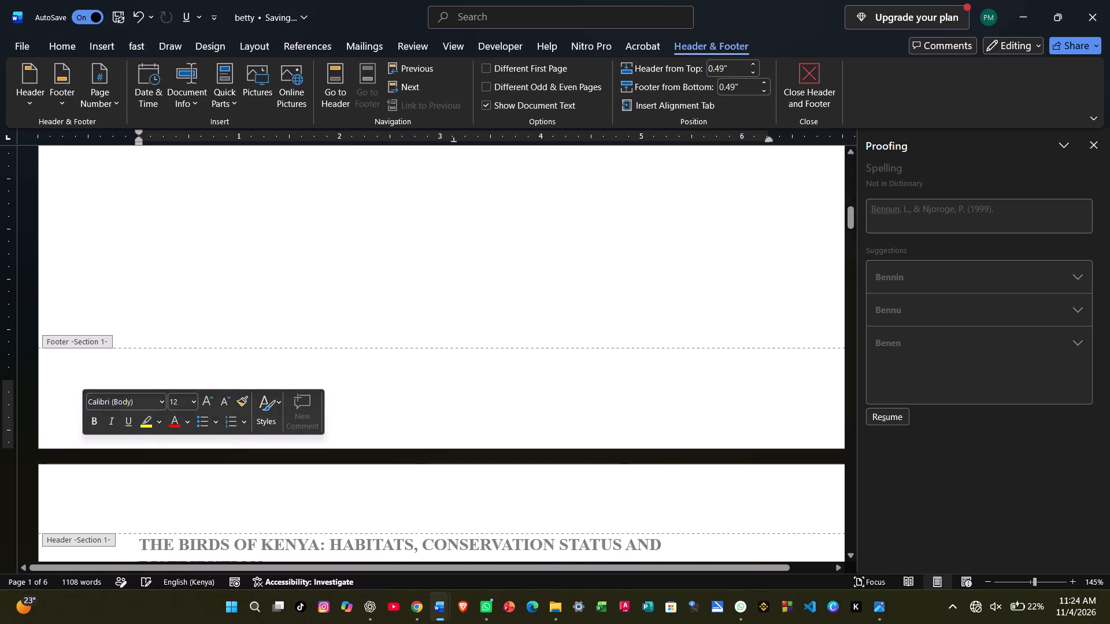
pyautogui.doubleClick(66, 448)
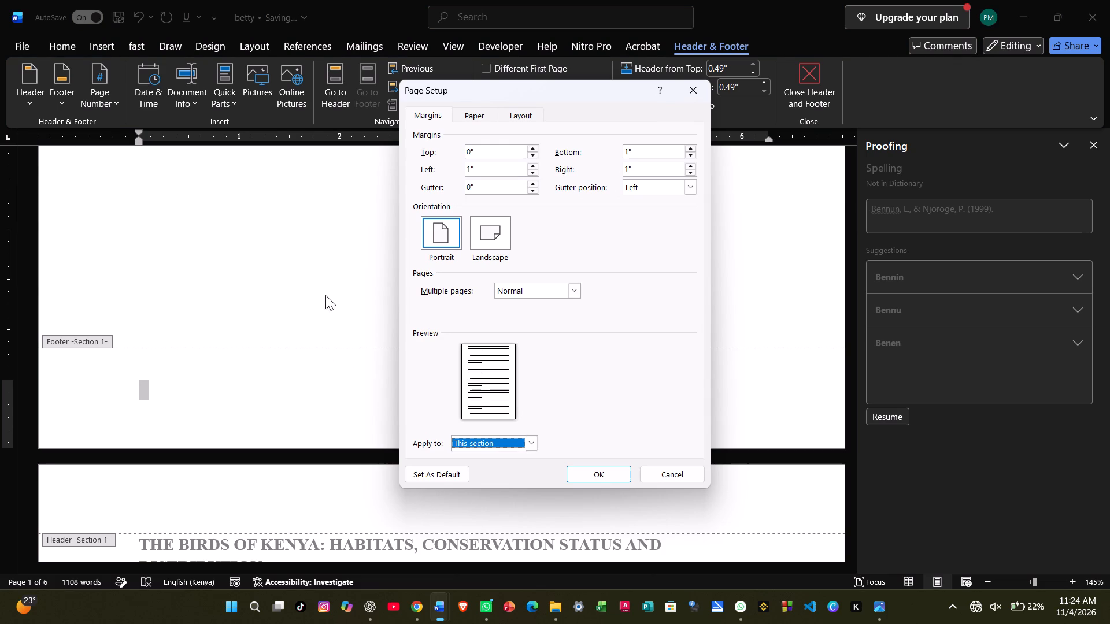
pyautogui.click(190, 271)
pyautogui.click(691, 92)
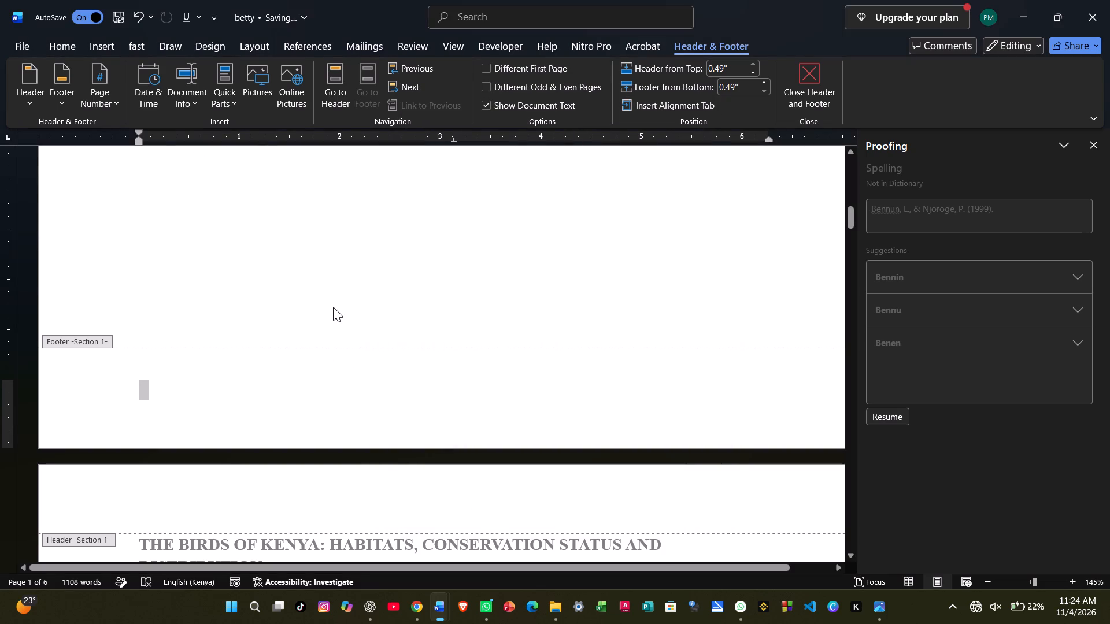
# Set the top margin of the first section, which starts with the cover page, to 1" and return to the body text.
pyautogui.scroll(4, 333, 307)
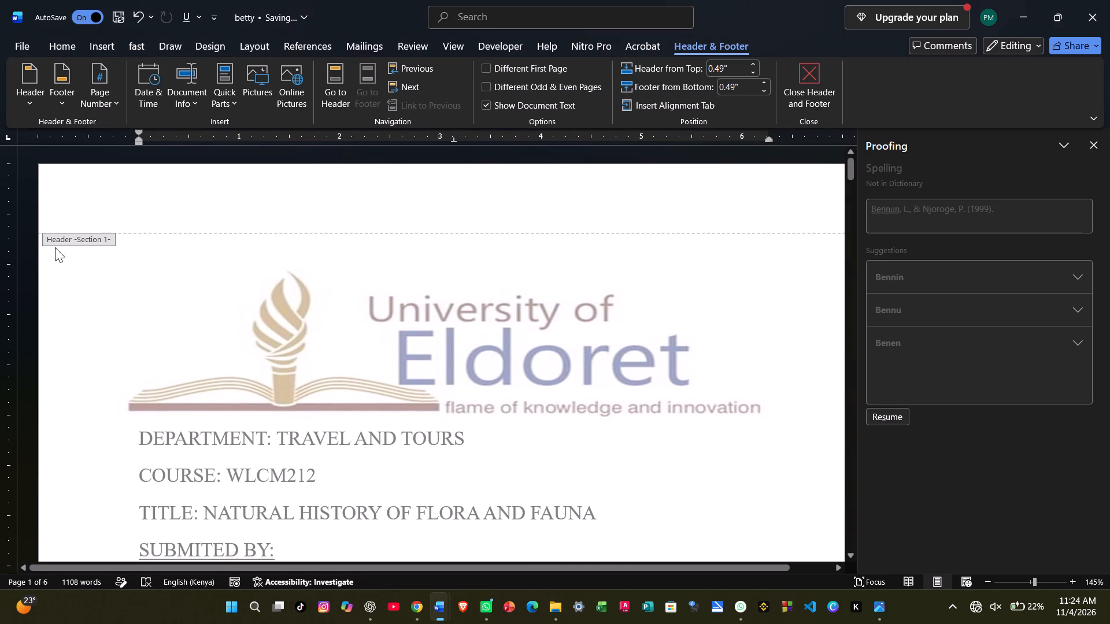
pyautogui.doubleClick(3, 185)
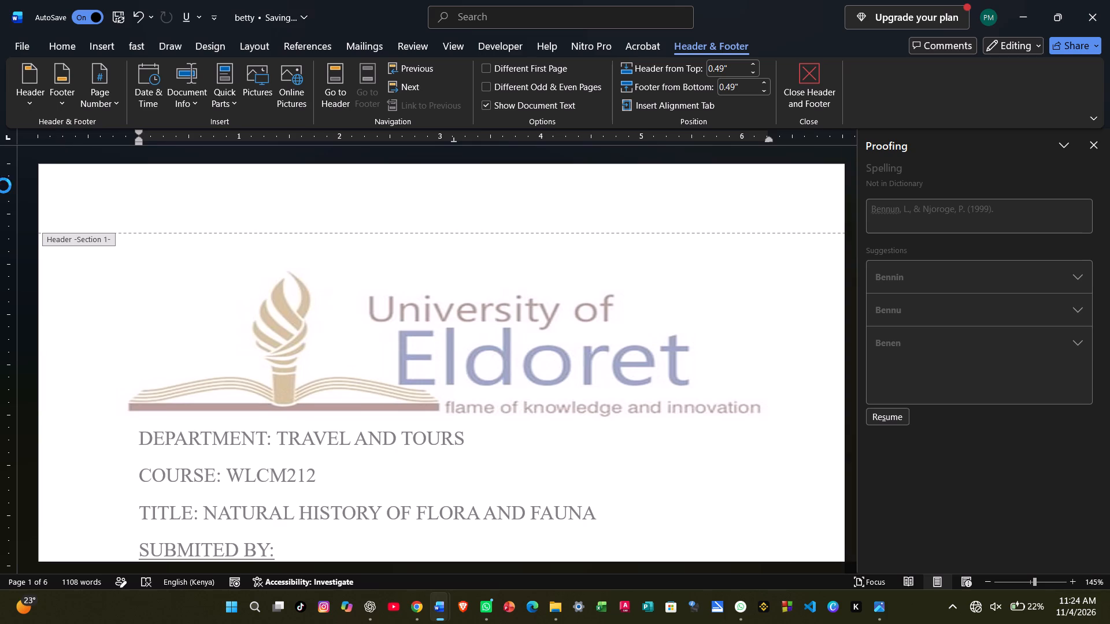
pyautogui.click(694, 78)
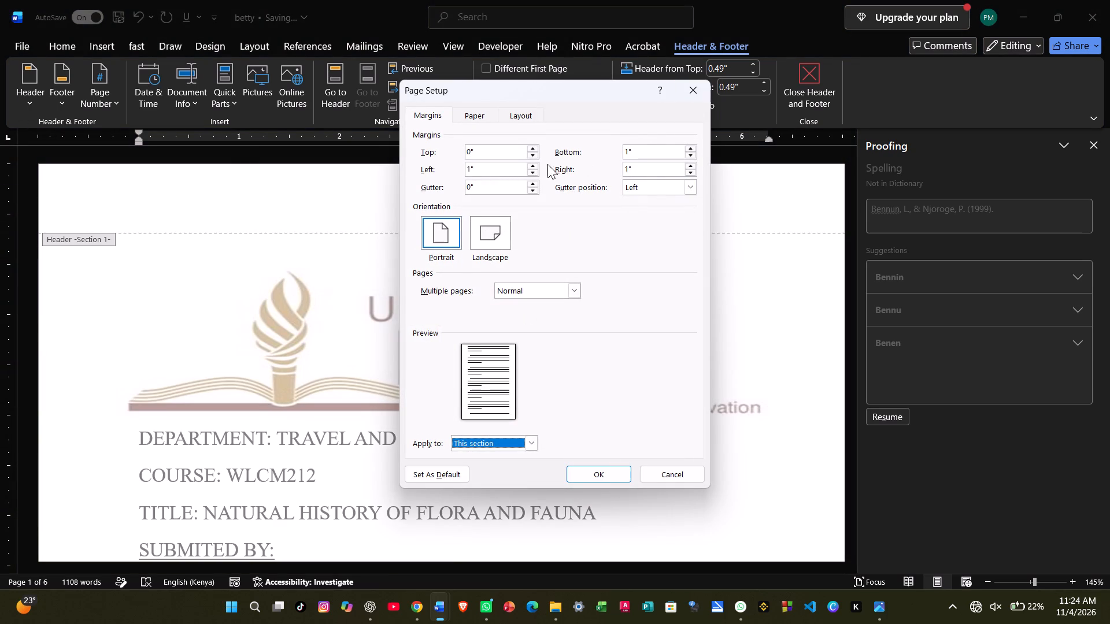
pyautogui.doubleClick(532, 149)
pyautogui.tripleClick(532, 149)
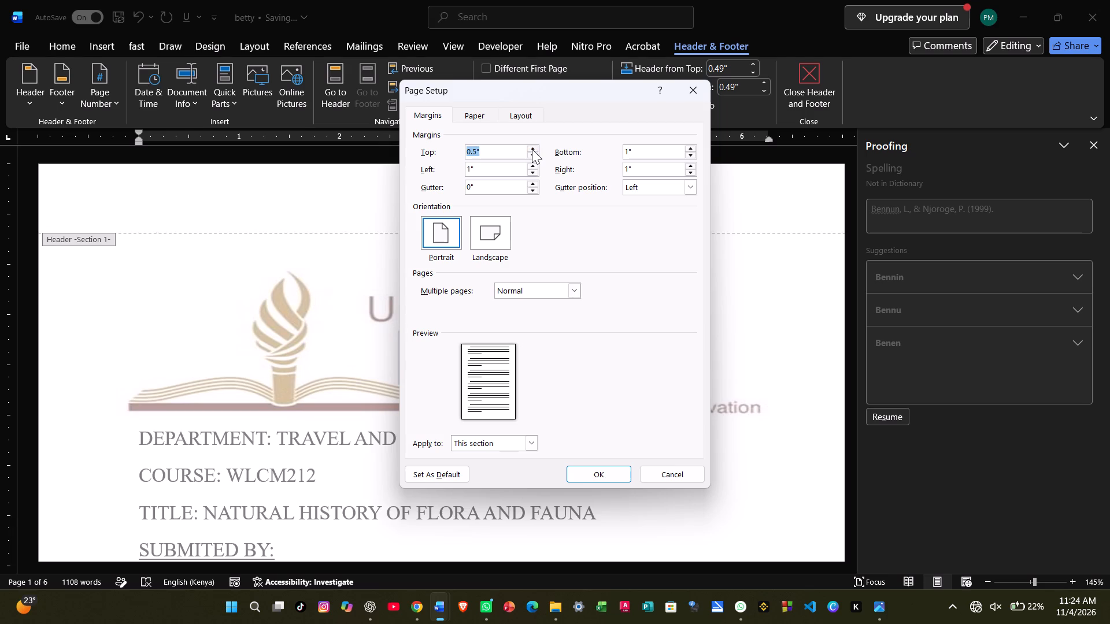
pyautogui.click(532, 149)
pyautogui.tripleClick(532, 149)
pyautogui.doubleClick(532, 149)
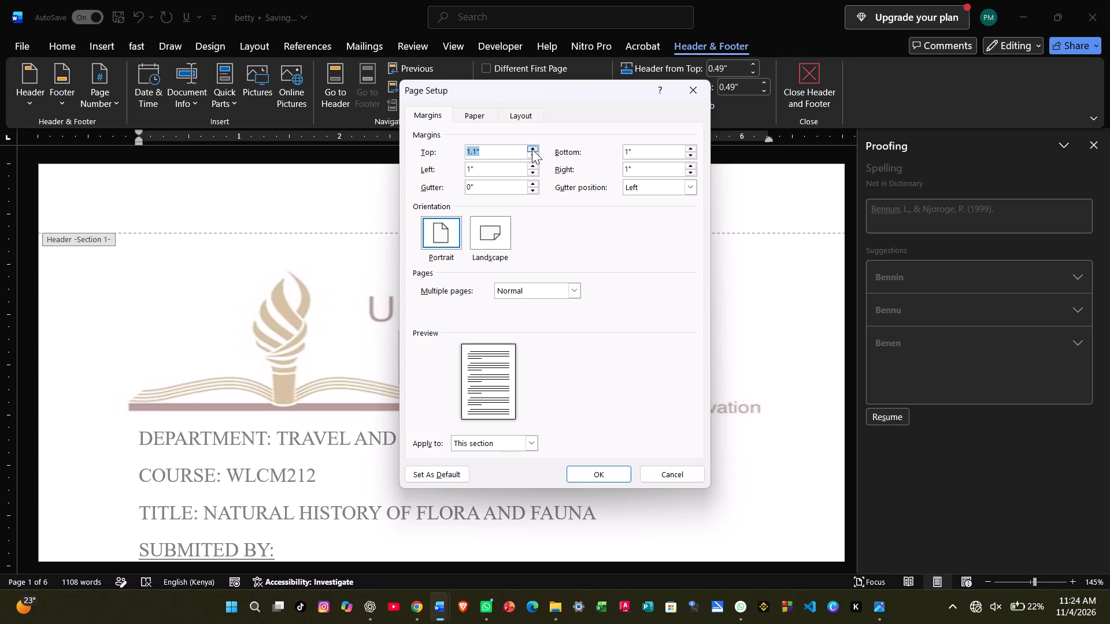
pyautogui.click(532, 158)
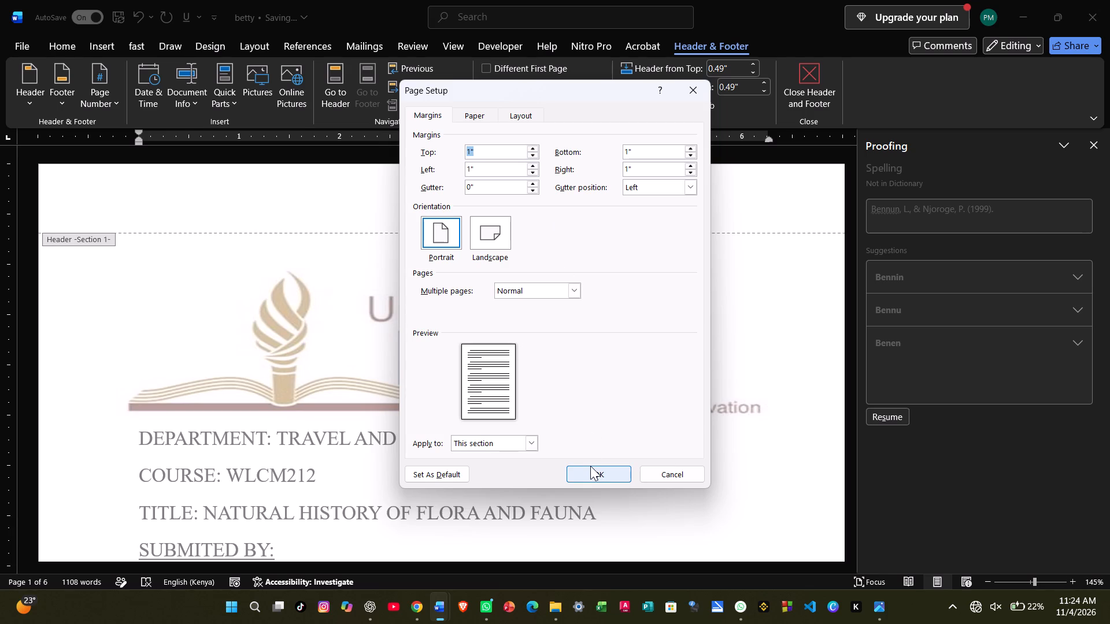
pyautogui.click(591, 481)
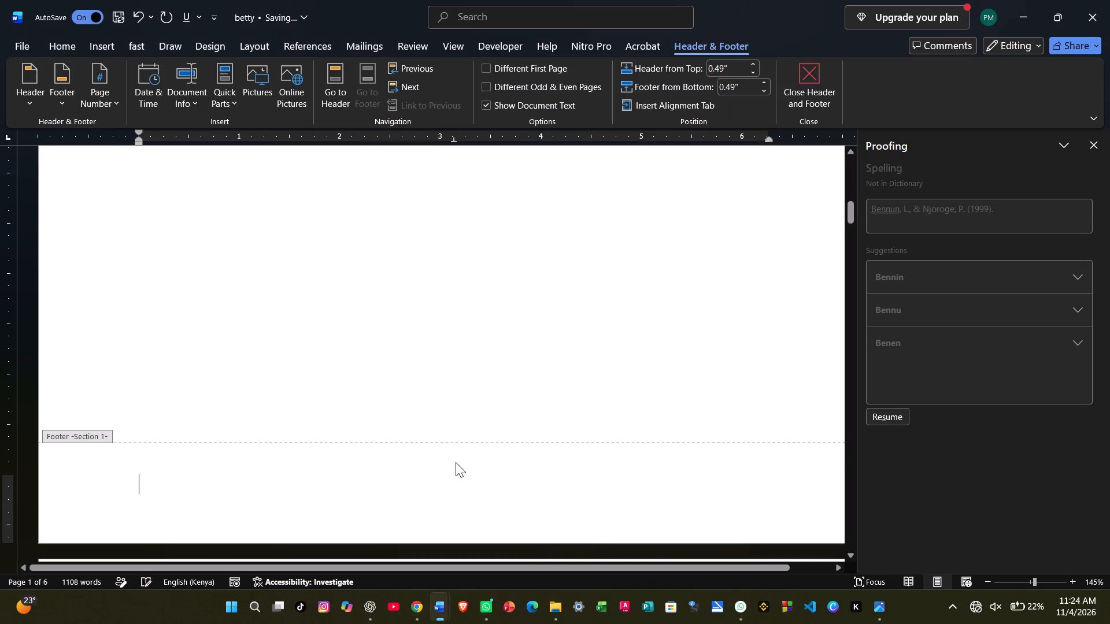
pyautogui.scroll(-1, 397, 351)
pyautogui.doubleClick(397, 351)
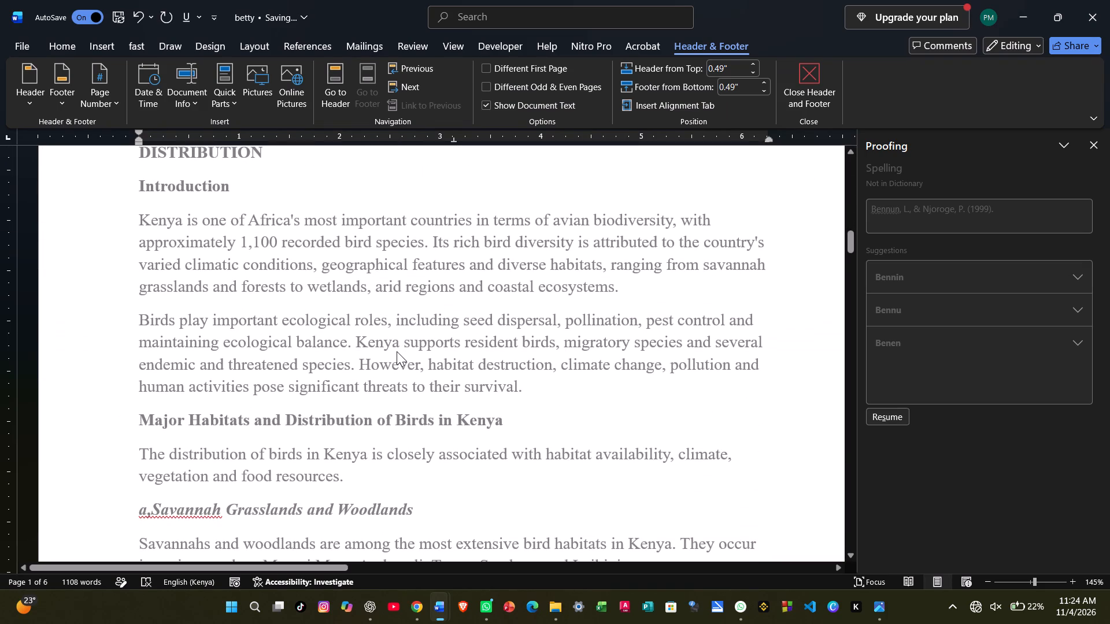
# Examine the page layout throughout the report, including the cover page, Conclusion, conservation status lists and the page with the report title.
pyautogui.scroll(2, 354, 367)
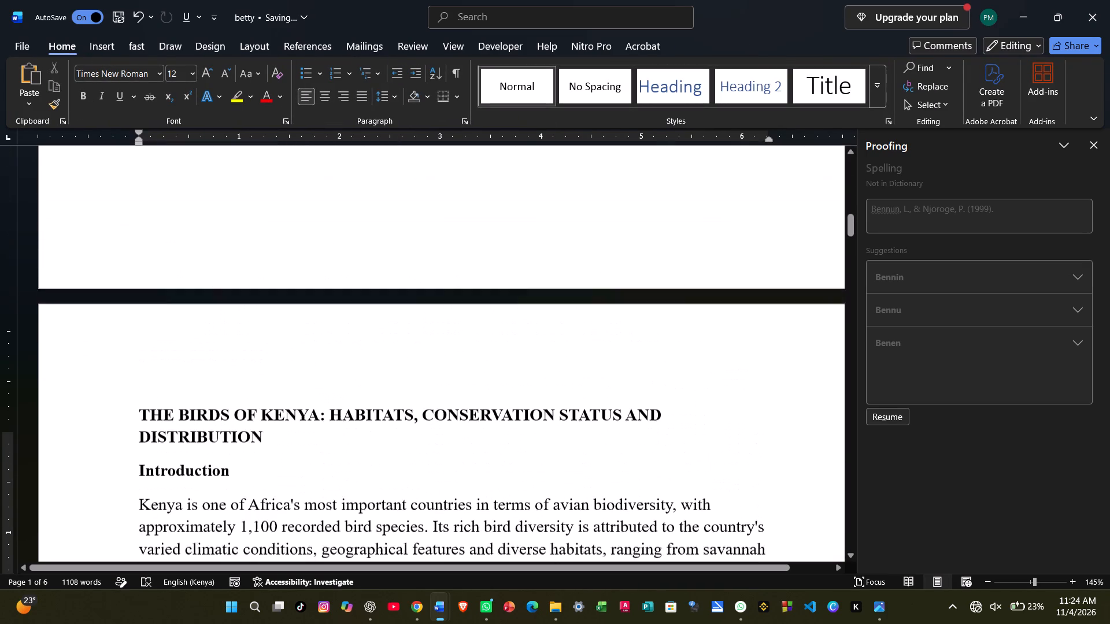
pyautogui.scroll(2, 354, 367)
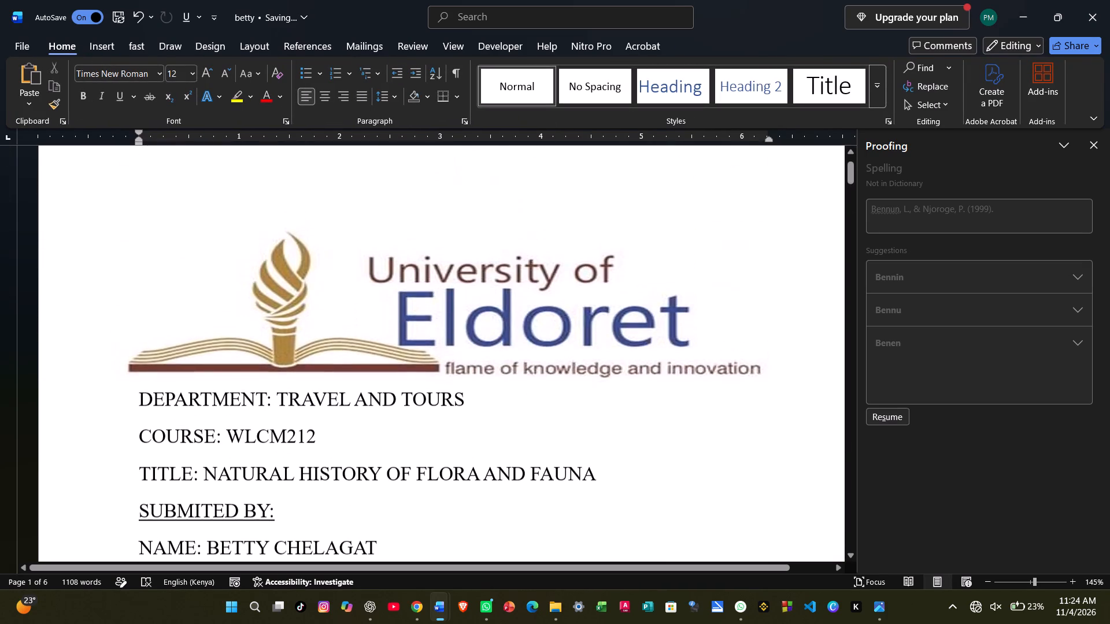
pyautogui.scroll(-5, 354, 367)
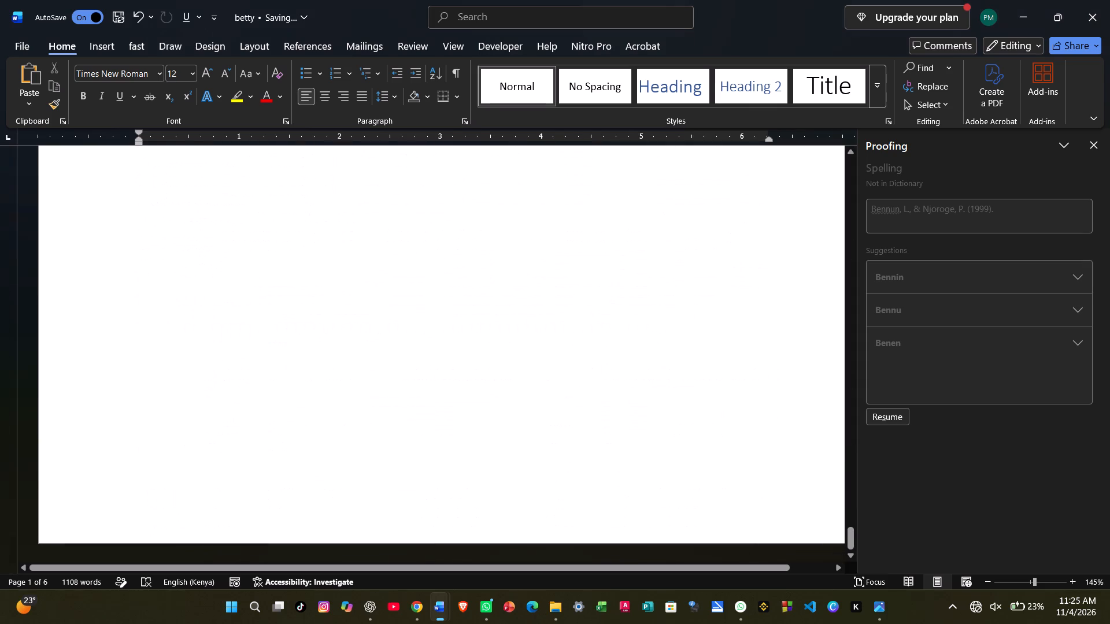
pyautogui.scroll(4, 354, 367)
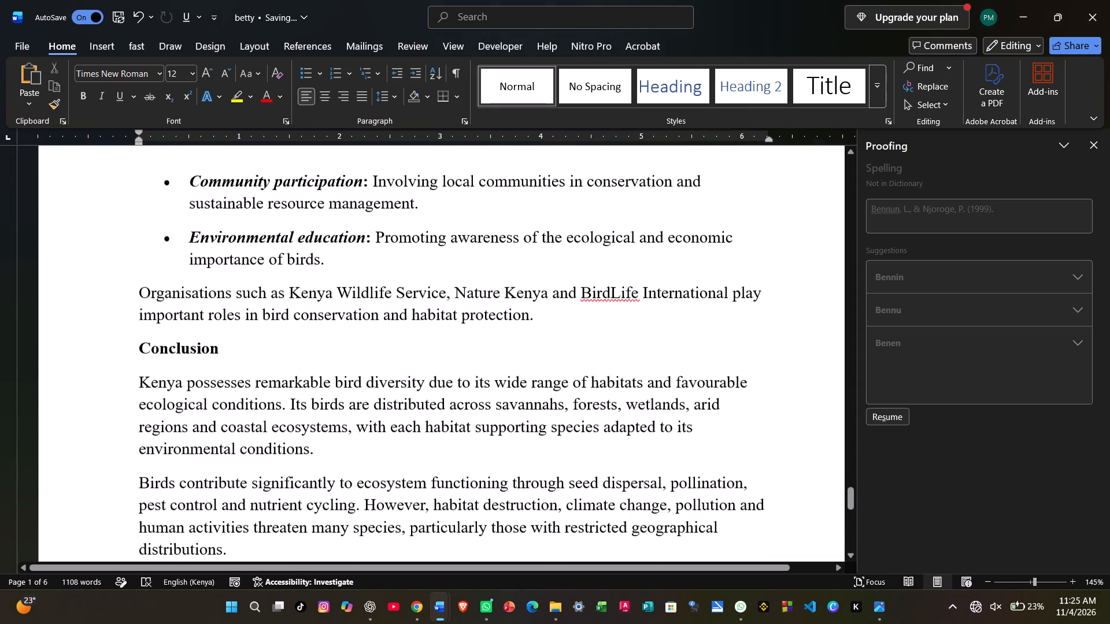
pyautogui.scroll(2, 354, 367)
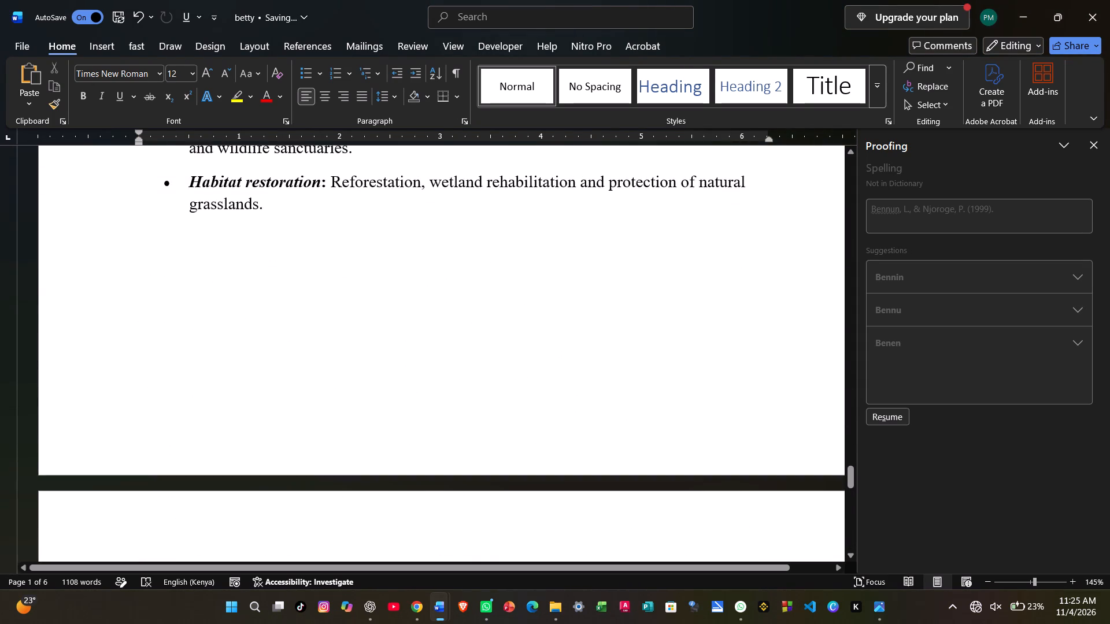
pyautogui.scroll(4, 354, 367)
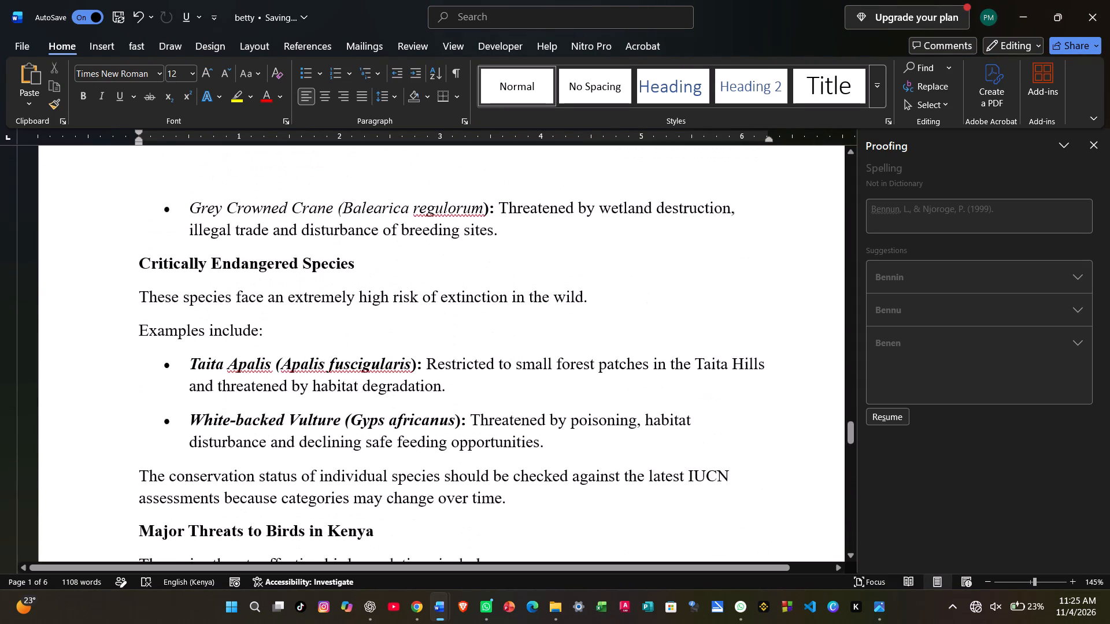
pyautogui.scroll(4, 354, 367)
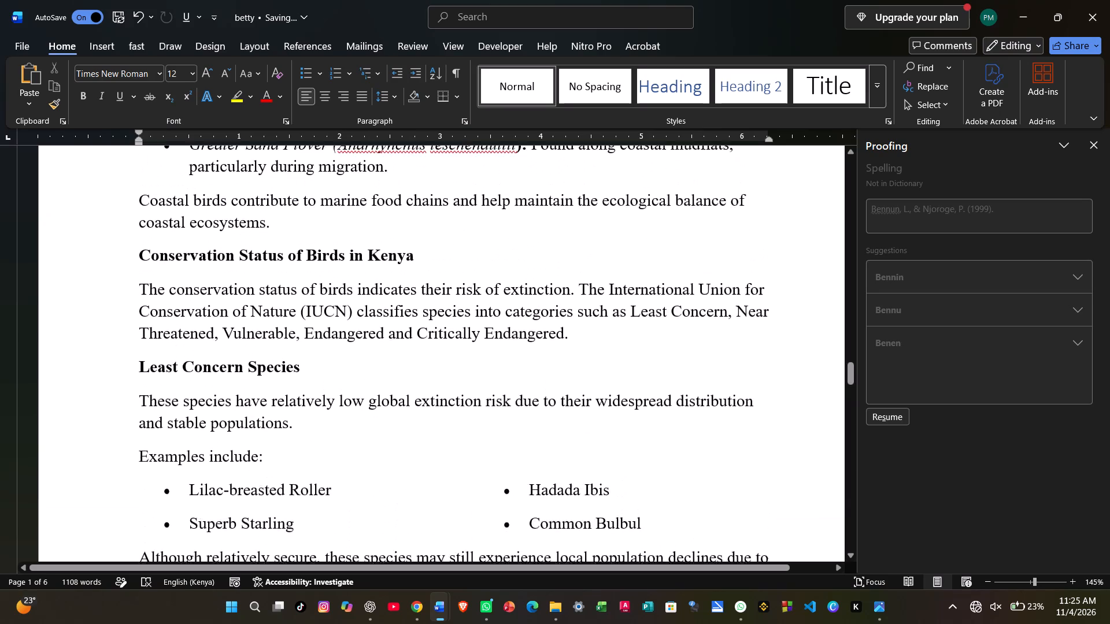
pyautogui.scroll(4, 354, 367)
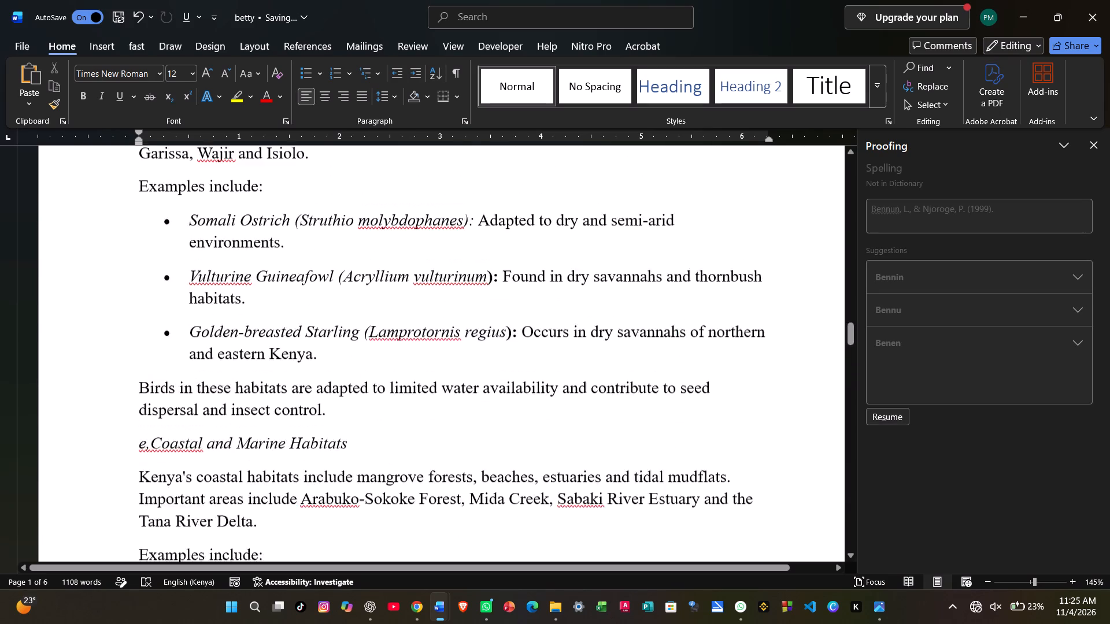
pyautogui.scroll(5, 354, 367)
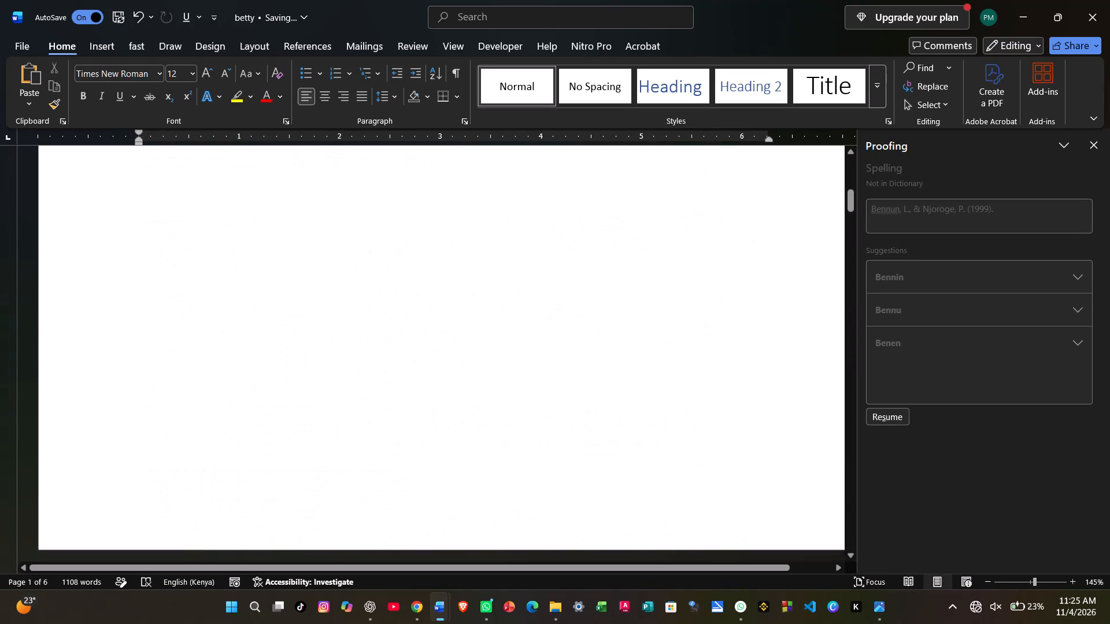
pyautogui.scroll(-1, 354, 367)
pyautogui.scroll(1, 354, 367)
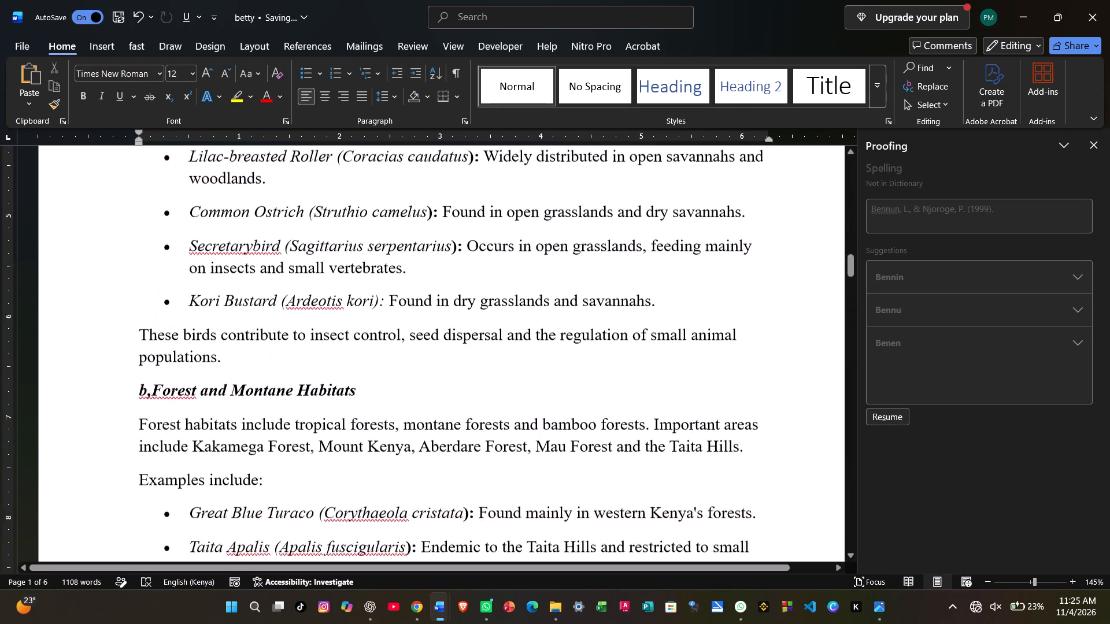
pyautogui.scroll(3, 354, 367)
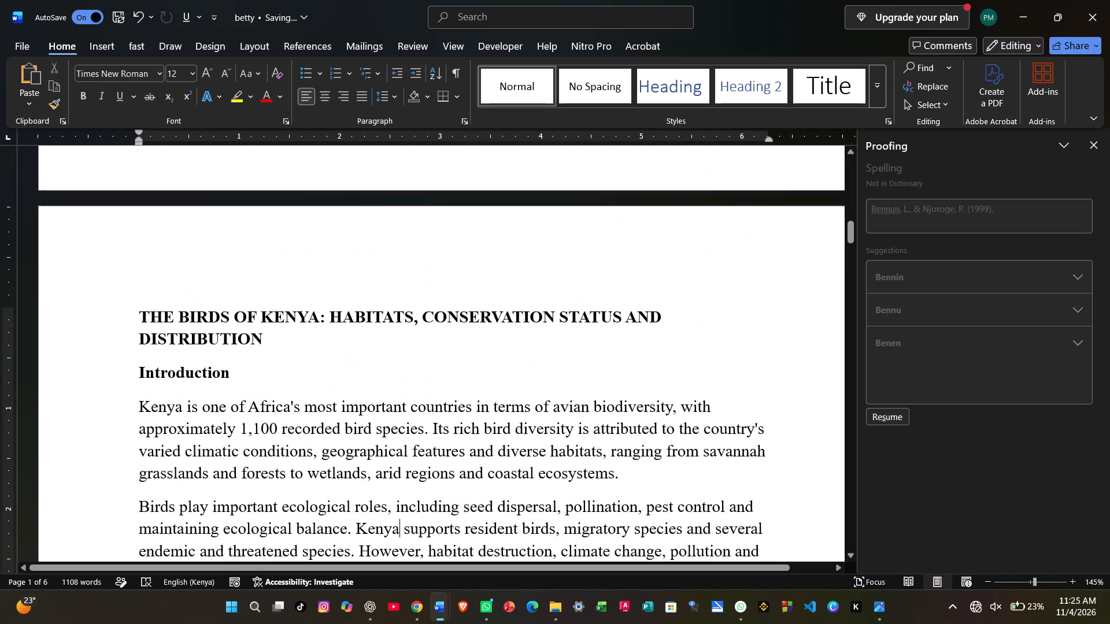
# Pull the report title "THE BIRDS OF KENYA" up onto the cover page below the ADM line and insert a blank line above it.
pyautogui.click(138, 330)
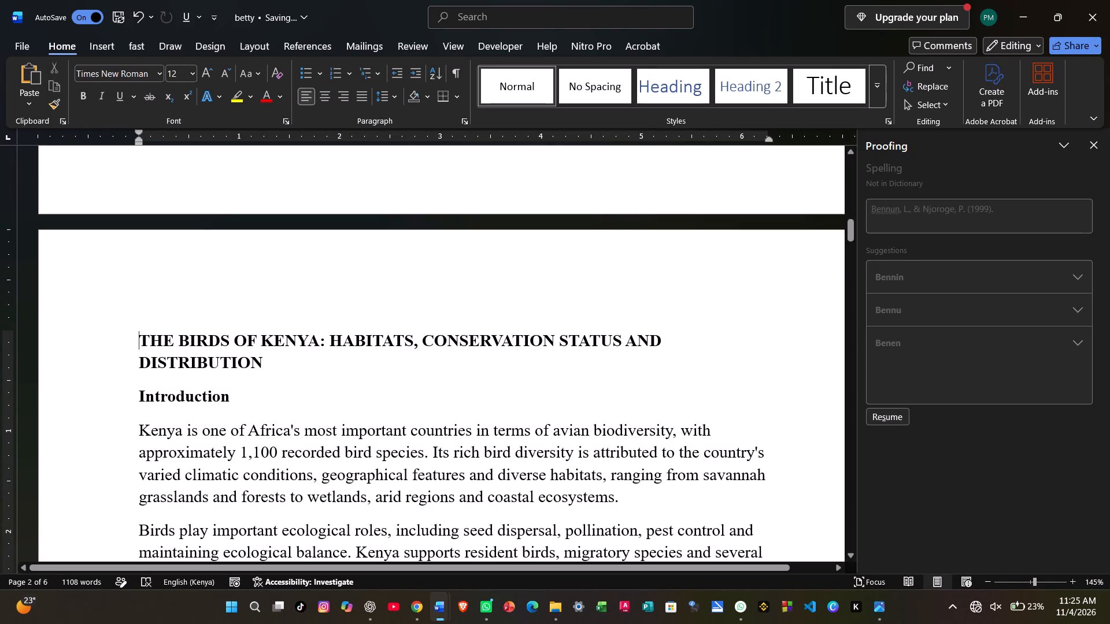
pyautogui.press('BackSpace')
pyautogui.press('BackSpace')
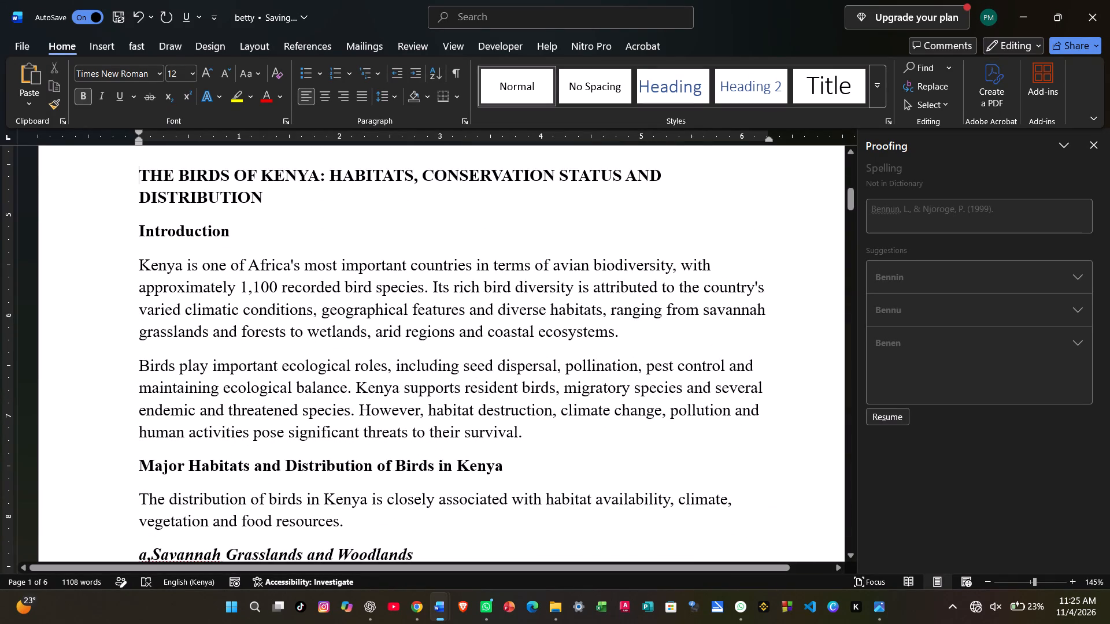
pyautogui.scroll(2, 290, 506)
pyautogui.scroll(-1, 290, 506)
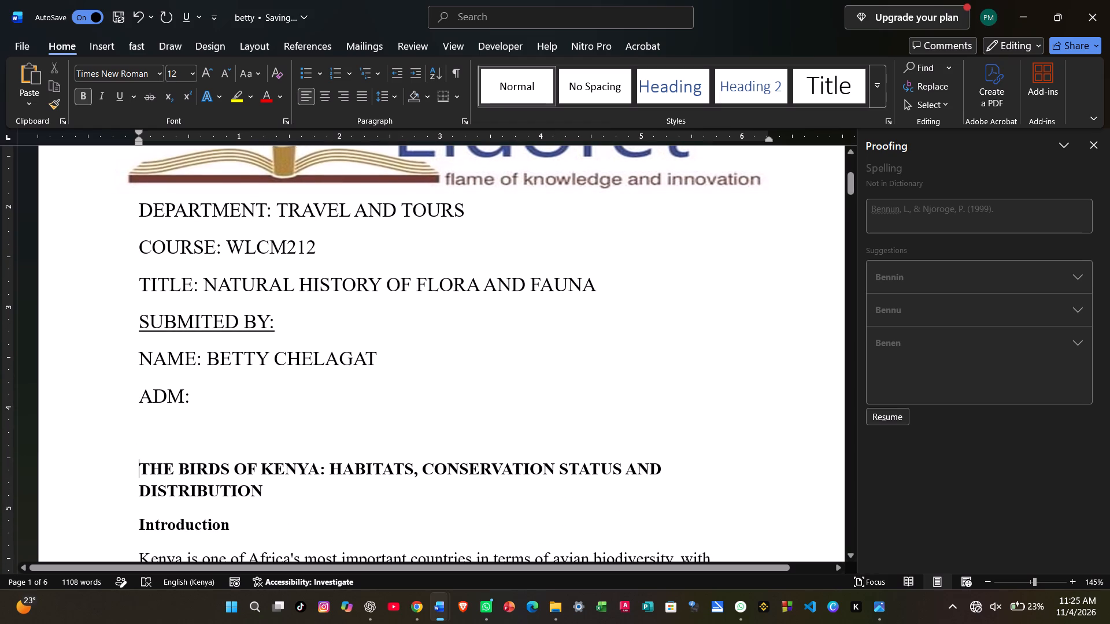
pyautogui.press('Return')
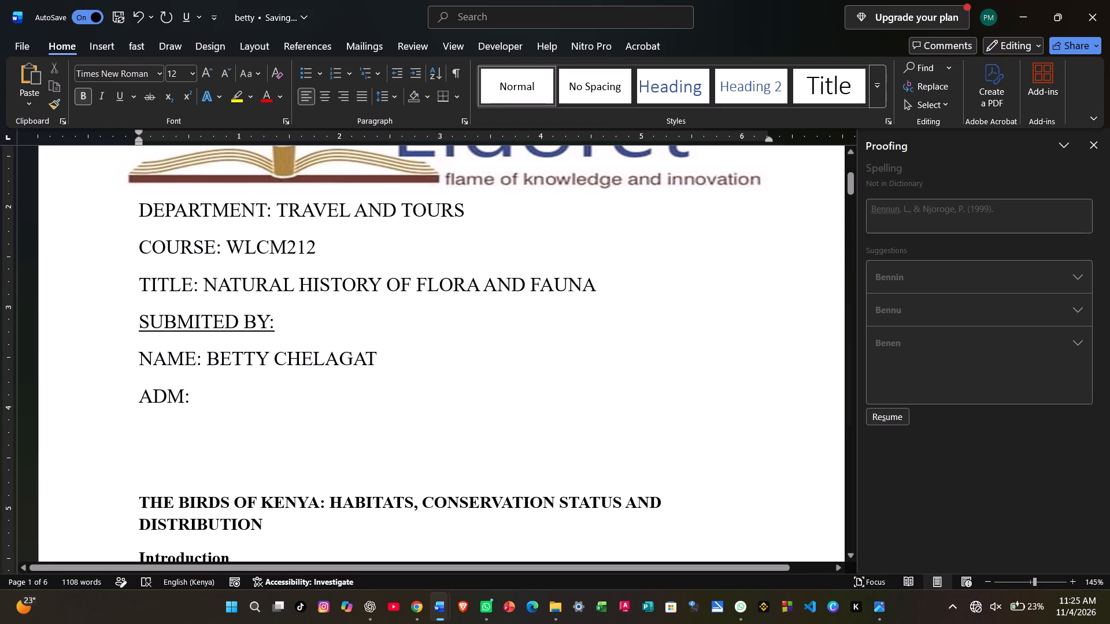
# Pull the REFERENCES heading back to the end of the Conclusion, delete the full stop after "distributions", and restart the heading on its own line.
pyautogui.scroll(-5, 301, 482)
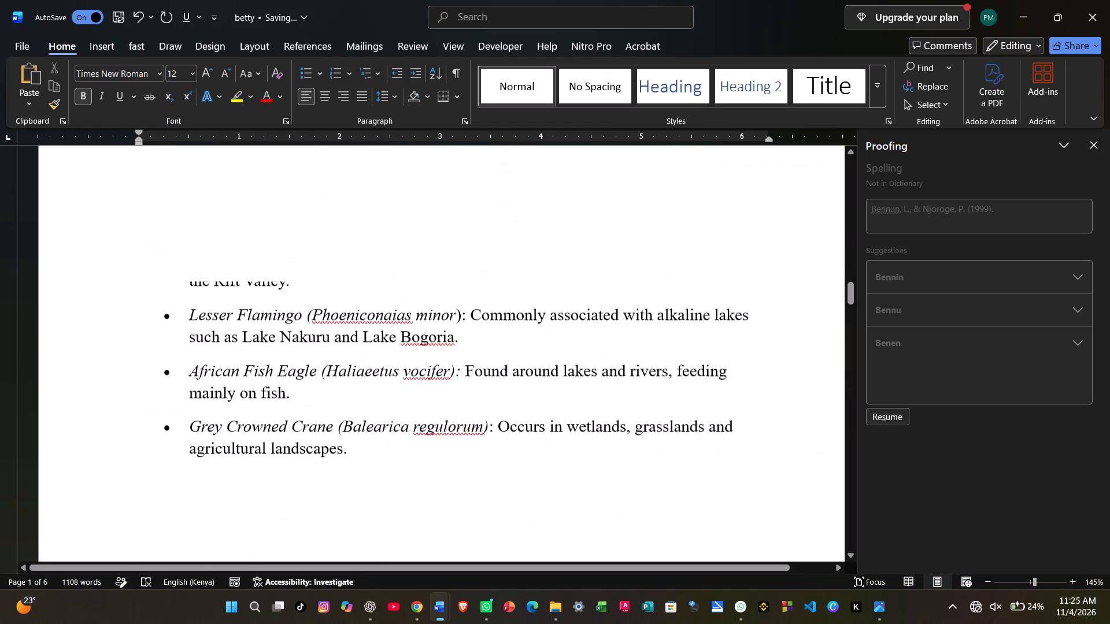
pyautogui.scroll(-5, 301, 482)
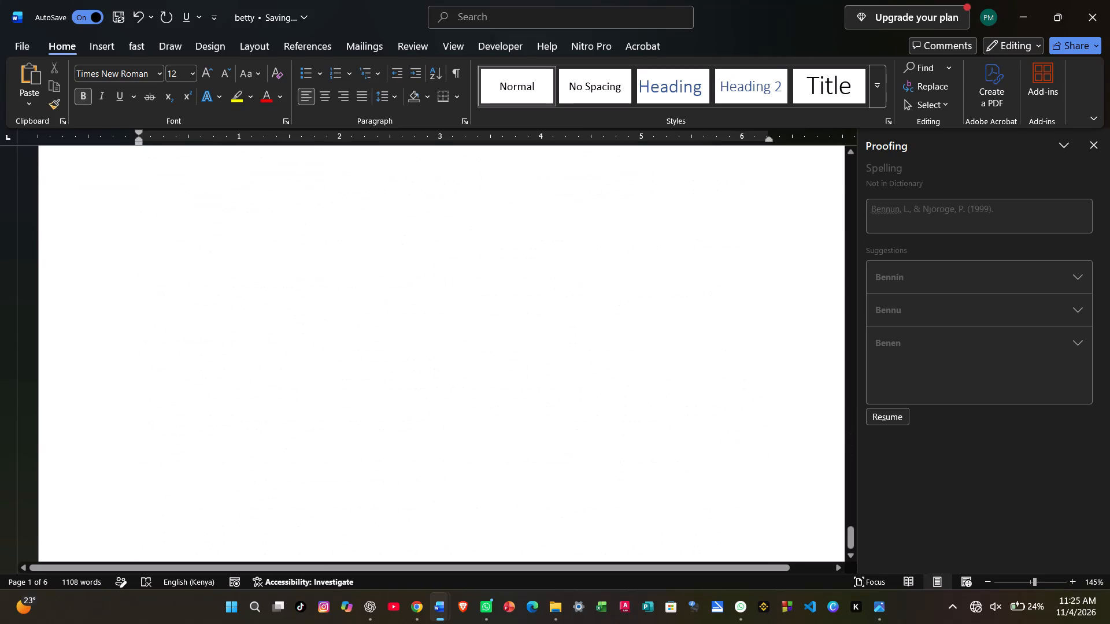
pyautogui.scroll(4, 301, 482)
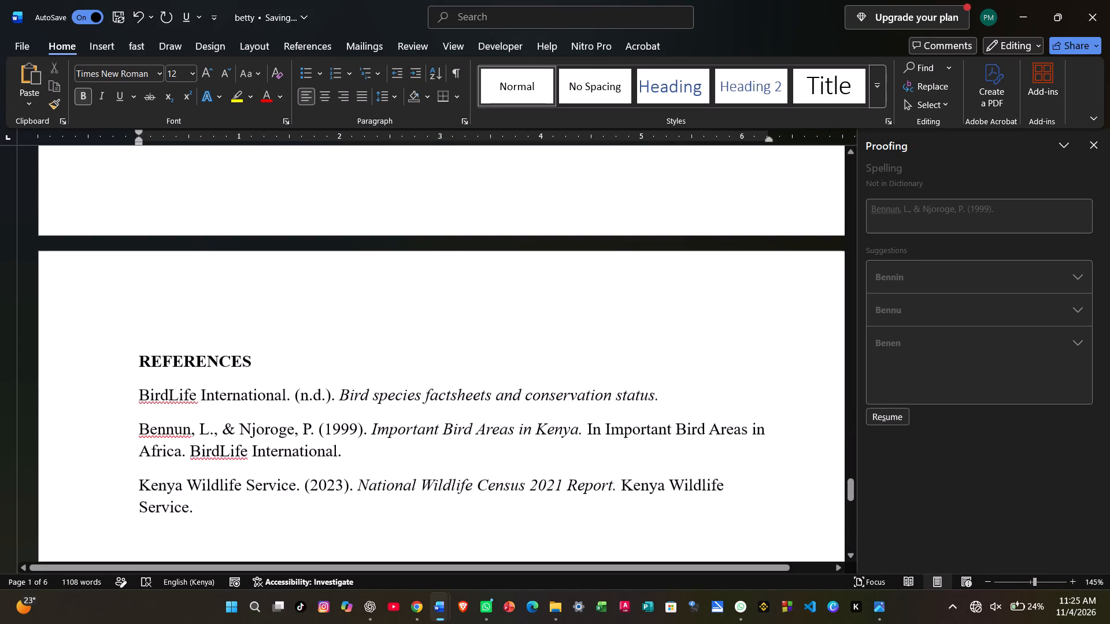
pyautogui.scroll(2, 301, 482)
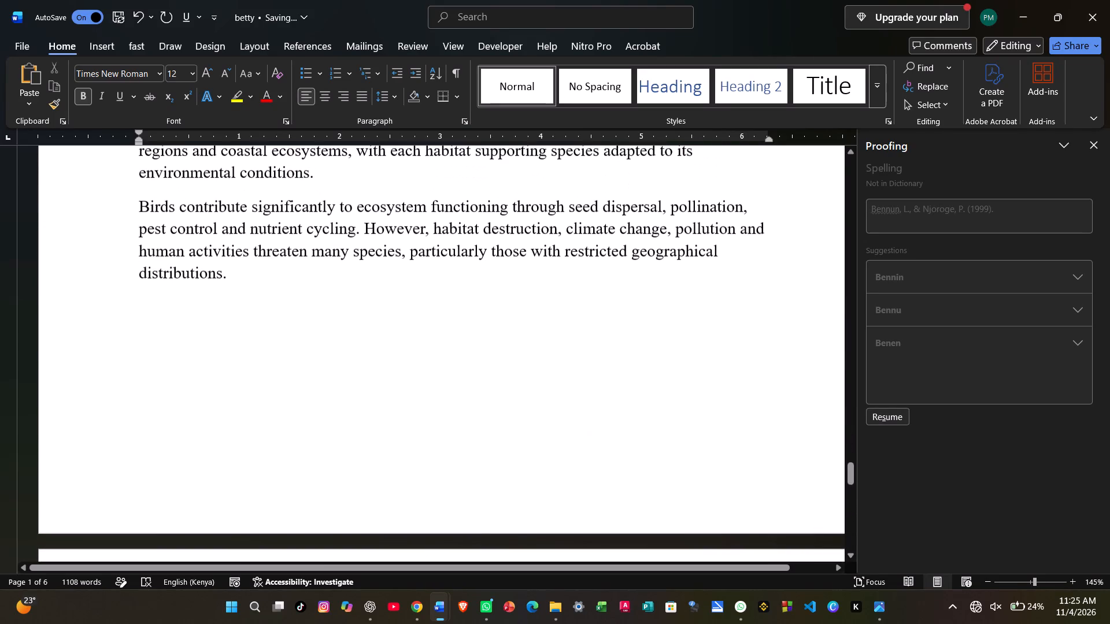
pyautogui.scroll(1, 301, 482)
pyautogui.scroll(-1, 267, 485)
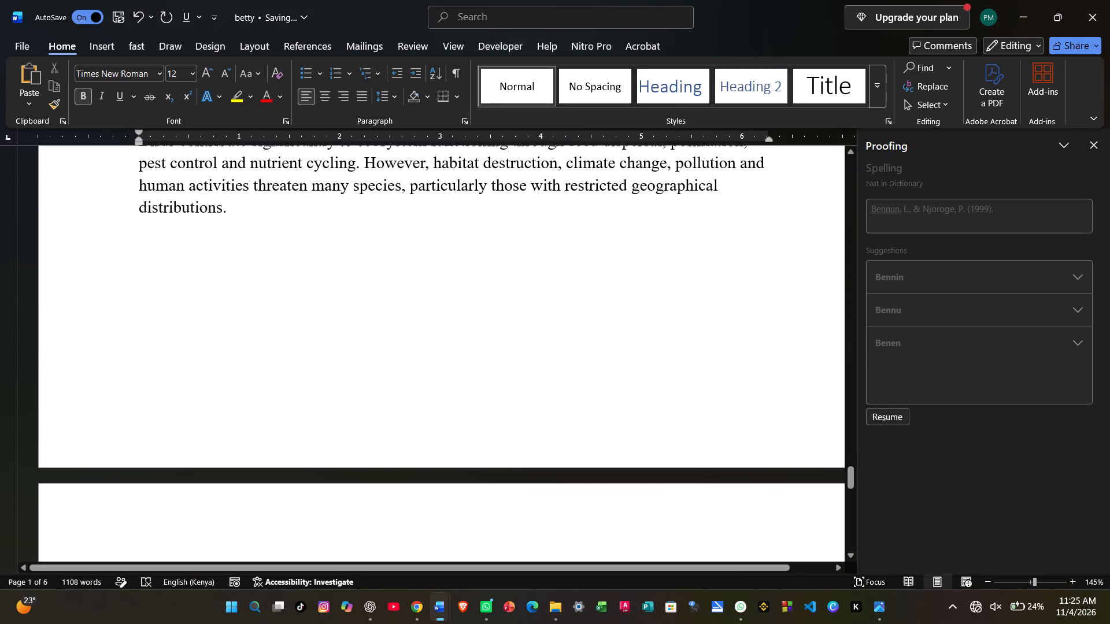
pyautogui.scroll(-1, 239, 499)
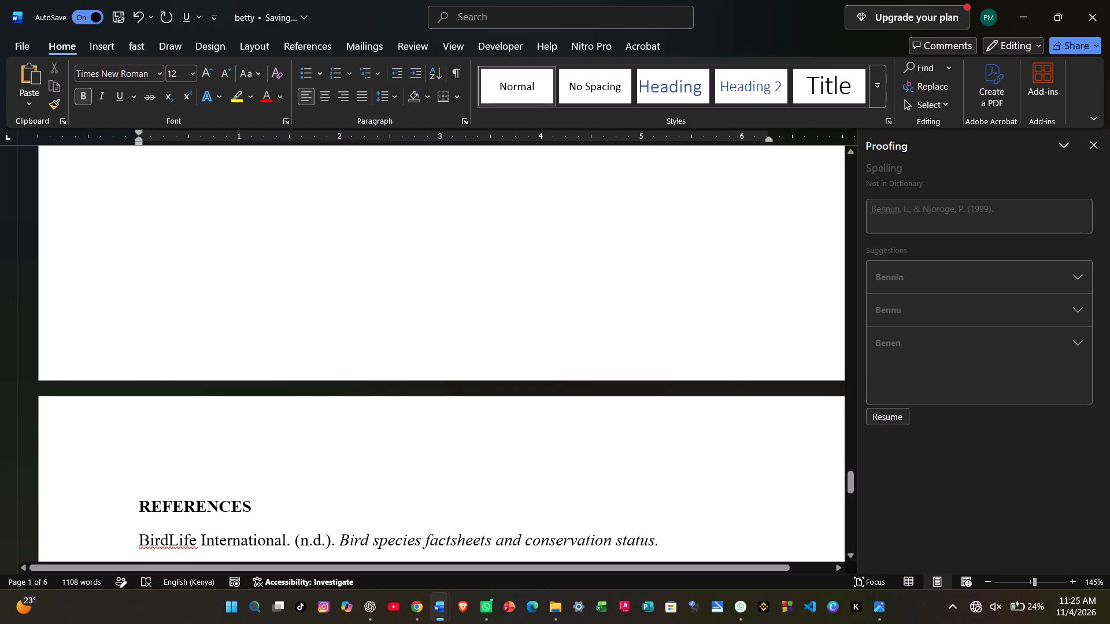
pyautogui.click(132, 508)
pyautogui.press('BackSpace')
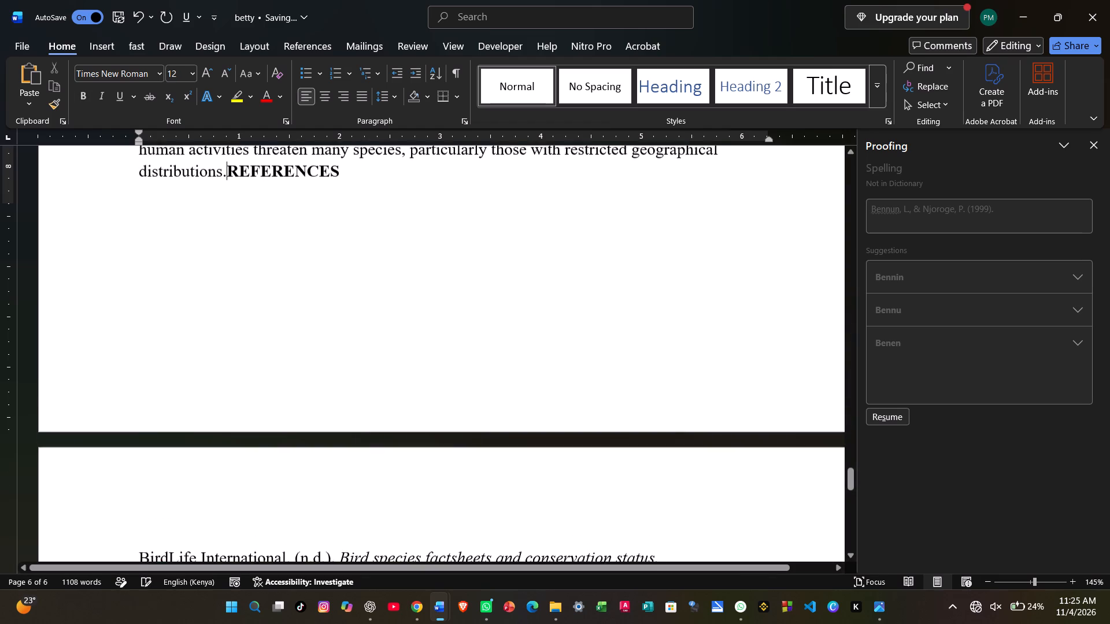
pyautogui.press('BackSpace')
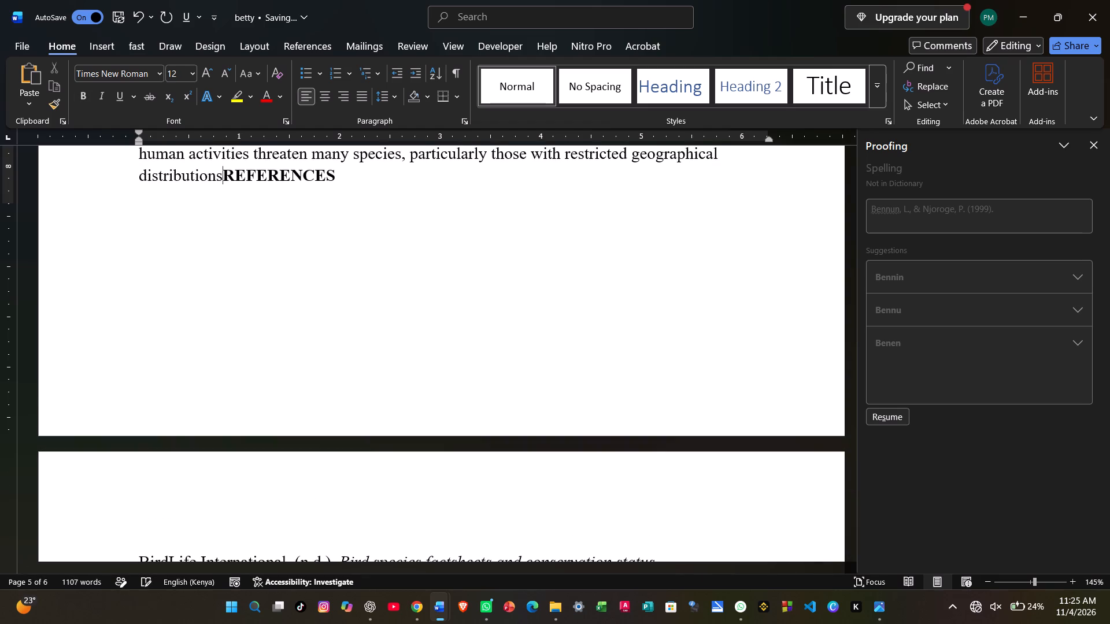
pyautogui.press('Return')
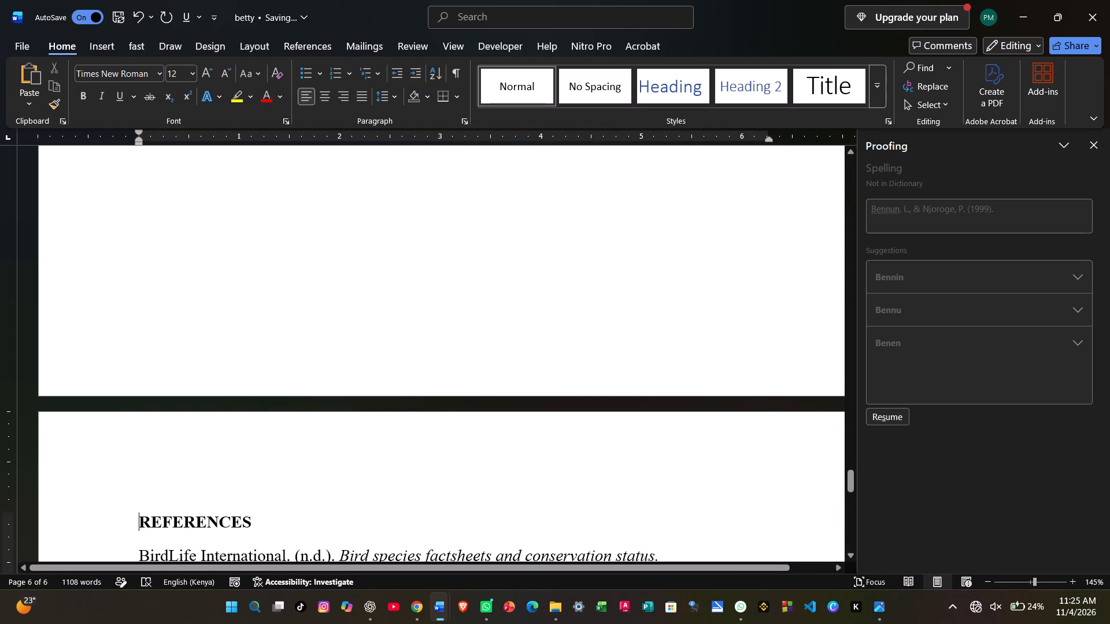
# Set the bottom margin to 1" for the section containing the REFERENCES heading.
pyautogui.scroll(1, 346, 452)
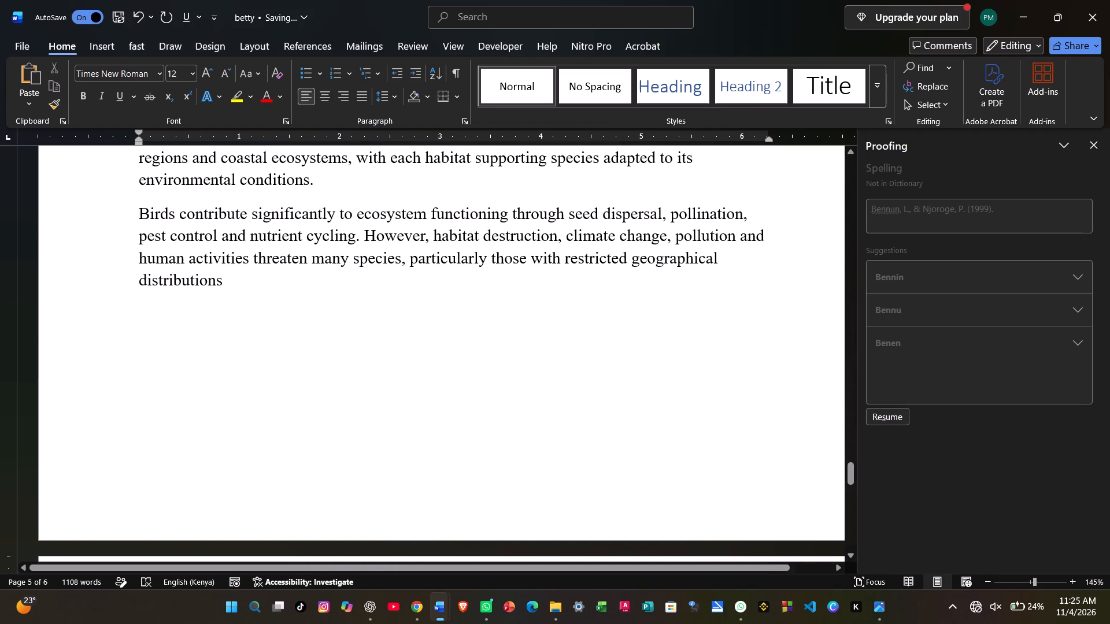
pyautogui.scroll(-1, 195, 376)
pyautogui.keyDown('ctrl'); pyautogui.scroll(1, 195, 376); pyautogui.keyUp('ctrl')
pyautogui.scroll(-1, 195, 376)
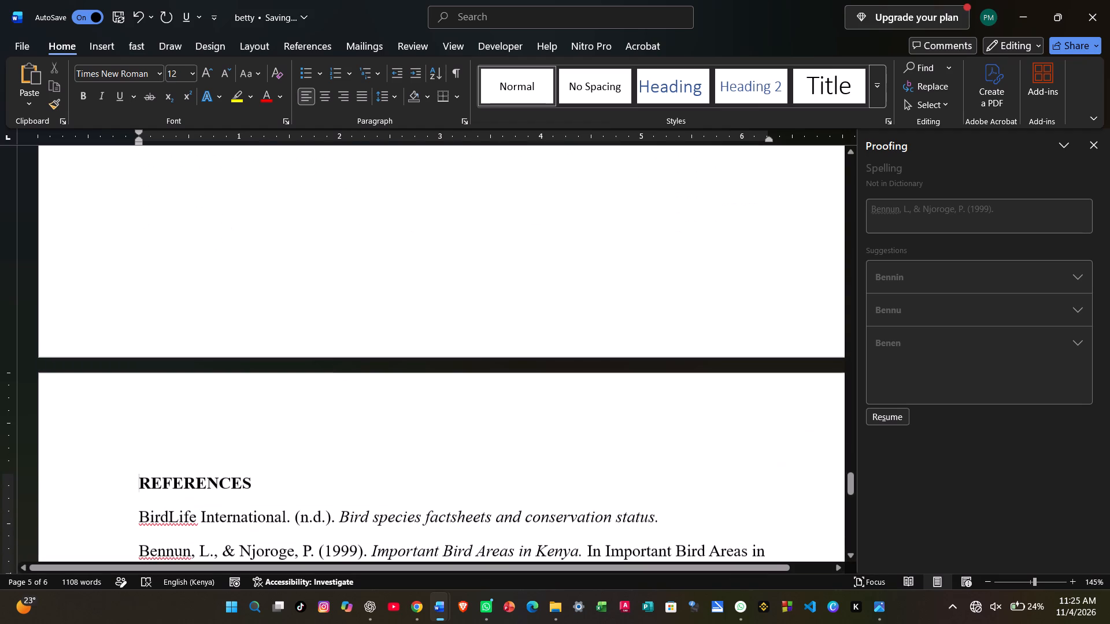
pyautogui.doubleClick(2, 445)
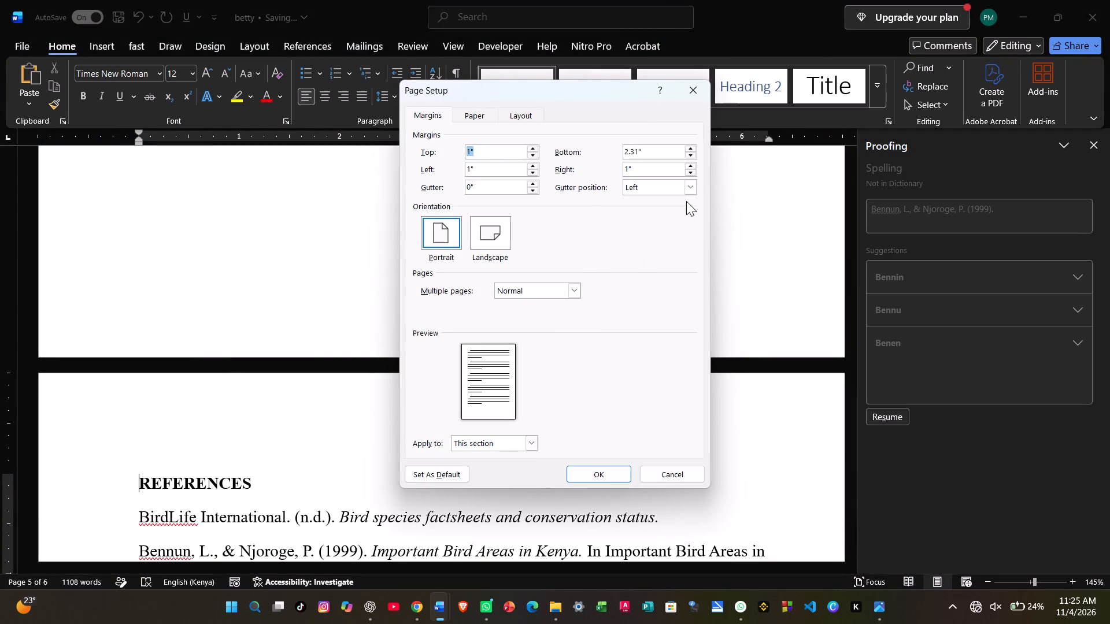
pyautogui.doubleClick(693, 150)
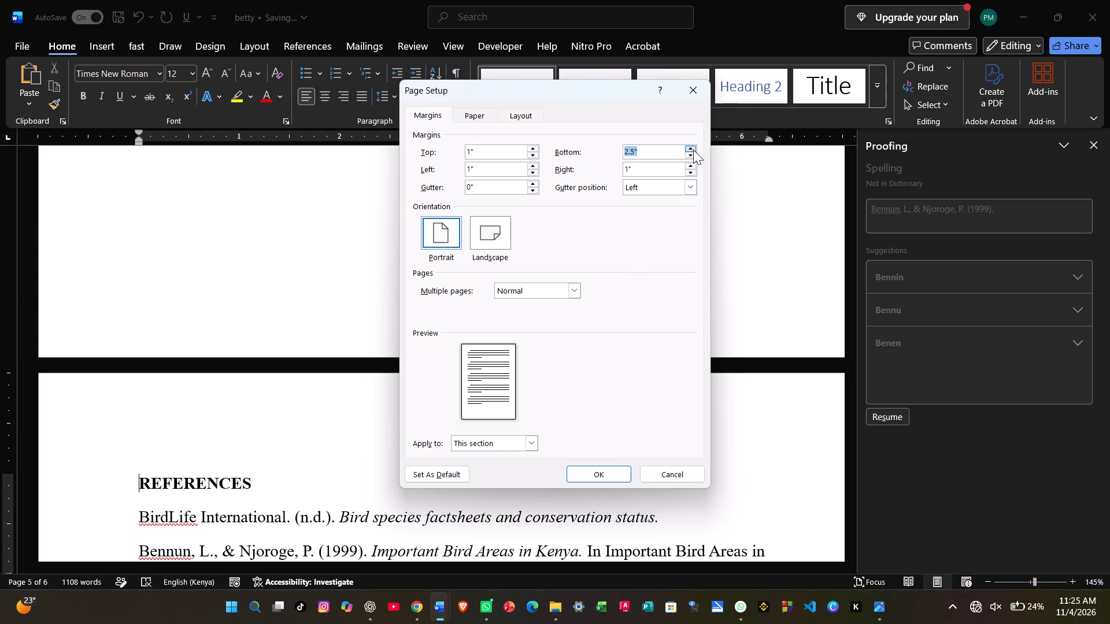
pyautogui.tripleClick(693, 150)
pyautogui.doubleClick(693, 150)
pyautogui.click(693, 150)
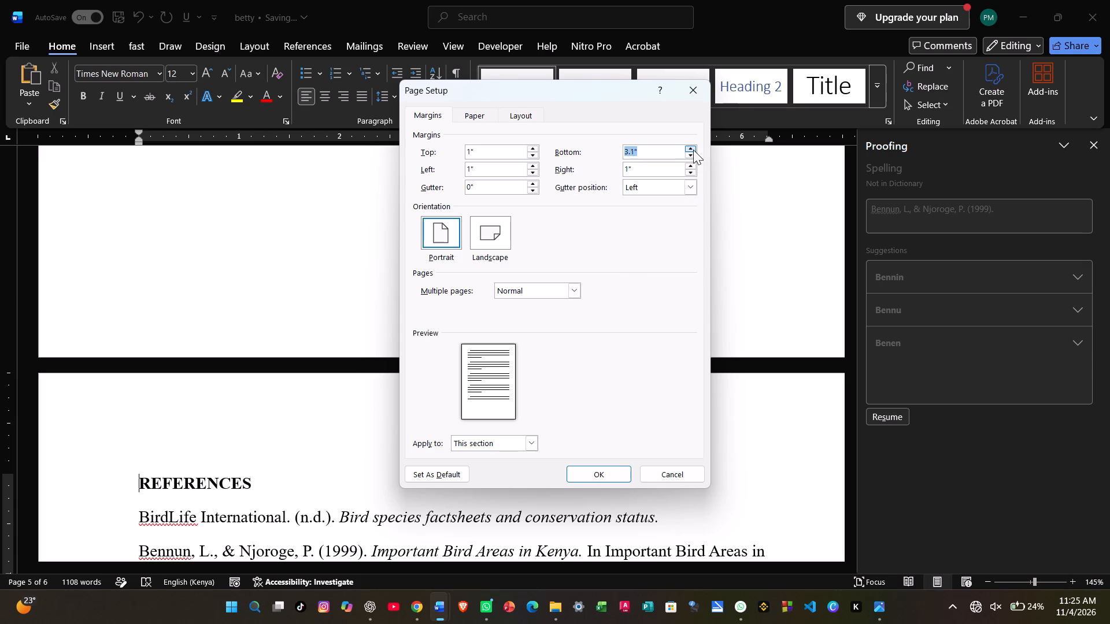
pyautogui.tripleClick(693, 150)
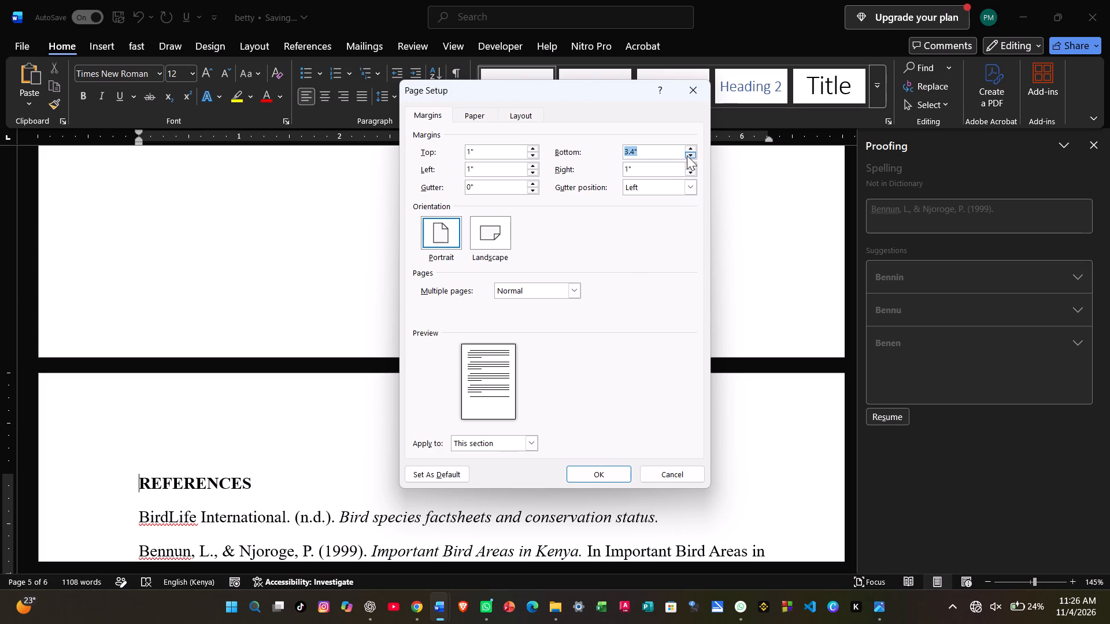
pyautogui.tripleClick(687, 155)
pyautogui.tripleClick(687, 155)
pyautogui.tripleClick(687, 155)
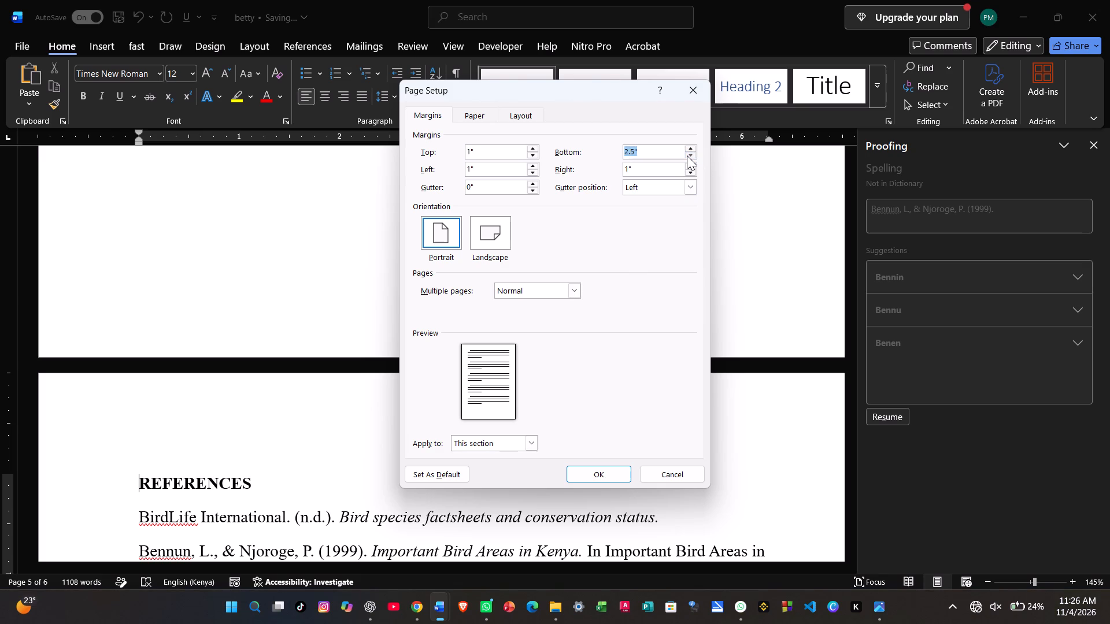
pyautogui.tripleClick(687, 155)
pyautogui.tripleClick(687, 155)
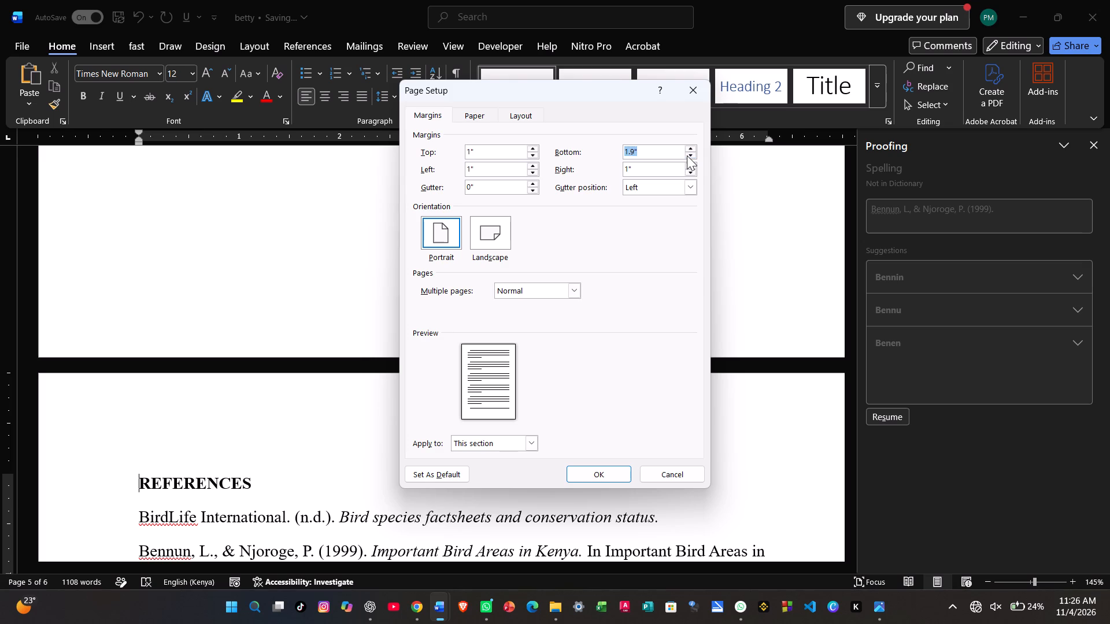
pyautogui.tripleClick(687, 155)
pyautogui.tripleClick(687, 155)
pyautogui.doubleClick(687, 155)
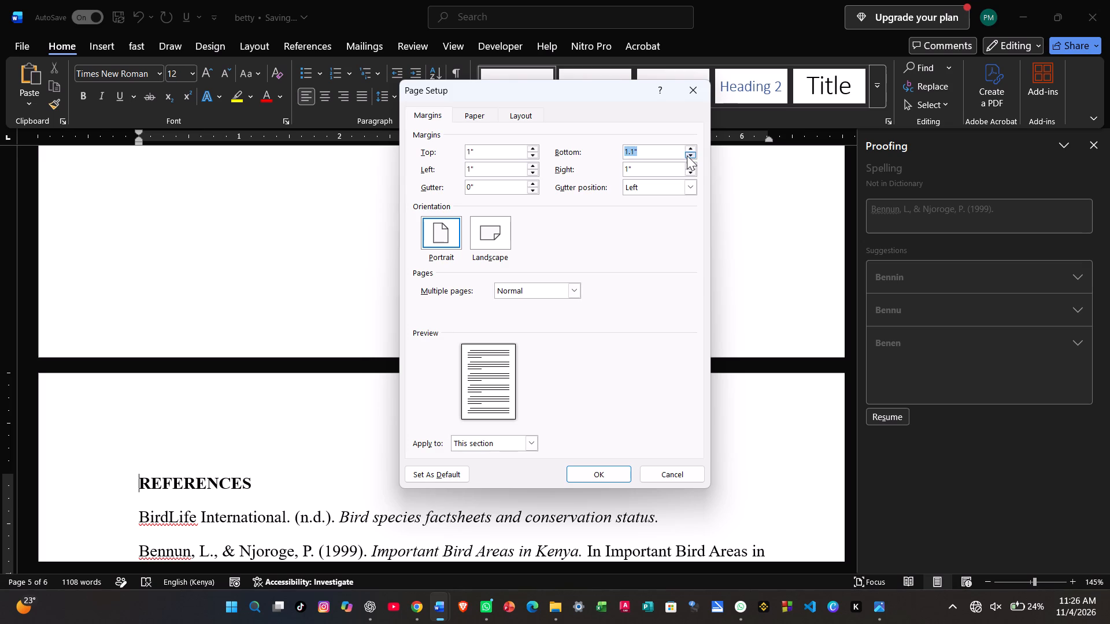
pyautogui.click(687, 155)
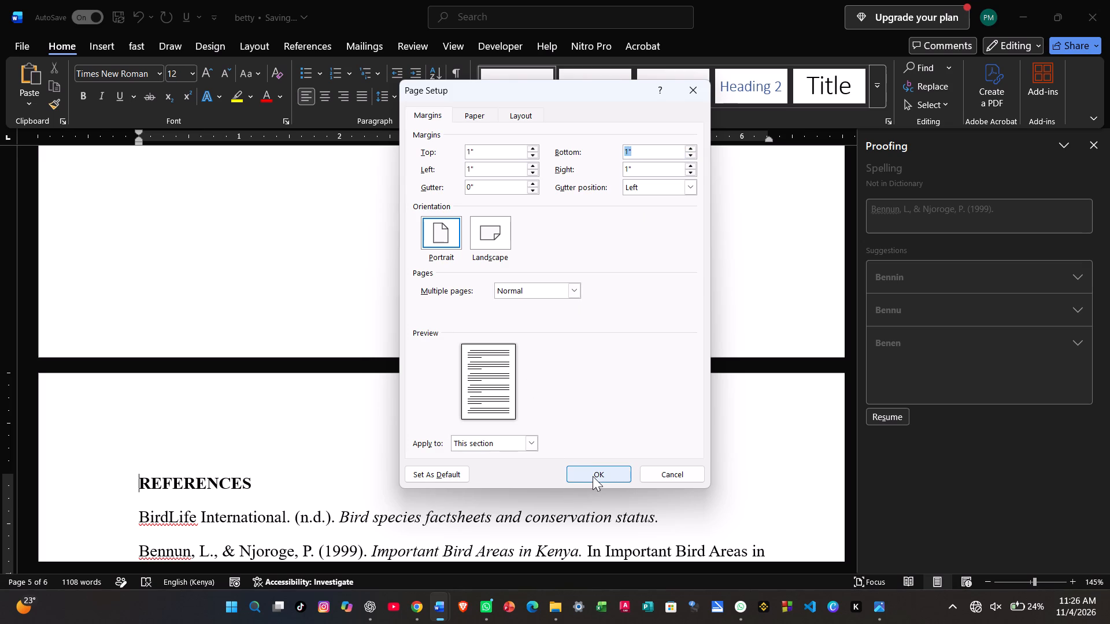
pyautogui.click(593, 476)
# Examine the page layout from the overflowing last reference back through the Conclusion, threats list and conservation status lists.
pyautogui.scroll(-1, 409, 477)
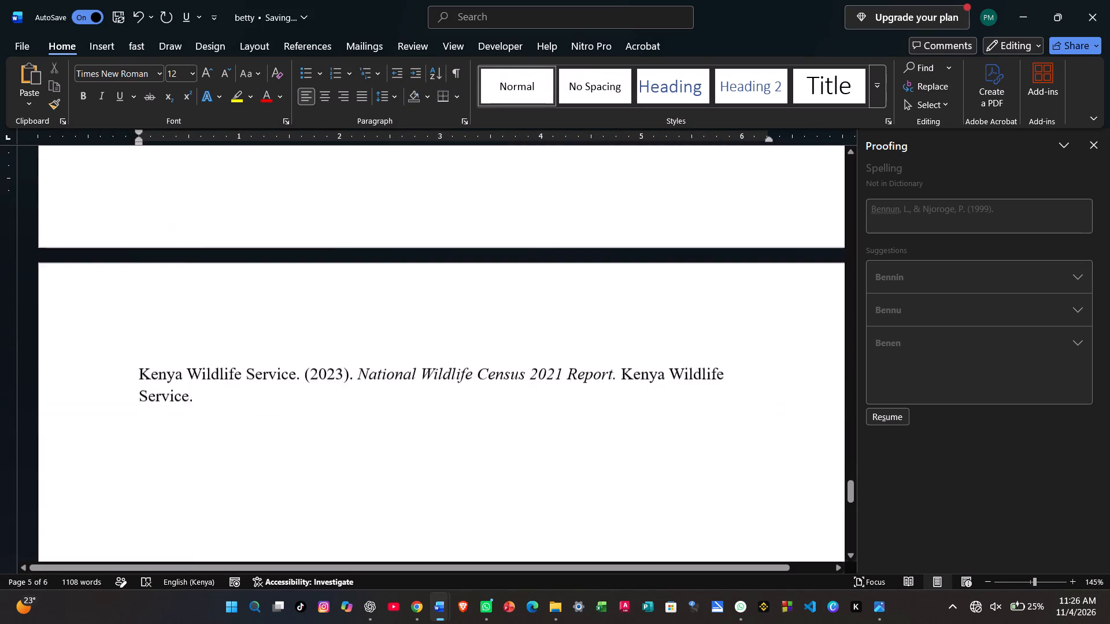
pyautogui.scroll(-1, 409, 477)
pyautogui.moveTo(134, 320); pyautogui.dragTo(223, 343)
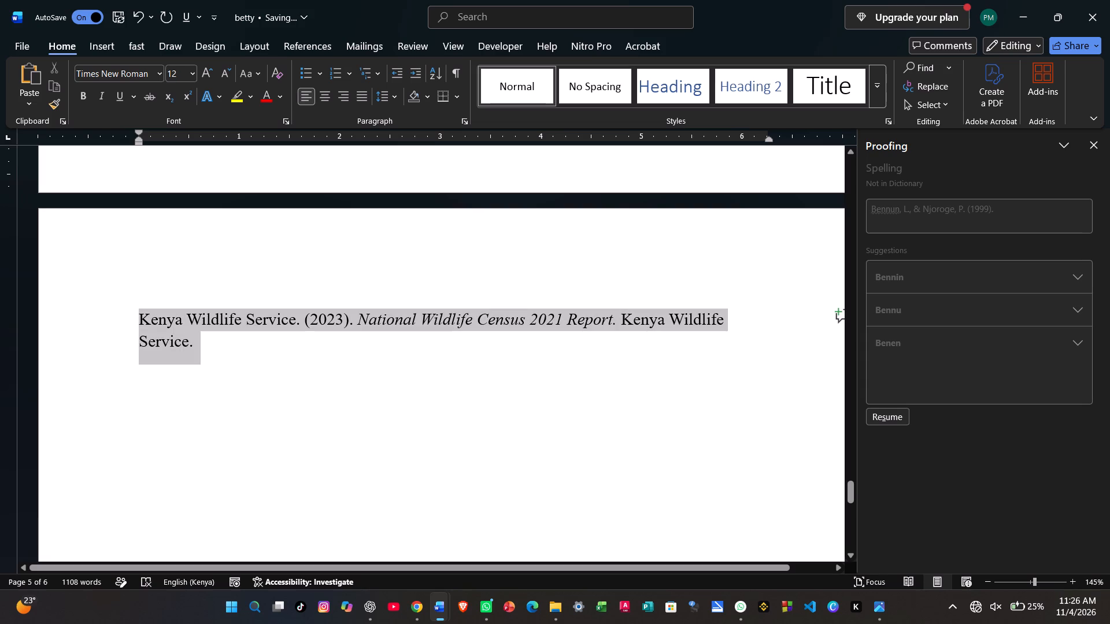
pyautogui.moveTo(223, 343); pyautogui.dragTo(269, 355)
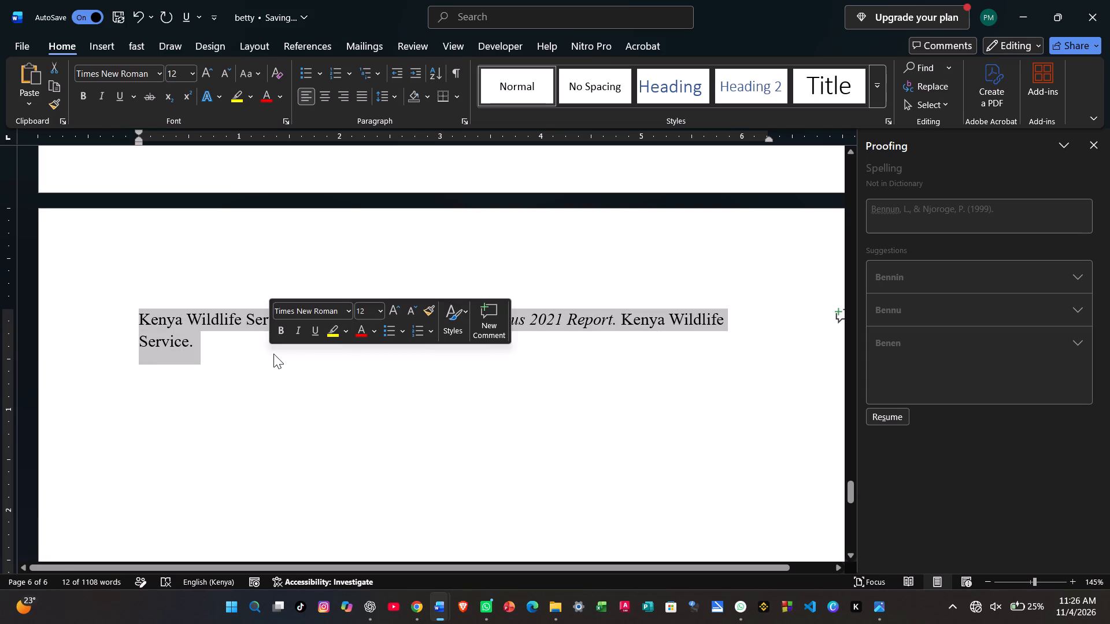
pyautogui.click(410, 270)
pyautogui.scroll(2, 410, 270)
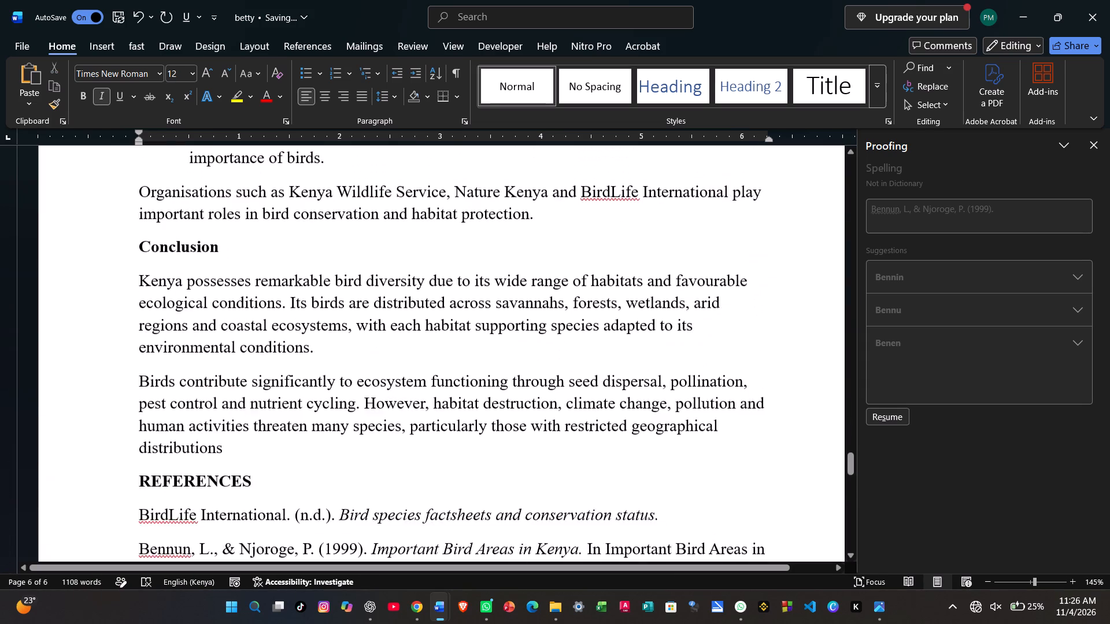
pyautogui.scroll(5, 410, 270)
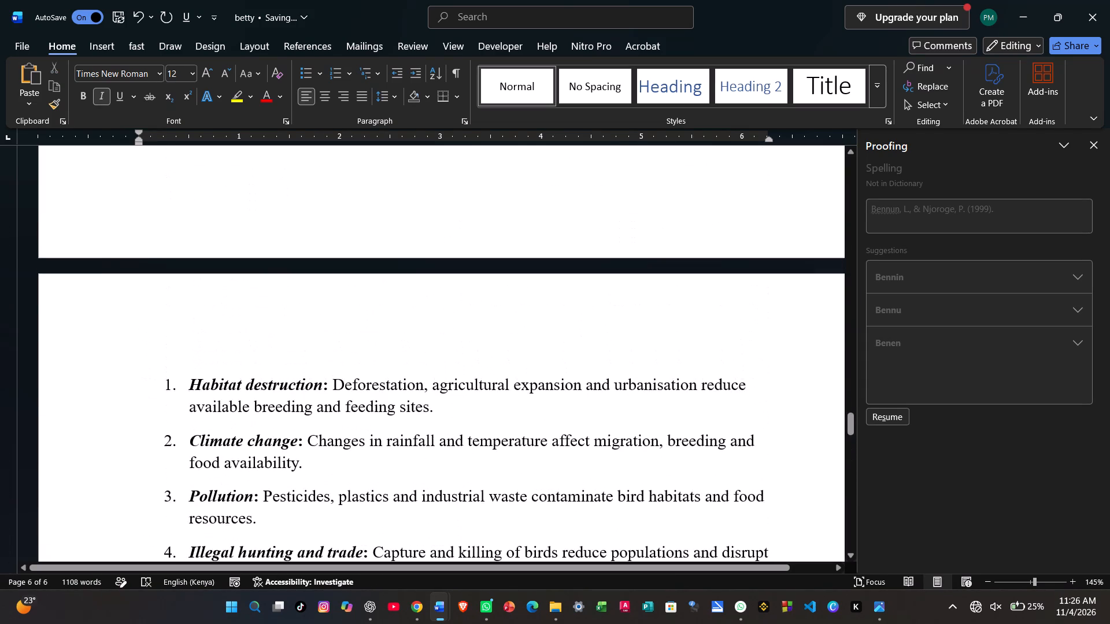
pyautogui.scroll(4, 410, 270)
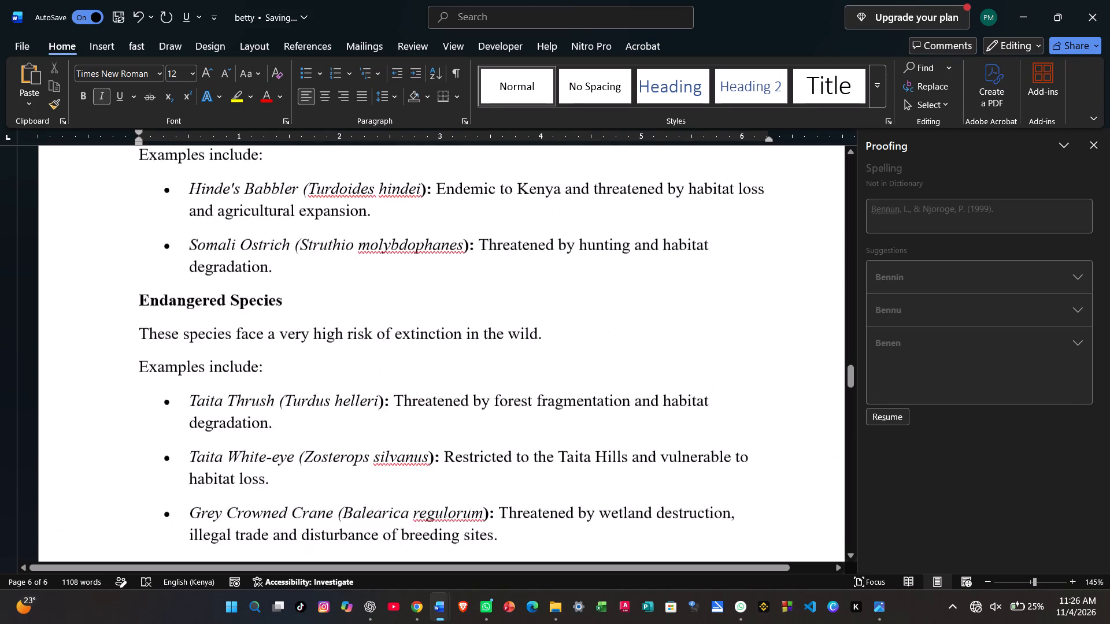
pyautogui.scroll(3, 410, 270)
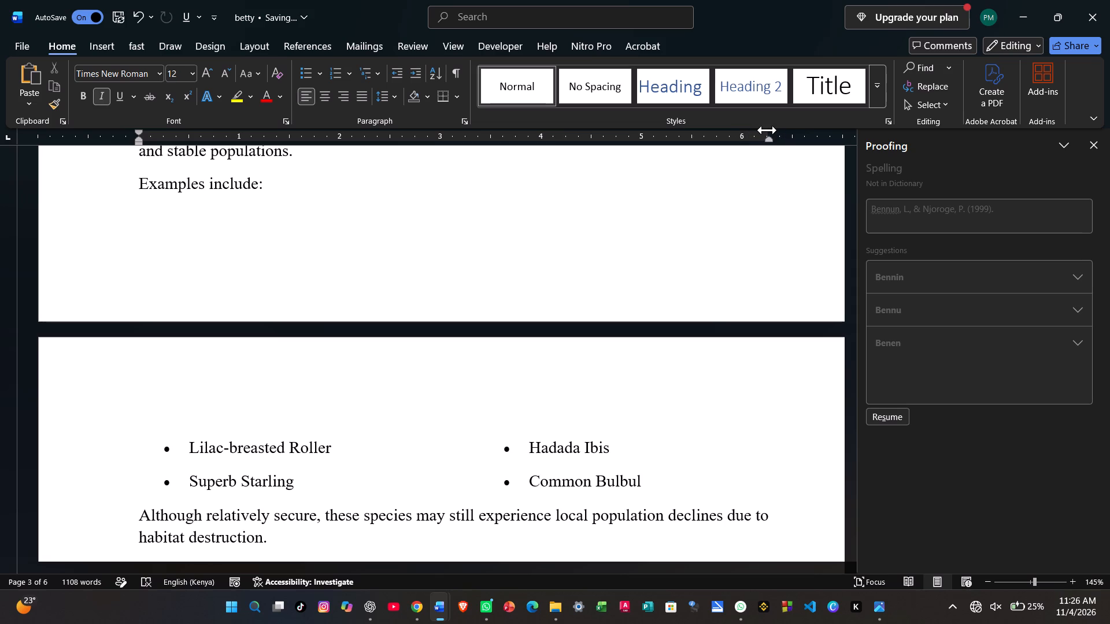
# Widen the text area by moving the right margin outward to about 6.4 inches on the ruler.
pyautogui.moveTo(767, 130); pyautogui.dragTo(779, 130)
pyautogui.moveTo(779, 130); pyautogui.dragTo(787, 130)
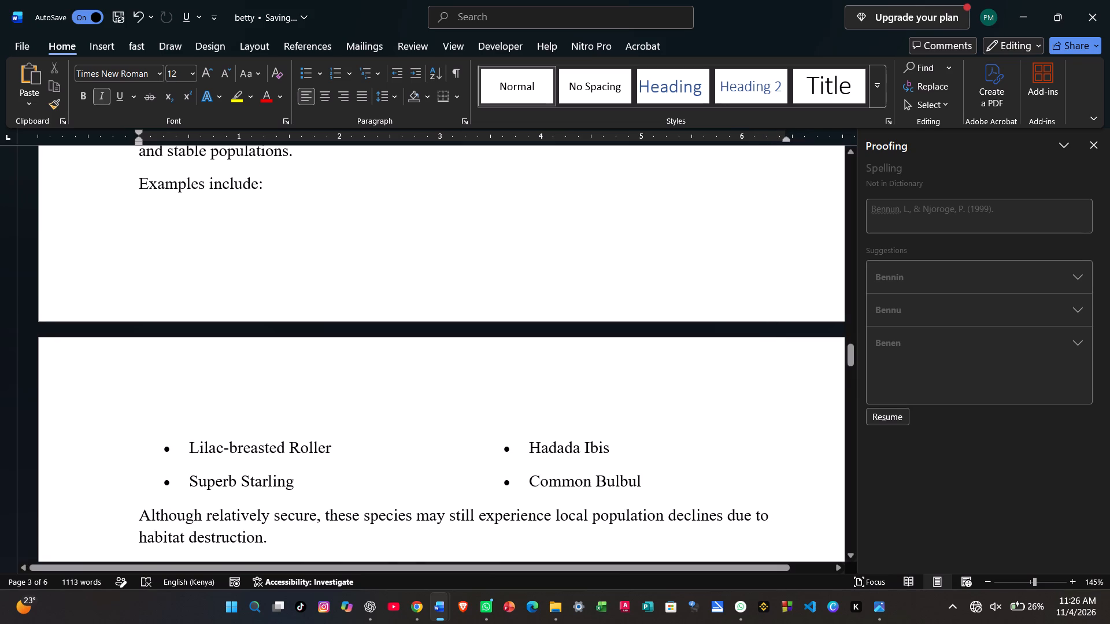
# Remove the blank page that follows the last reference, Kenya Wildlife Service (2023).
pyautogui.scroll(-9, 549, 232)
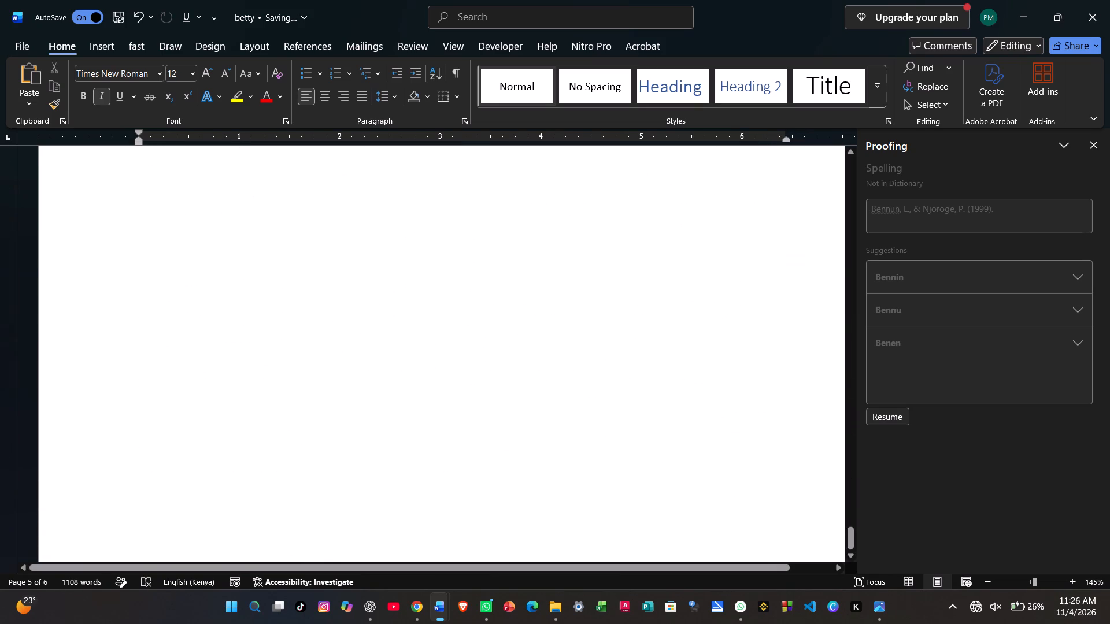
pyautogui.scroll(8, 549, 232)
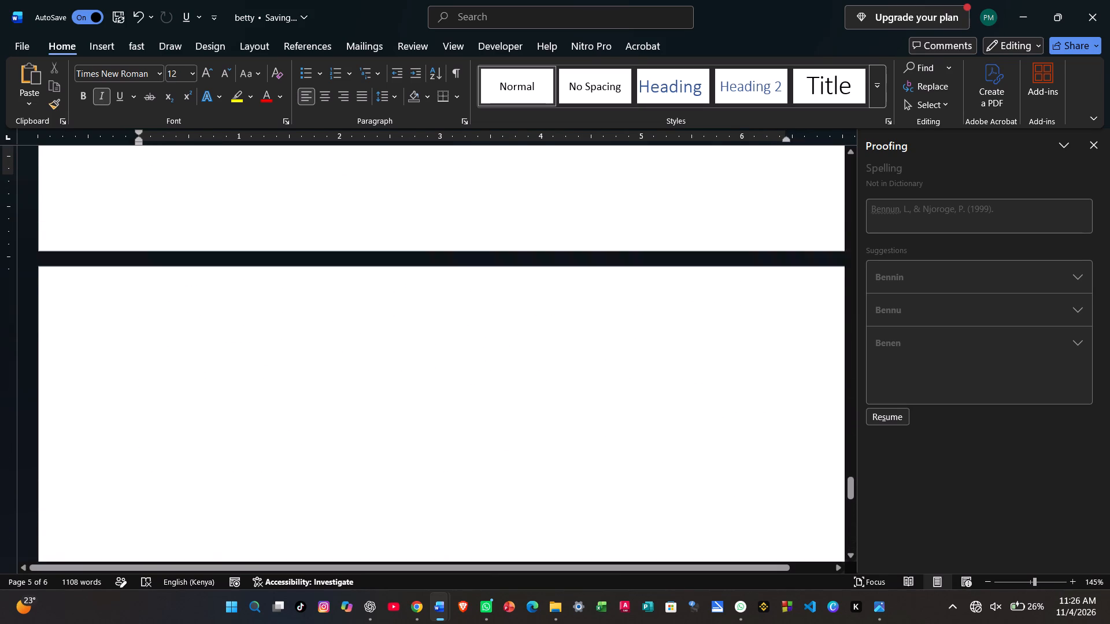
pyautogui.click(437, 393)
pyautogui.press('BackSpace')
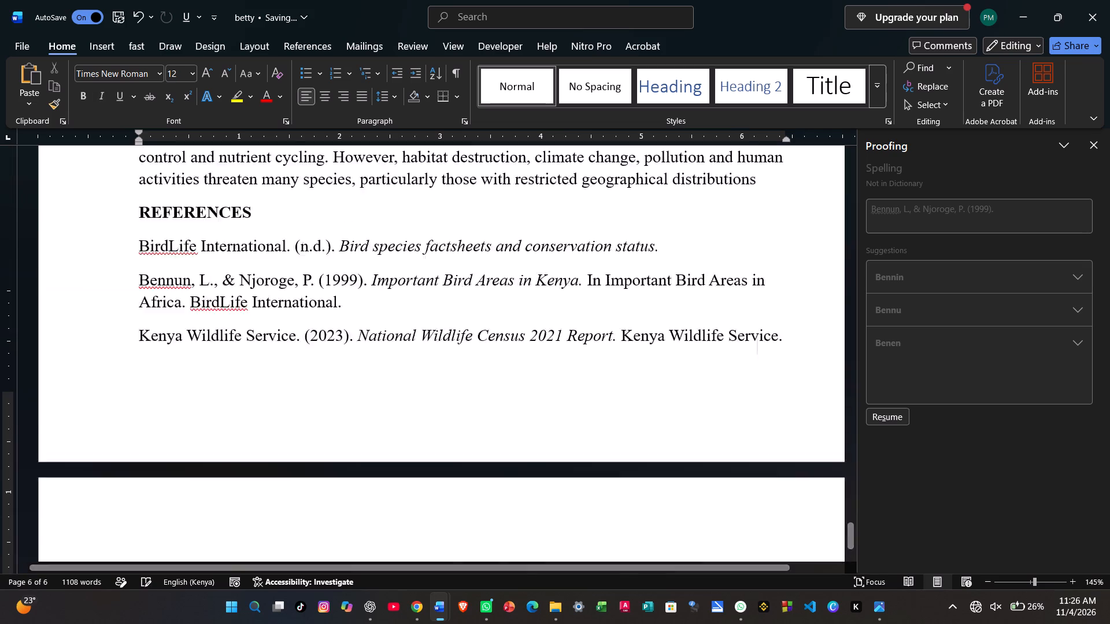
pyautogui.scroll(-2, 280, 382)
pyautogui.scroll(3, 280, 382)
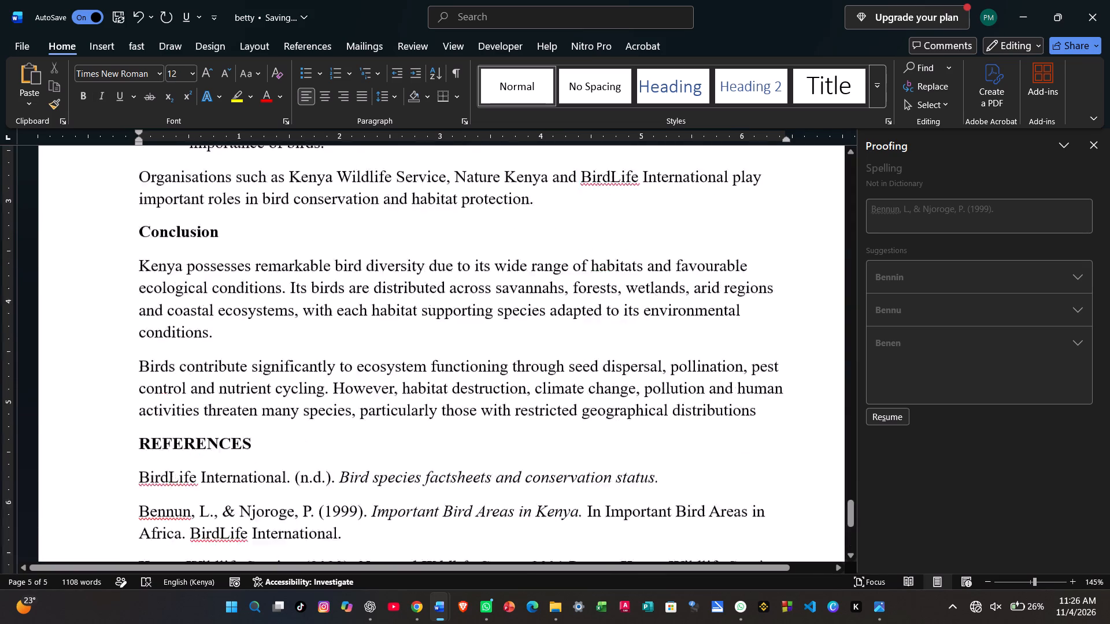
# Run the spelling check, changing "a,Savannah" to "a, Savannah", "Secretarybird" to "Secretary bird", "Ardeotis" to "Ardois" and "b,Forest" to "forest".
pyautogui.scroll(6, 280, 382)
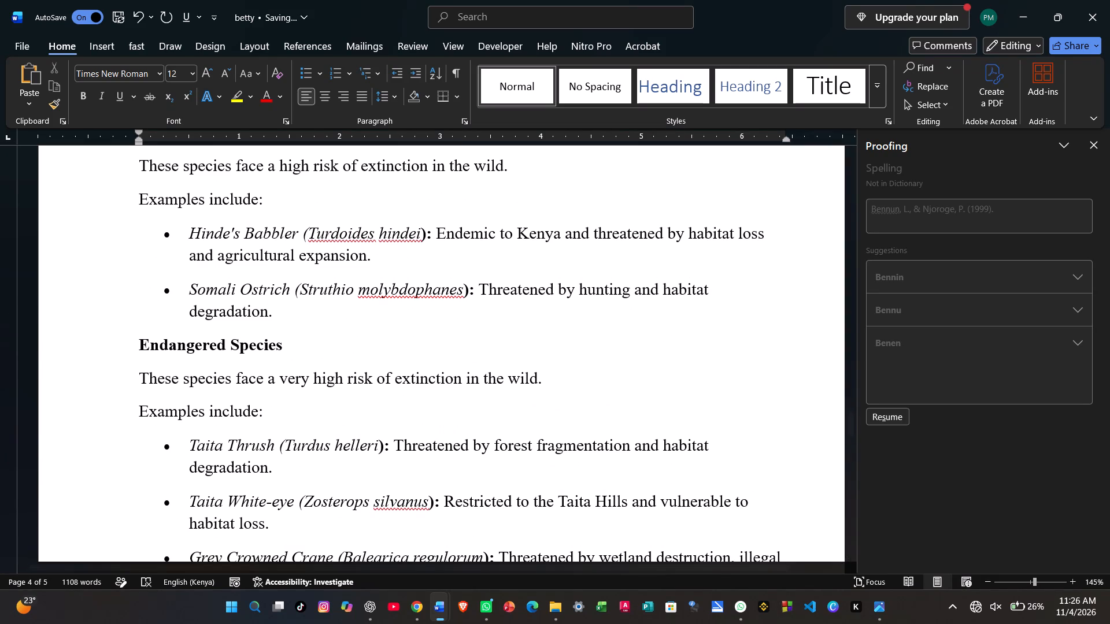
pyautogui.scroll(2, 280, 382)
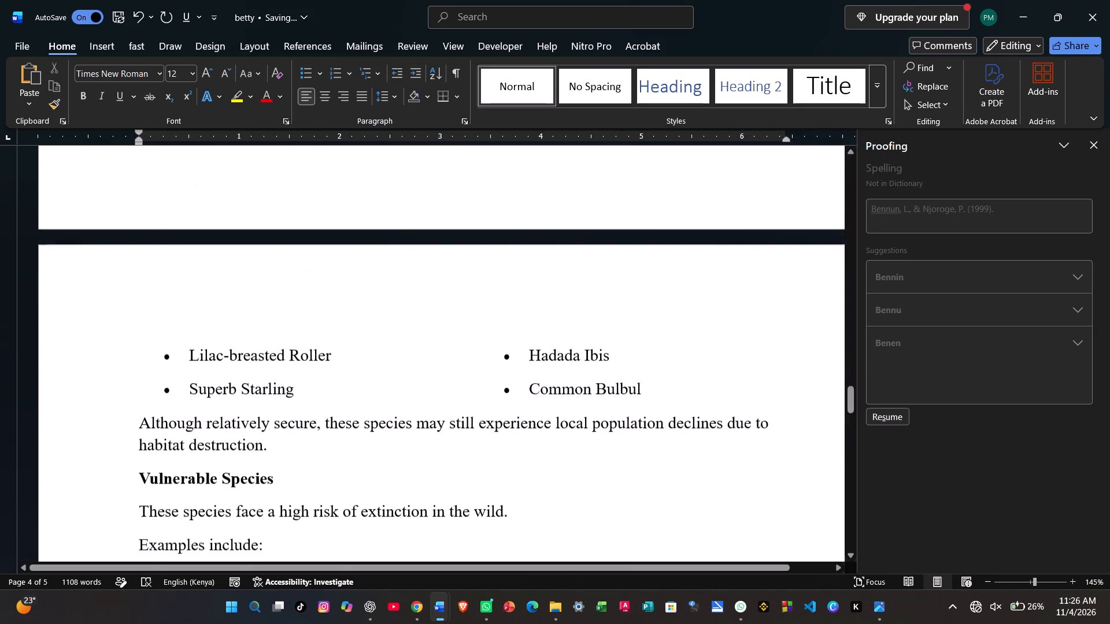
pyautogui.click(409, 53)
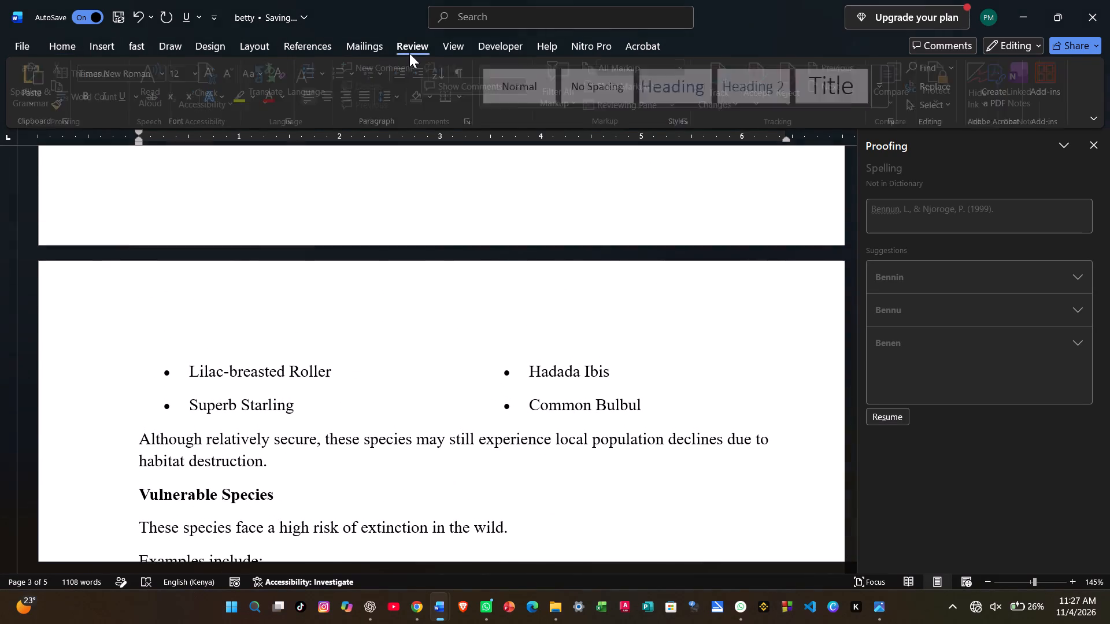
pyautogui.click(36, 80)
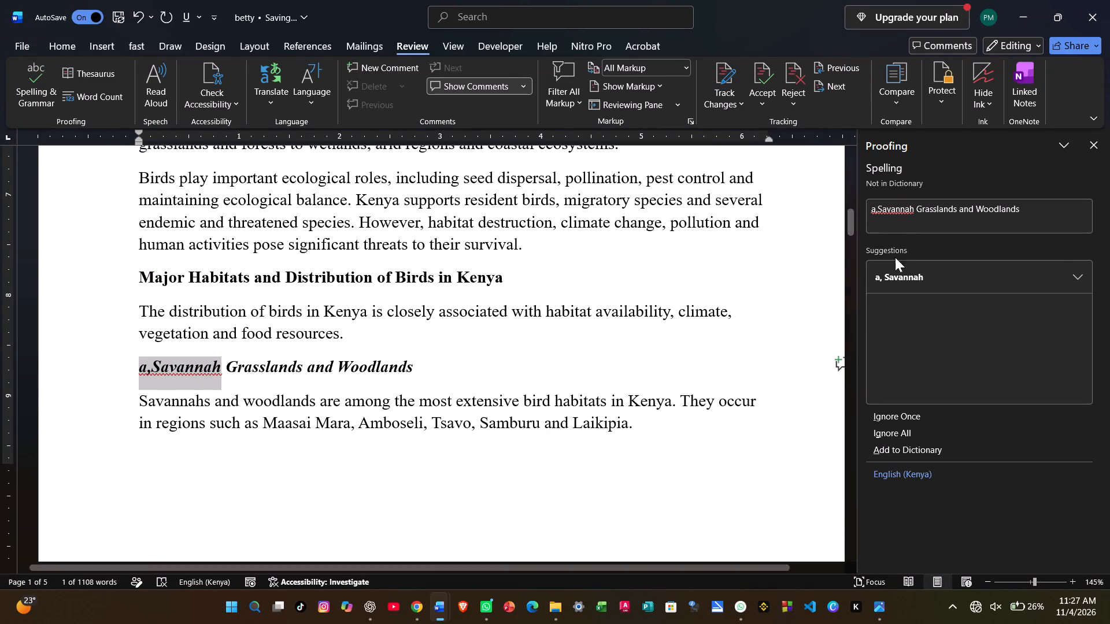
pyautogui.click(910, 273)
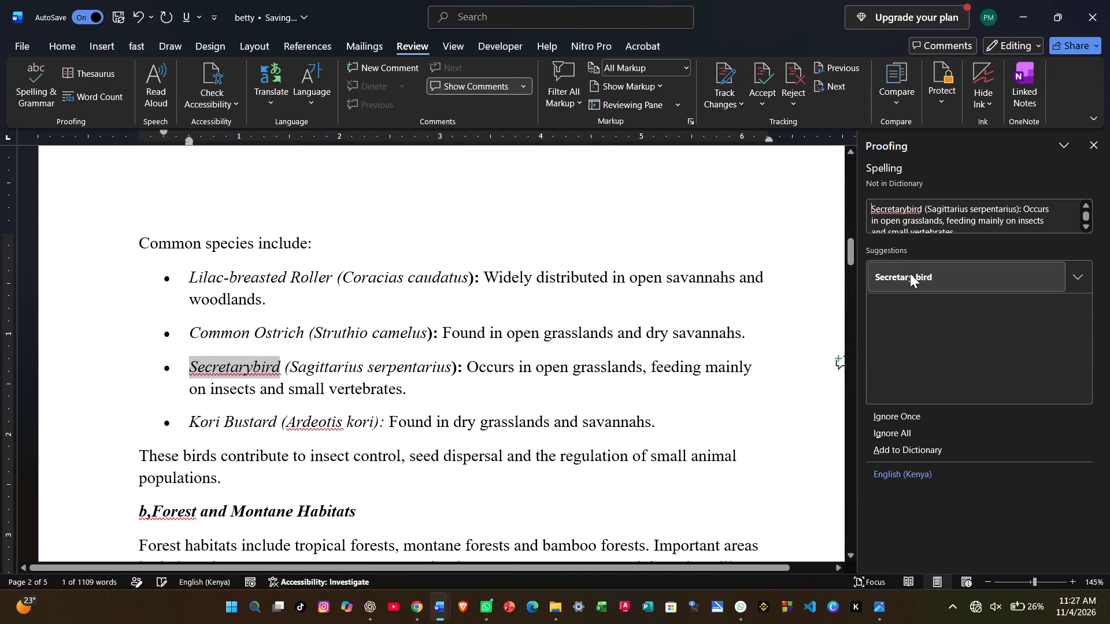
pyautogui.click(907, 269)
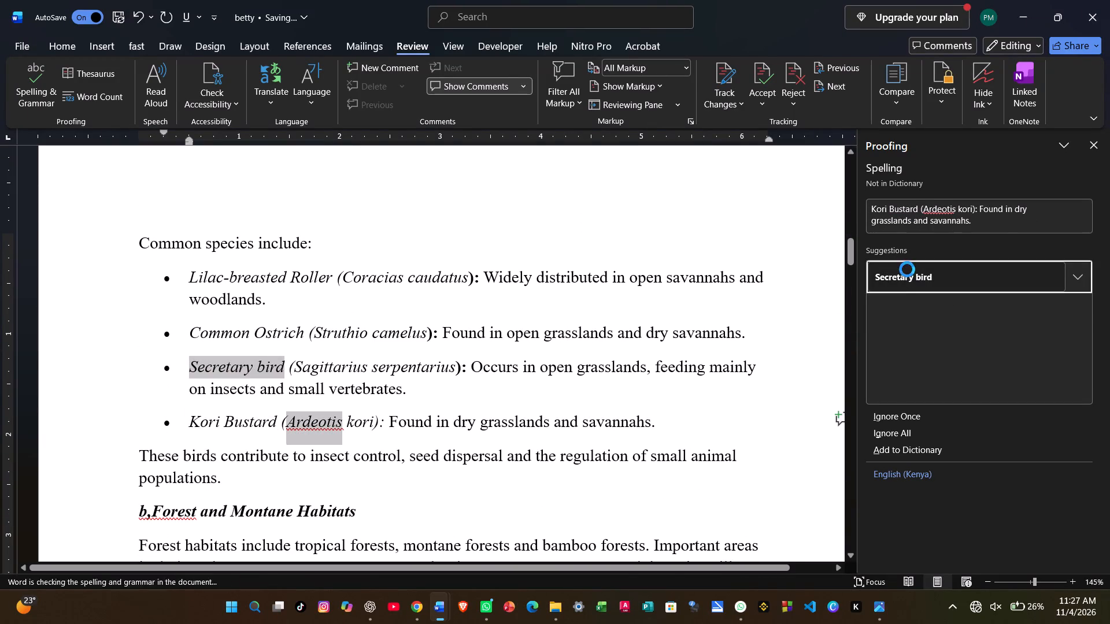
pyautogui.click(907, 269)
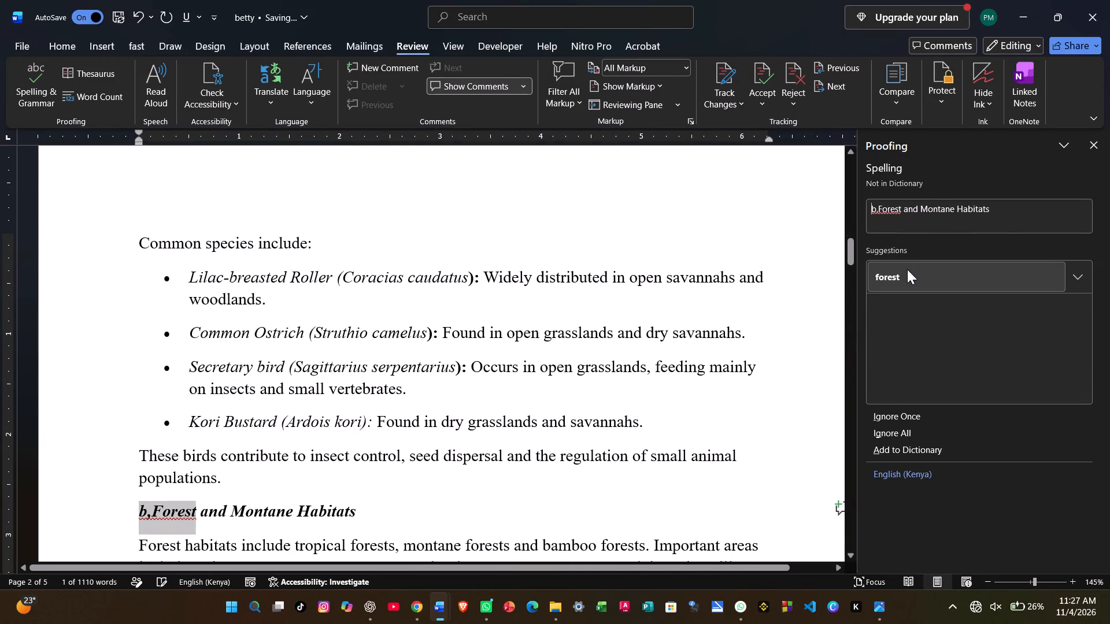
pyautogui.click(907, 269)
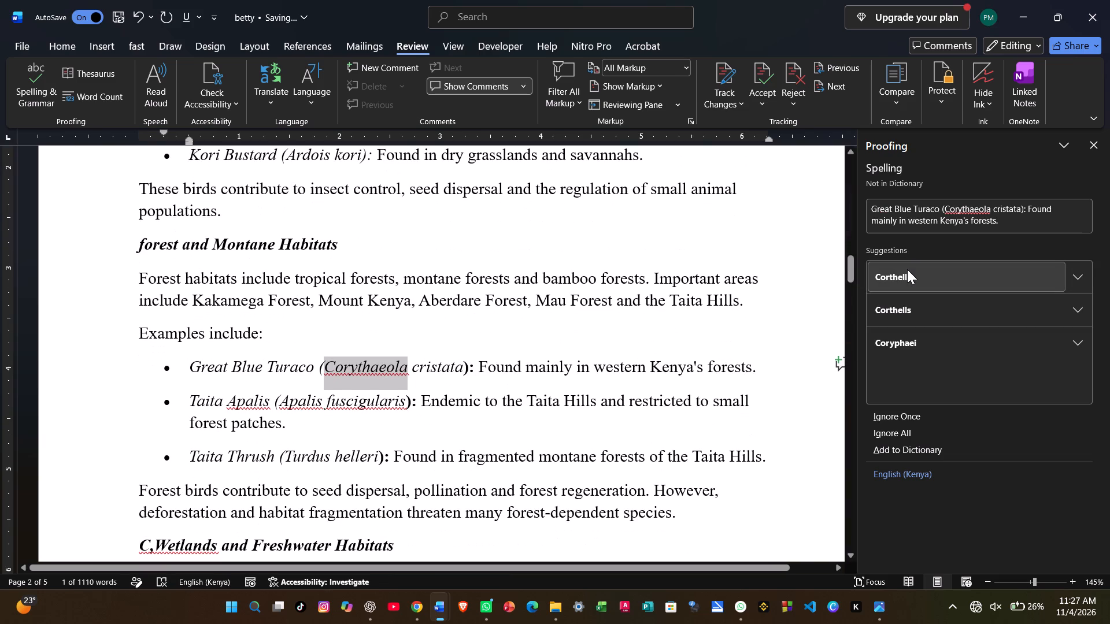
# Ignore once the flagged names Corythaeola, Apalis (both occurrences) and fuscigularis in the forest species list.
pyautogui.click(904, 418)
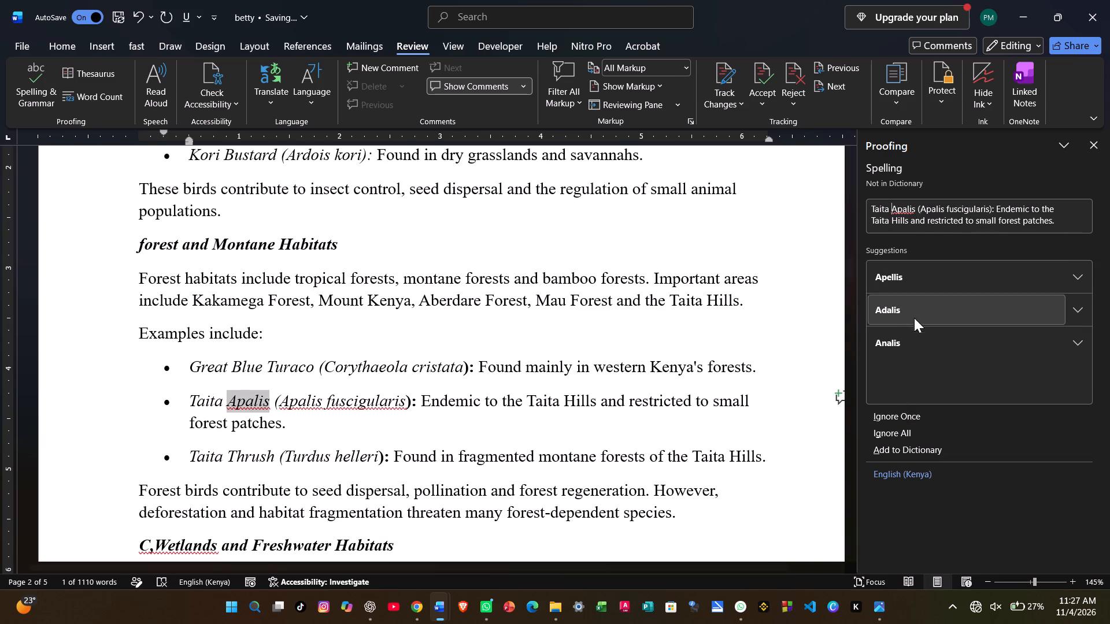
pyautogui.click(912, 414)
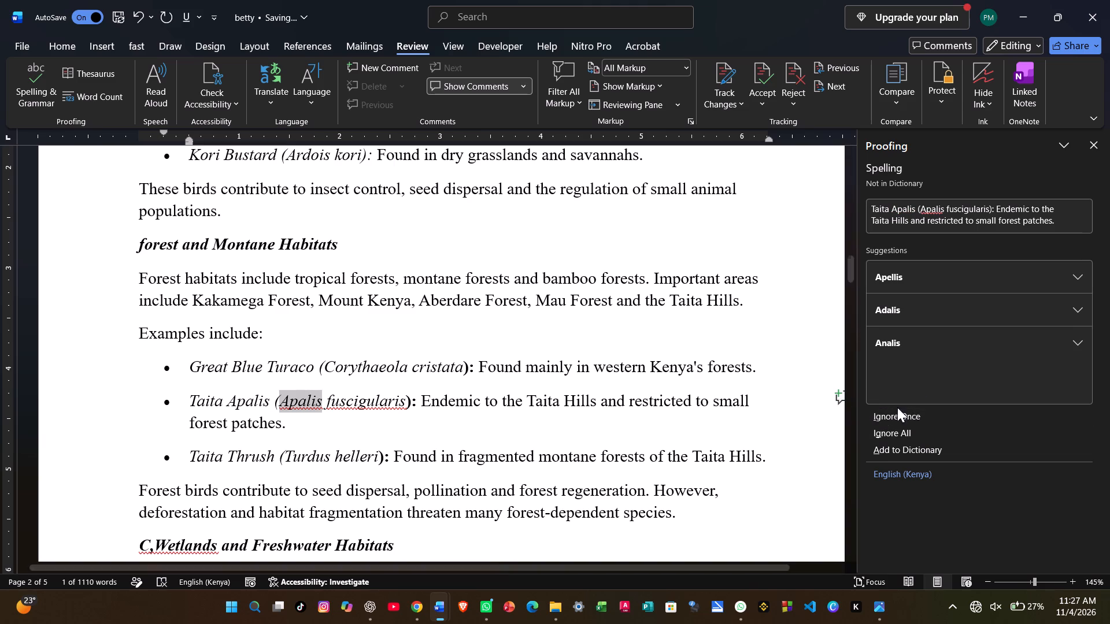
pyautogui.click(920, 420)
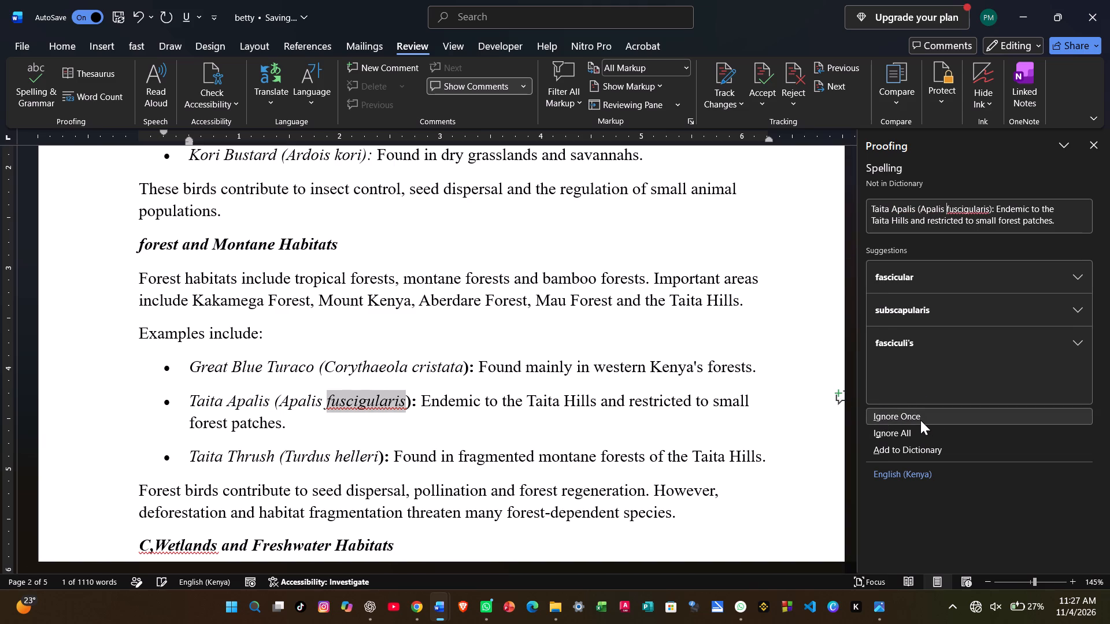
pyautogui.click(918, 414)
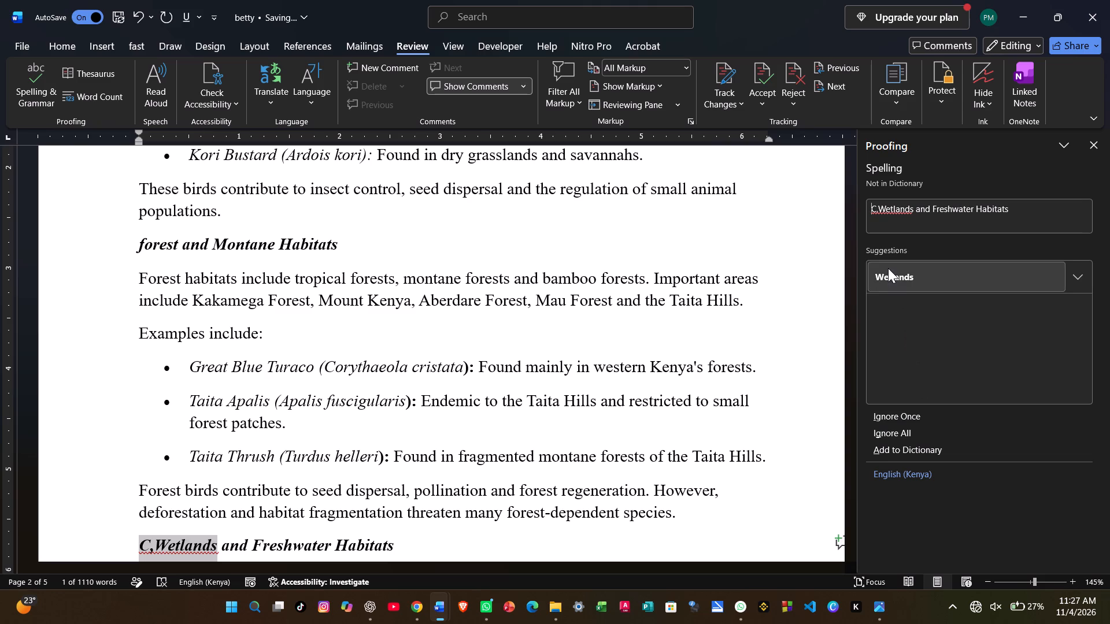
# Replace "C,Wetlands" with "Wetlands" and ignore once the flagged names Bogoria (both occurrences), Phoeniconaias, vocifer and regulorum in the wetlands section.
pyautogui.click(888, 268)
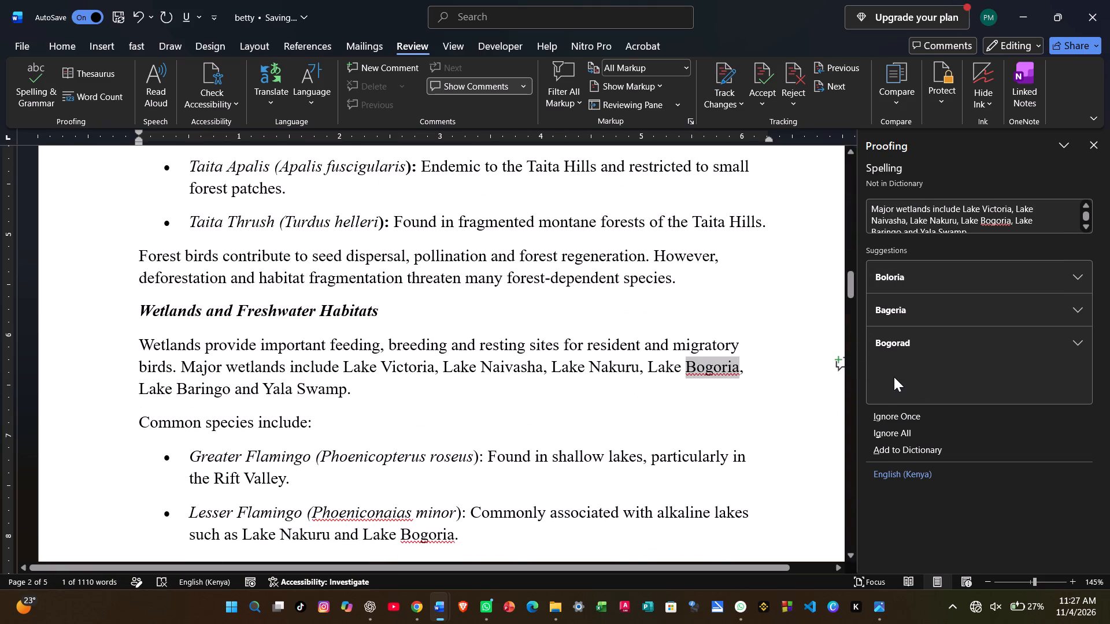
pyautogui.click(925, 419)
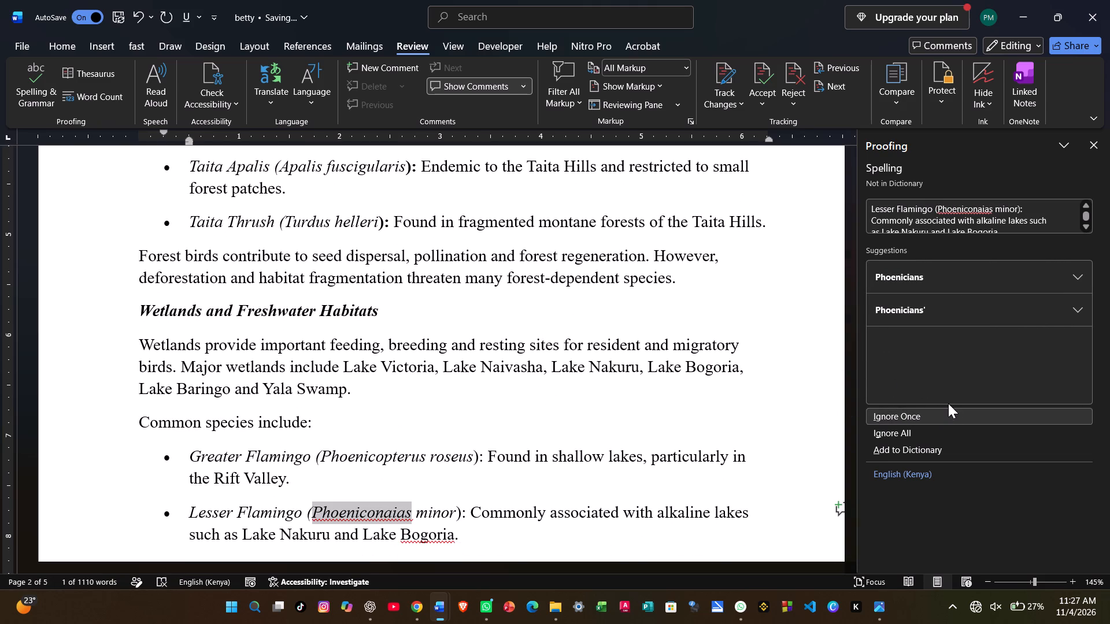
pyautogui.click(916, 413)
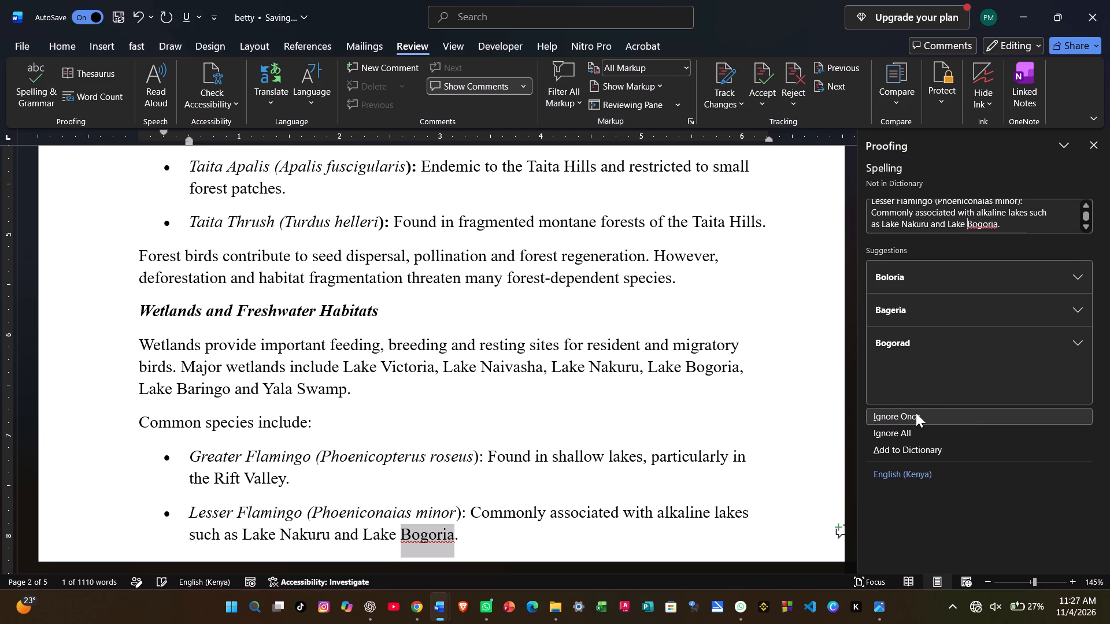
pyautogui.click(916, 413)
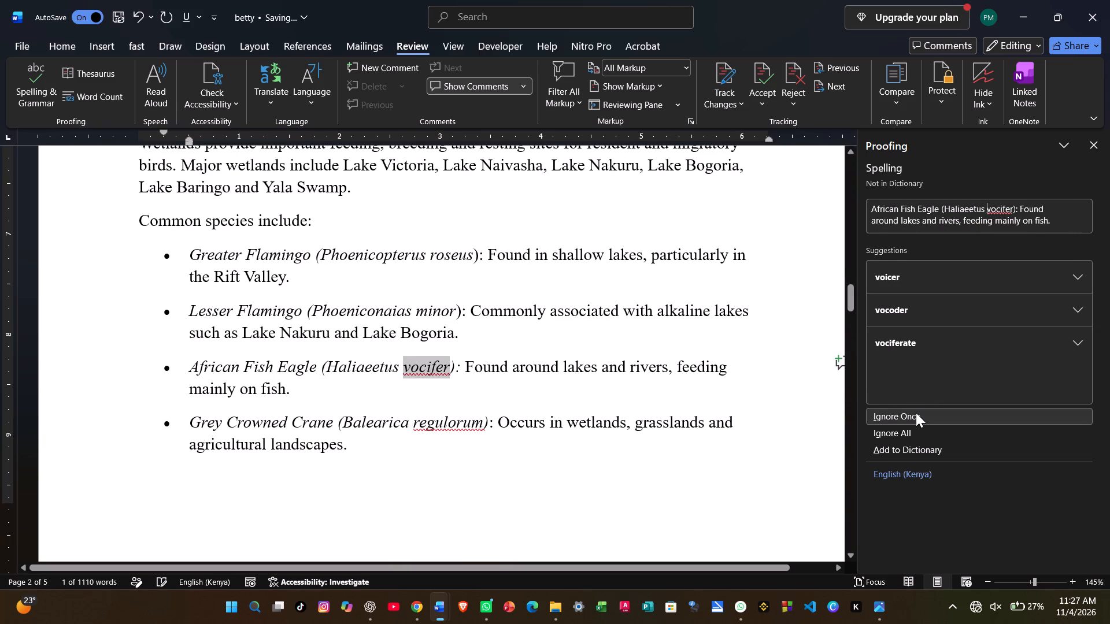
pyautogui.click(916, 413)
pyautogui.click(916, 413)
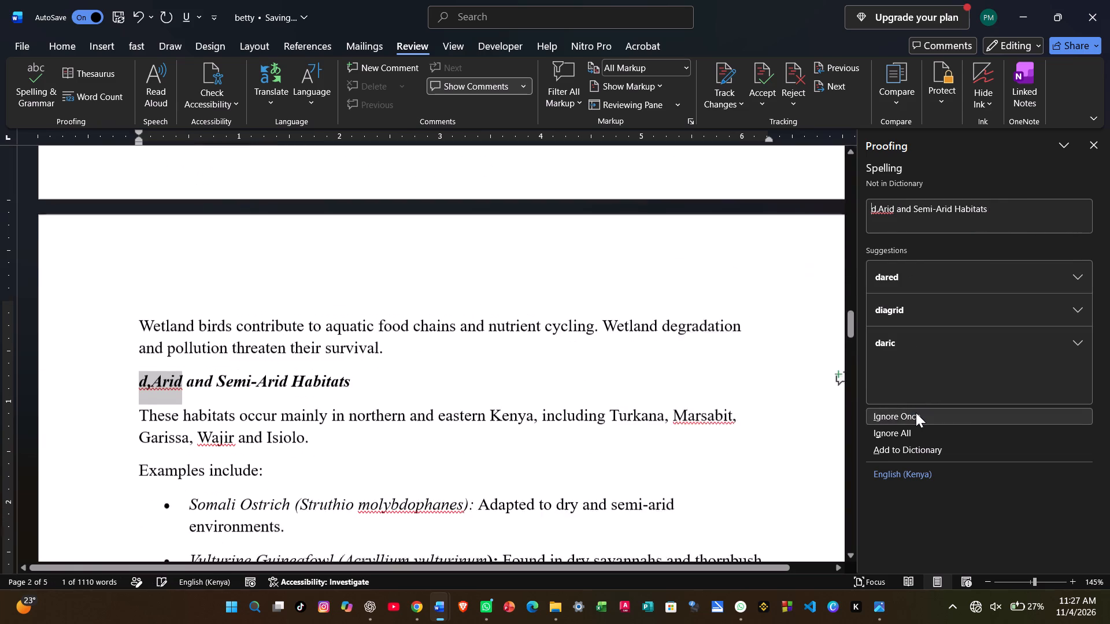
# Ignore the spelling flag on "d,Arid" in the Semi-Arid Habitats heading and accept the grammar correction "d, Arid".
pyautogui.click(916, 413)
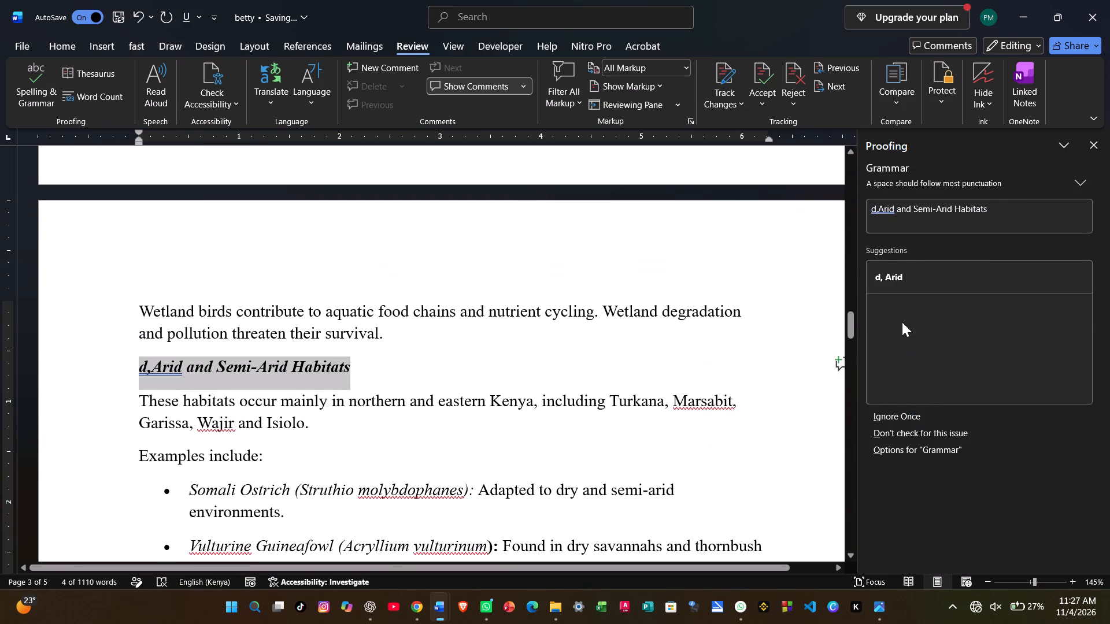
pyautogui.click(891, 284)
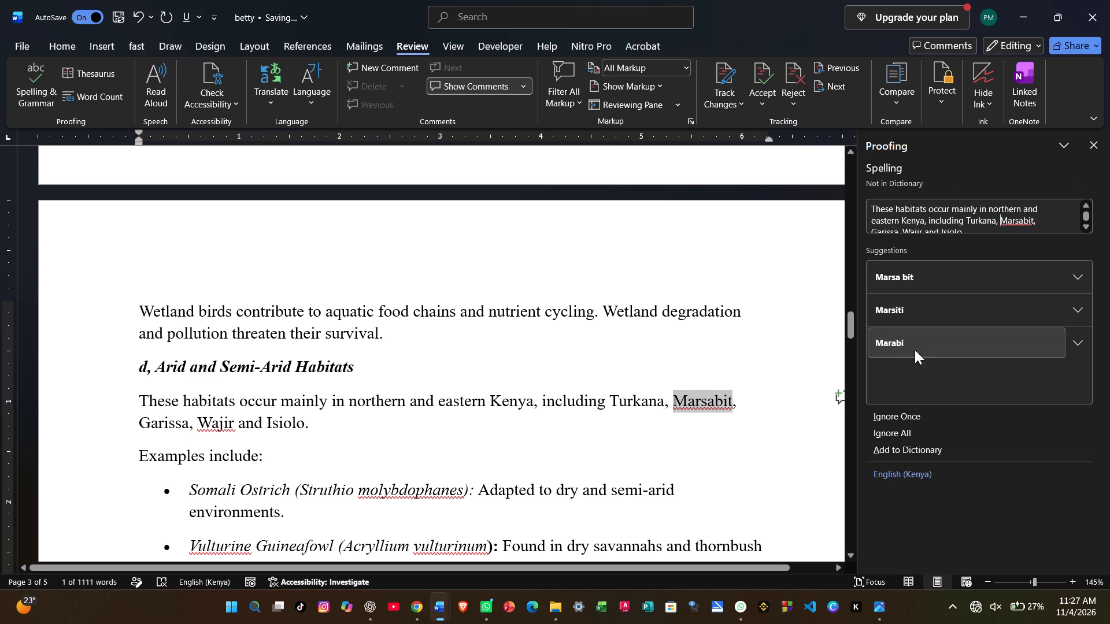
# Look through the report's pages from the conservation status section back to the introduction before printing.
pyautogui.scroll(-2, 620, 417)
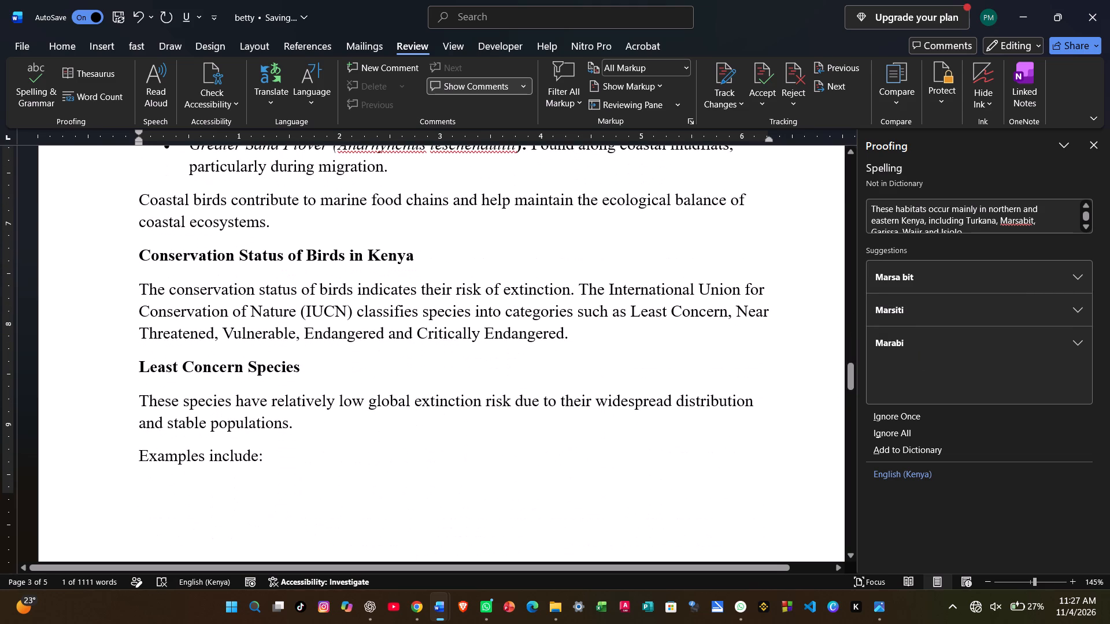
pyautogui.hotkey('ctrl', 'p')
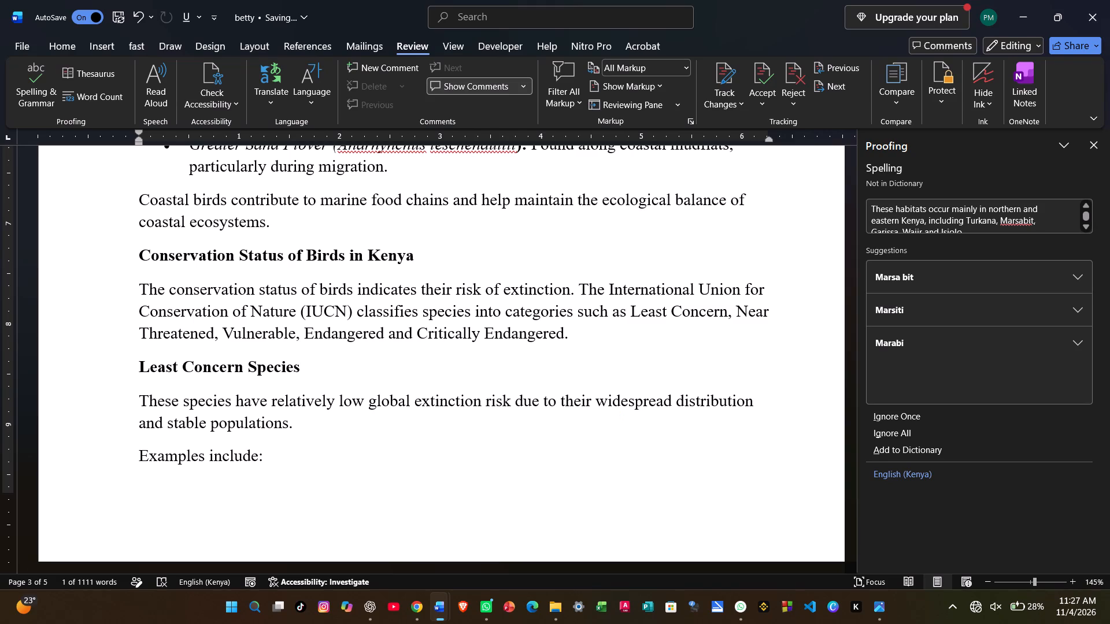
pyautogui.hotkey('ctrl', 'p')
pyautogui.scroll(1, 434, 322)
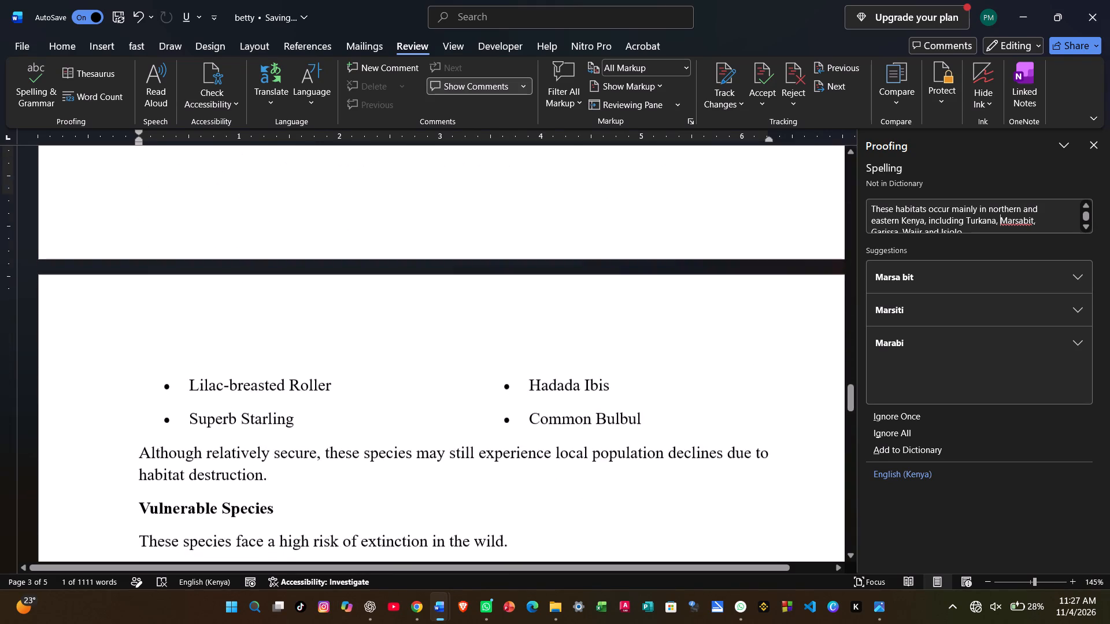
pyautogui.scroll(8, 434, 322)
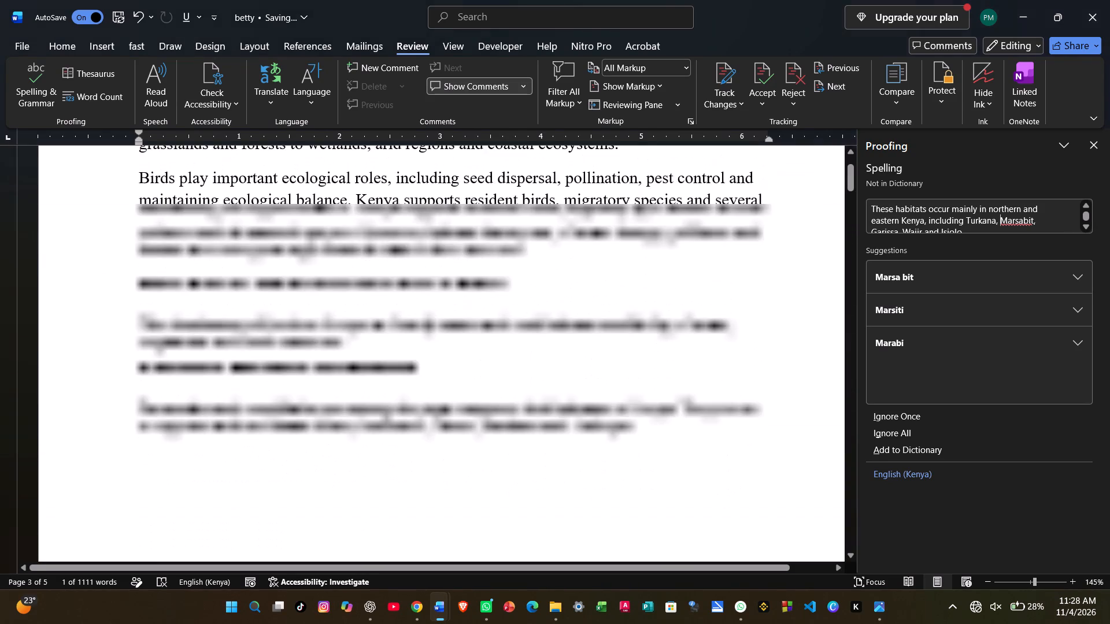
pyautogui.scroll(3, 434, 322)
pyautogui.scroll(-2, 434, 322)
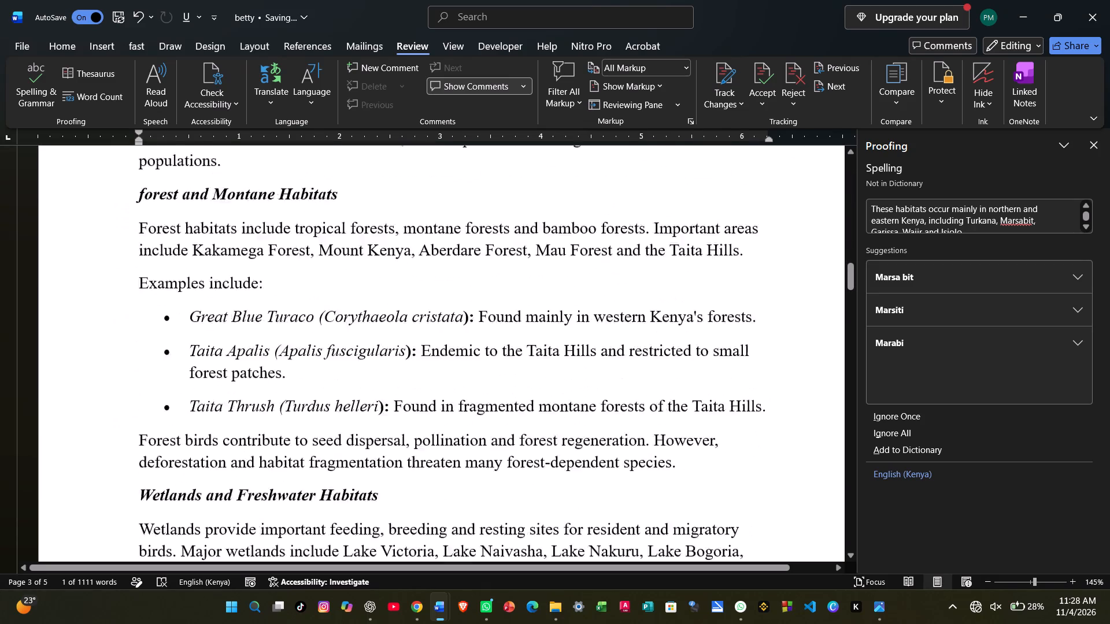
# Preview the report's pages and print one single-sided A4 copy of all pages on the EPSON L3250 Series.
pyautogui.hotkey('ctrl', 'p')
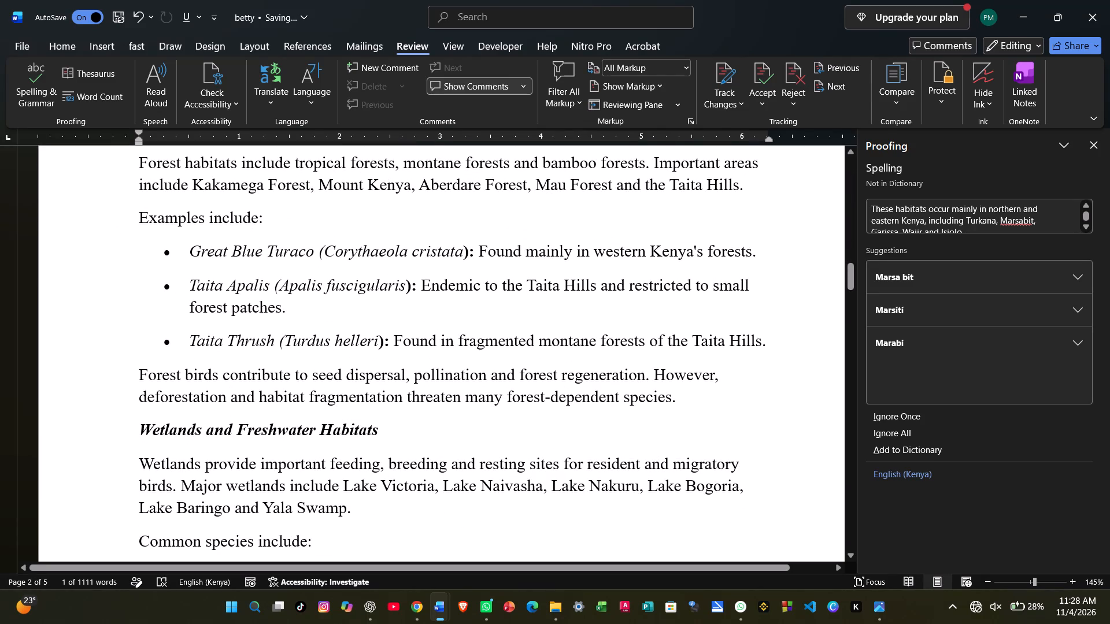
pyautogui.hotkey('ctrl', 'p')
pyautogui.hotkey('ctrl', 'p')
pyautogui.hotkey('ctrl', 'p')
pyautogui.hotkey('ctrl', 'p')
pyautogui.click(20, 51)
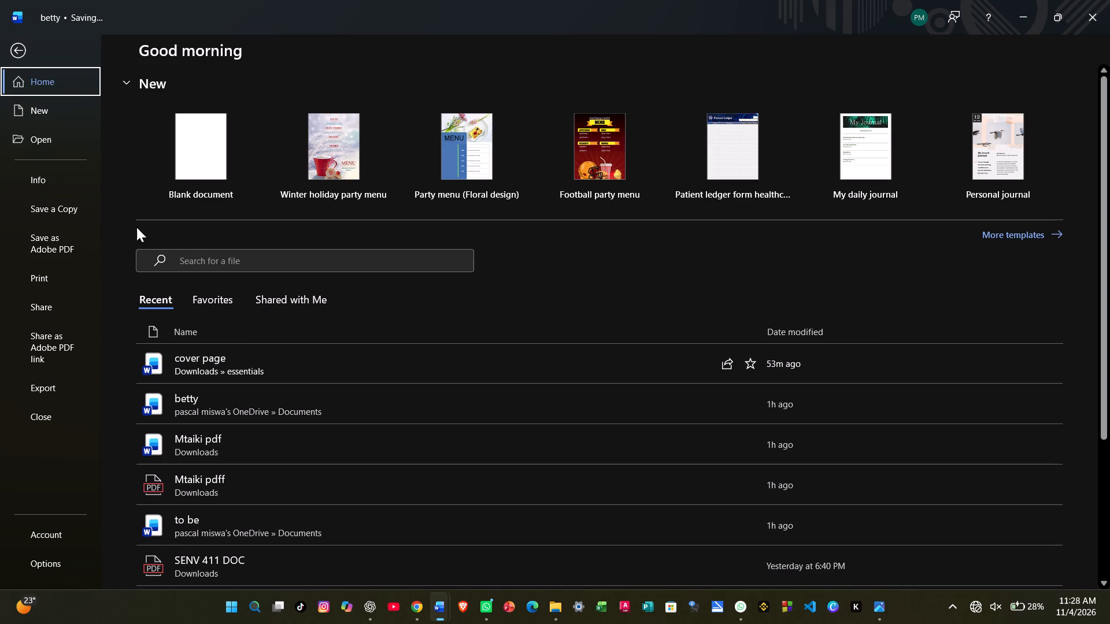
pyautogui.click(76, 287)
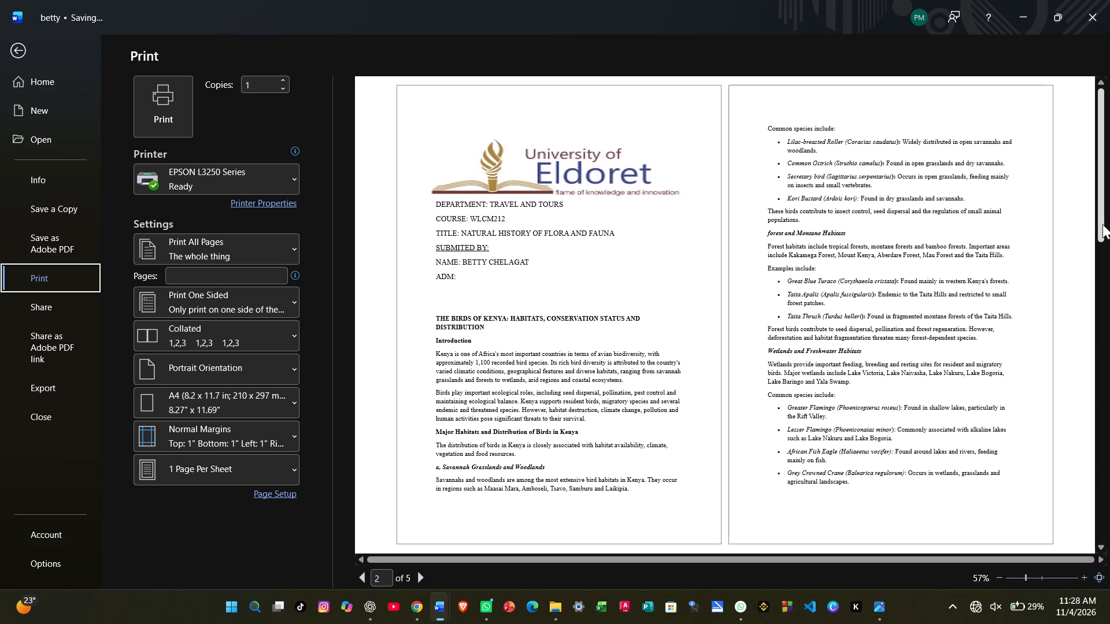
pyautogui.moveTo(1102, 224); pyautogui.dragTo(1086, 515)
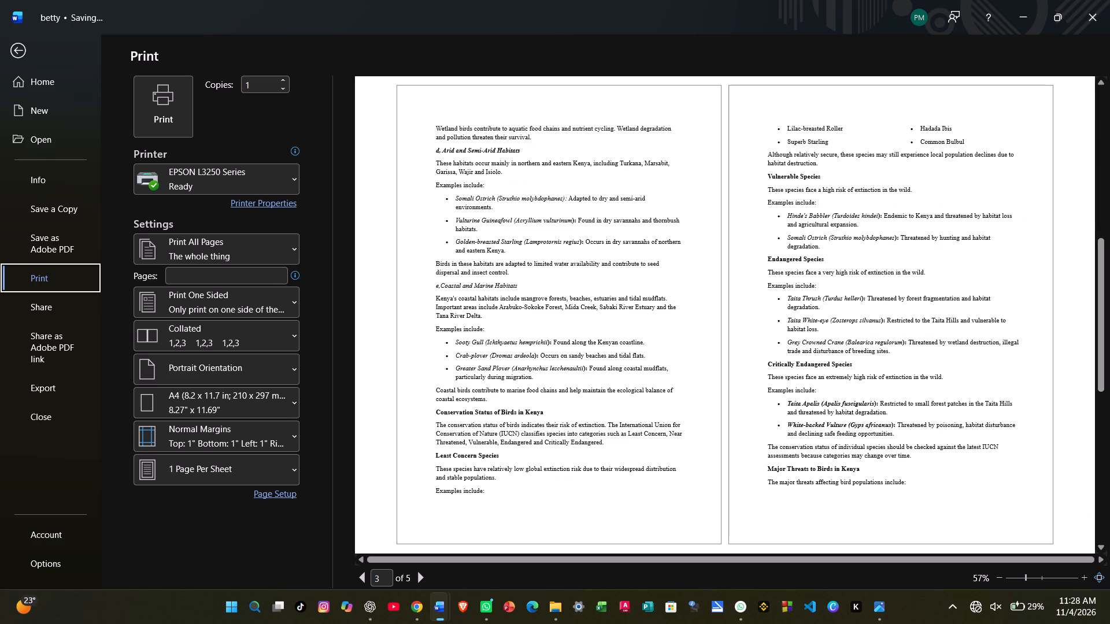
pyautogui.hscroll(-1, 713, 394)
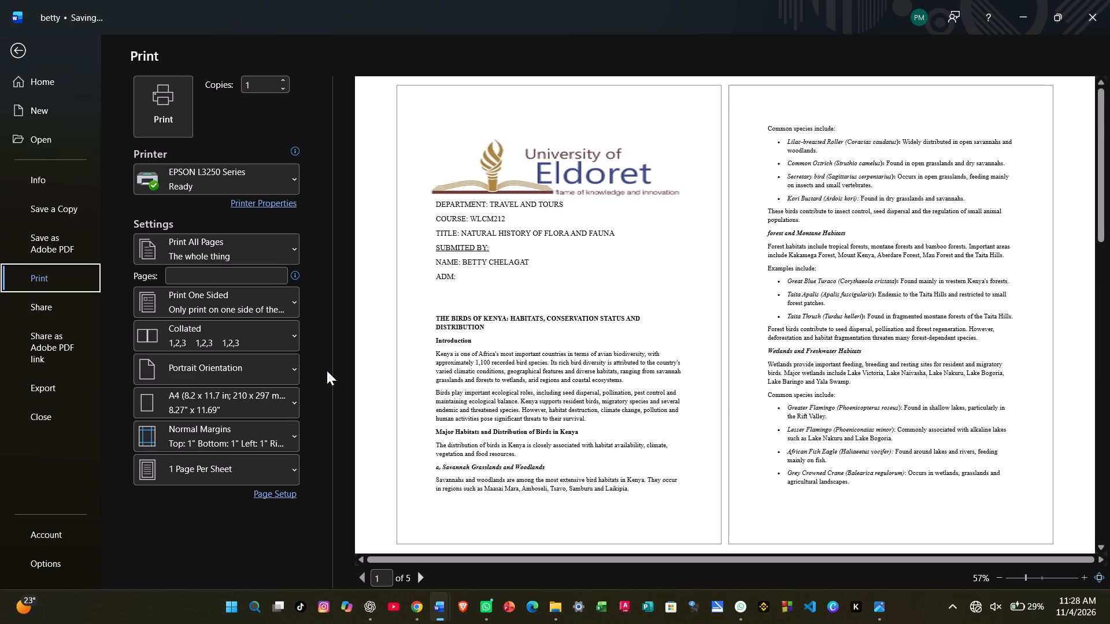
pyautogui.click(153, 120)
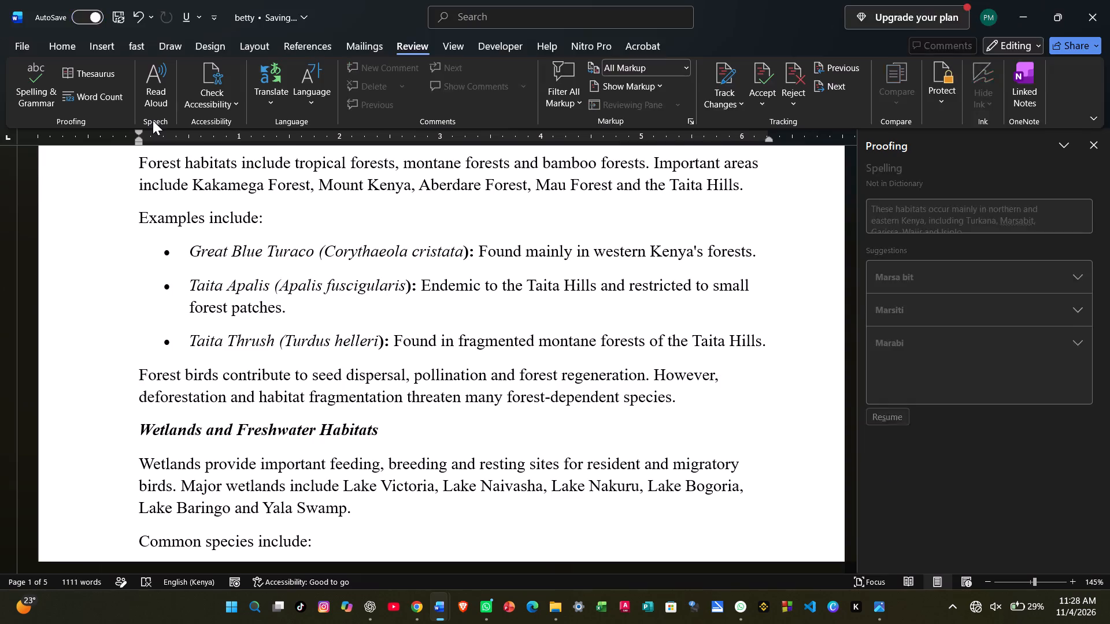